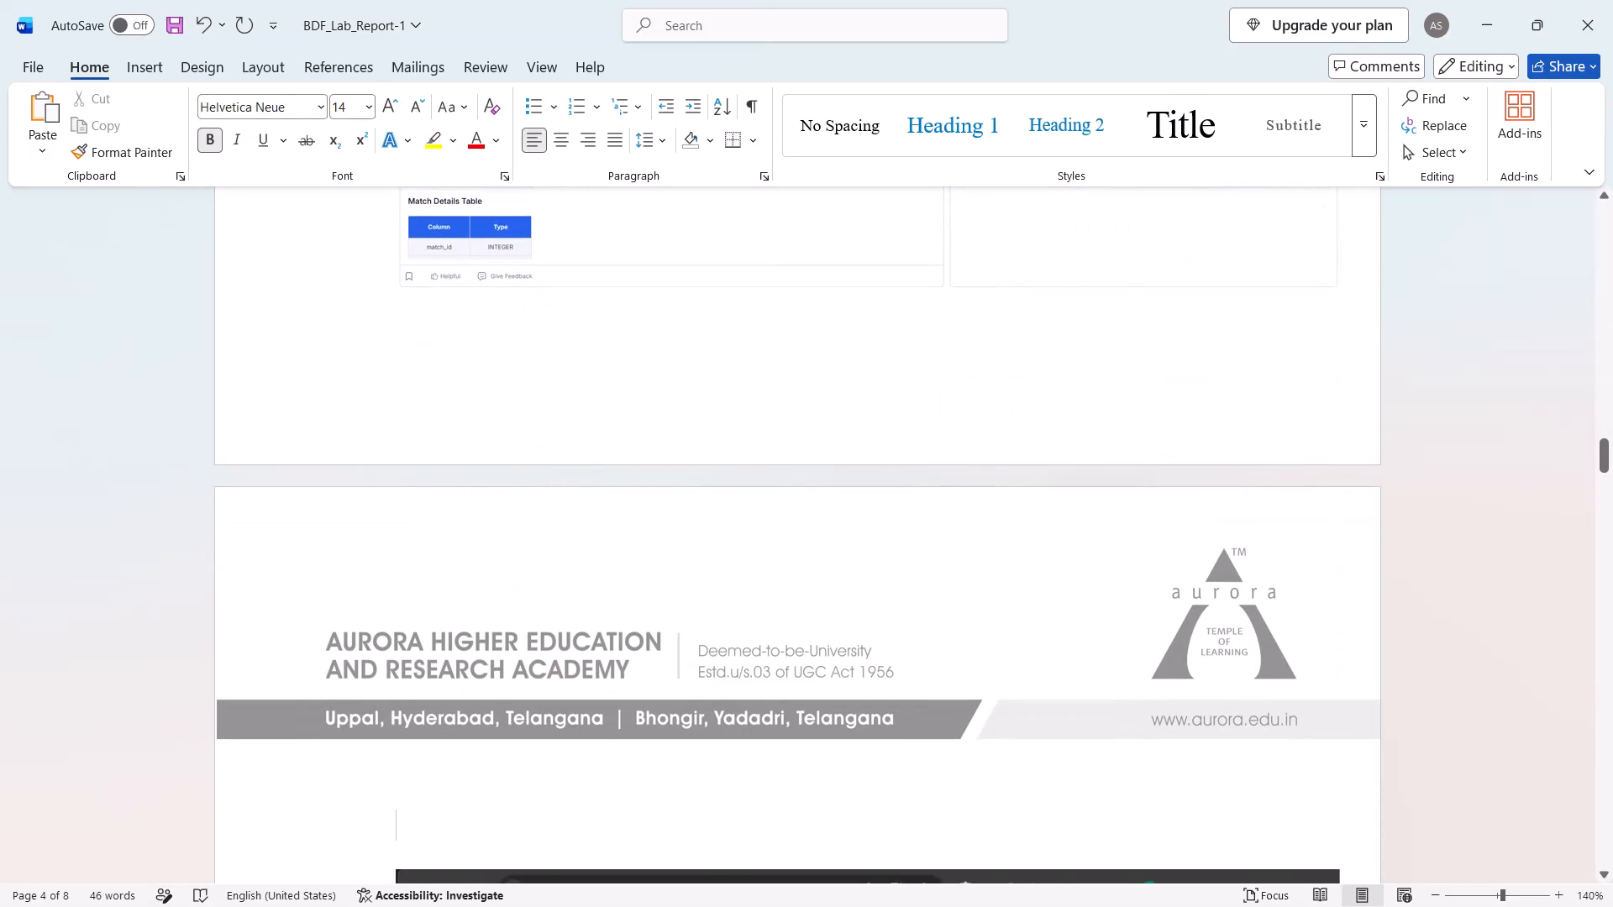
Delete the old app.js IDE screenshot on the page after the Player Match Scores question screenshot.
{"action": "scroll", "coordinate": [1016, 826], "scroll_direction": "down", "scroll_amount": 2}
{"action": "left_click", "coordinate": [928, 723]}
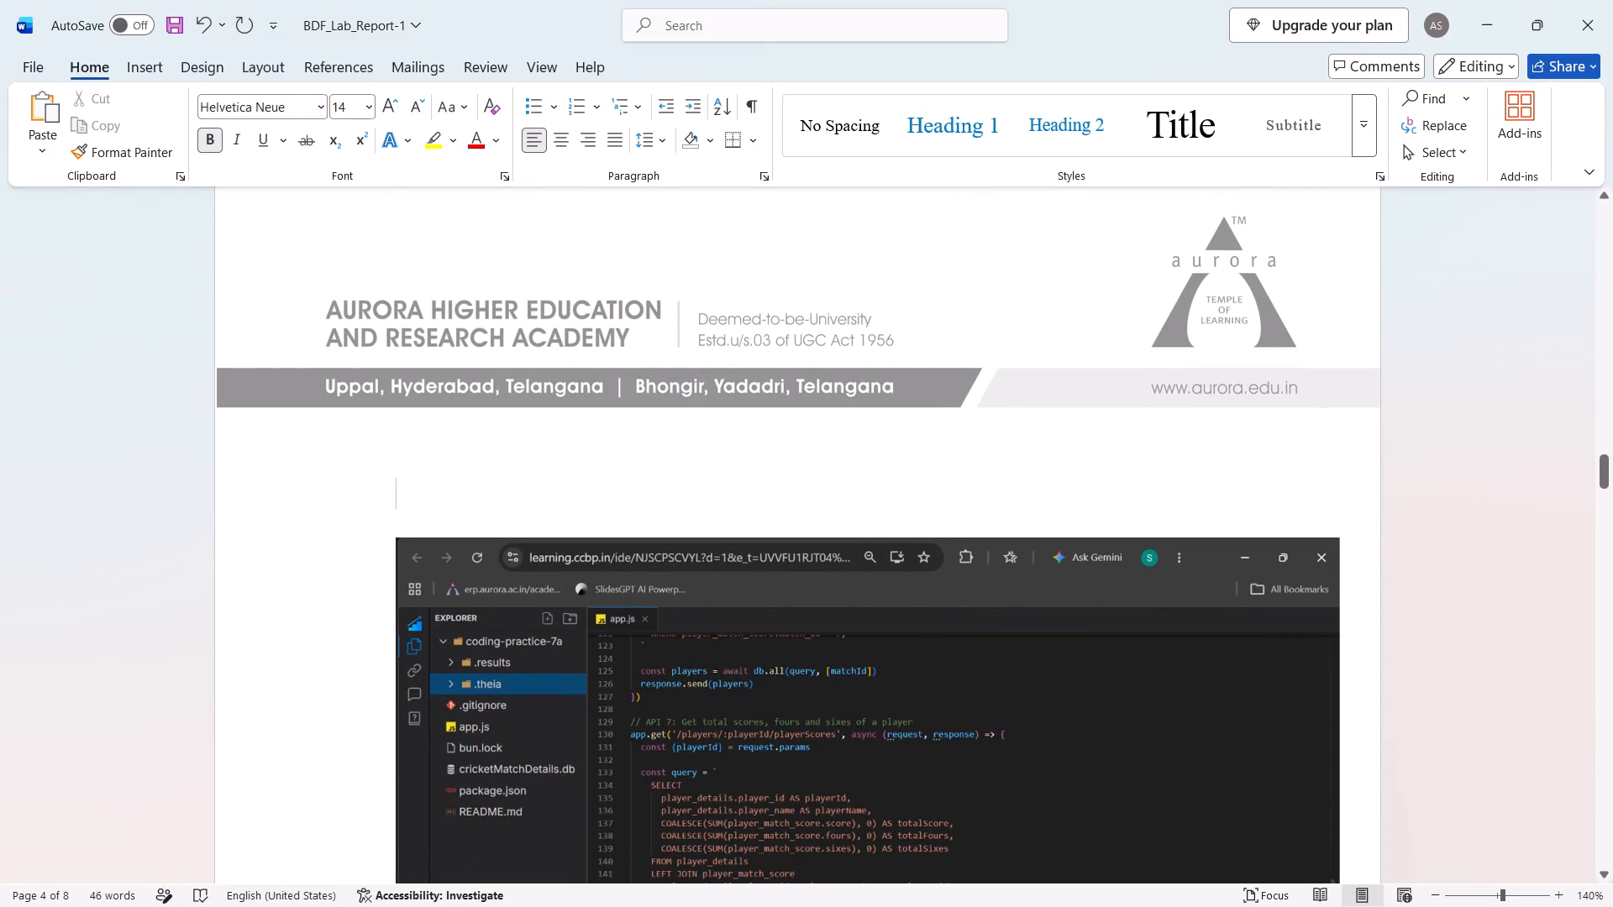
{"action": "key", "text": "BackSpace"}
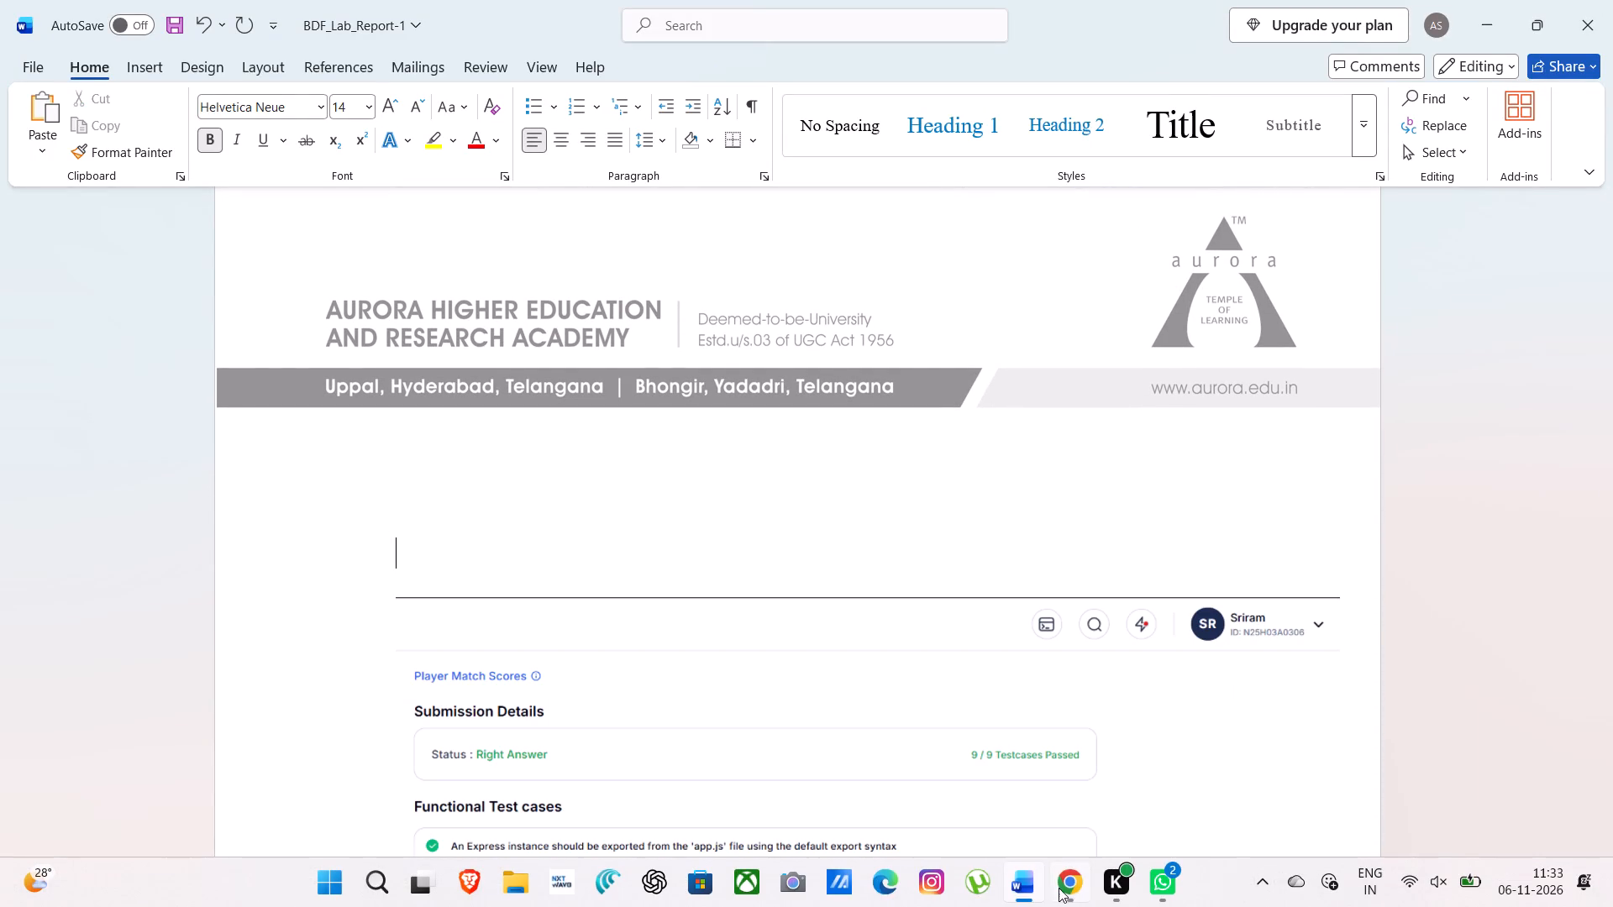
In Chrome, close the expired IDE session and run ccbp submit NJSCPSCVYL in the coding-practice-7a terminal.
{"action": "left_click", "coordinate": [1054, 792]}
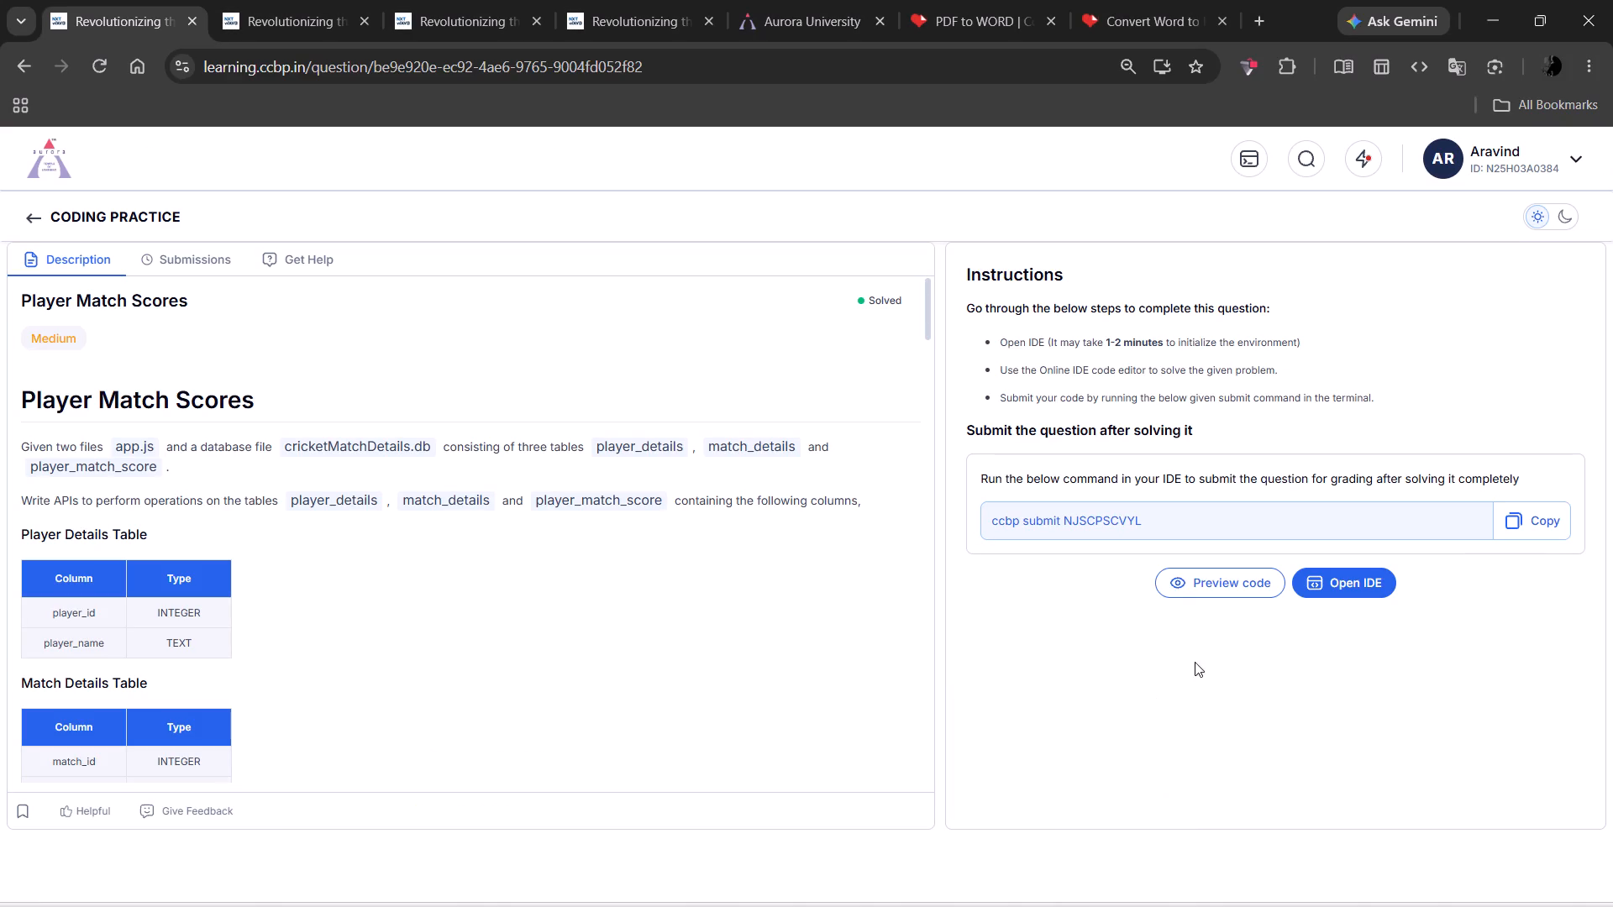
{"action": "left_click", "coordinate": [1528, 516]}
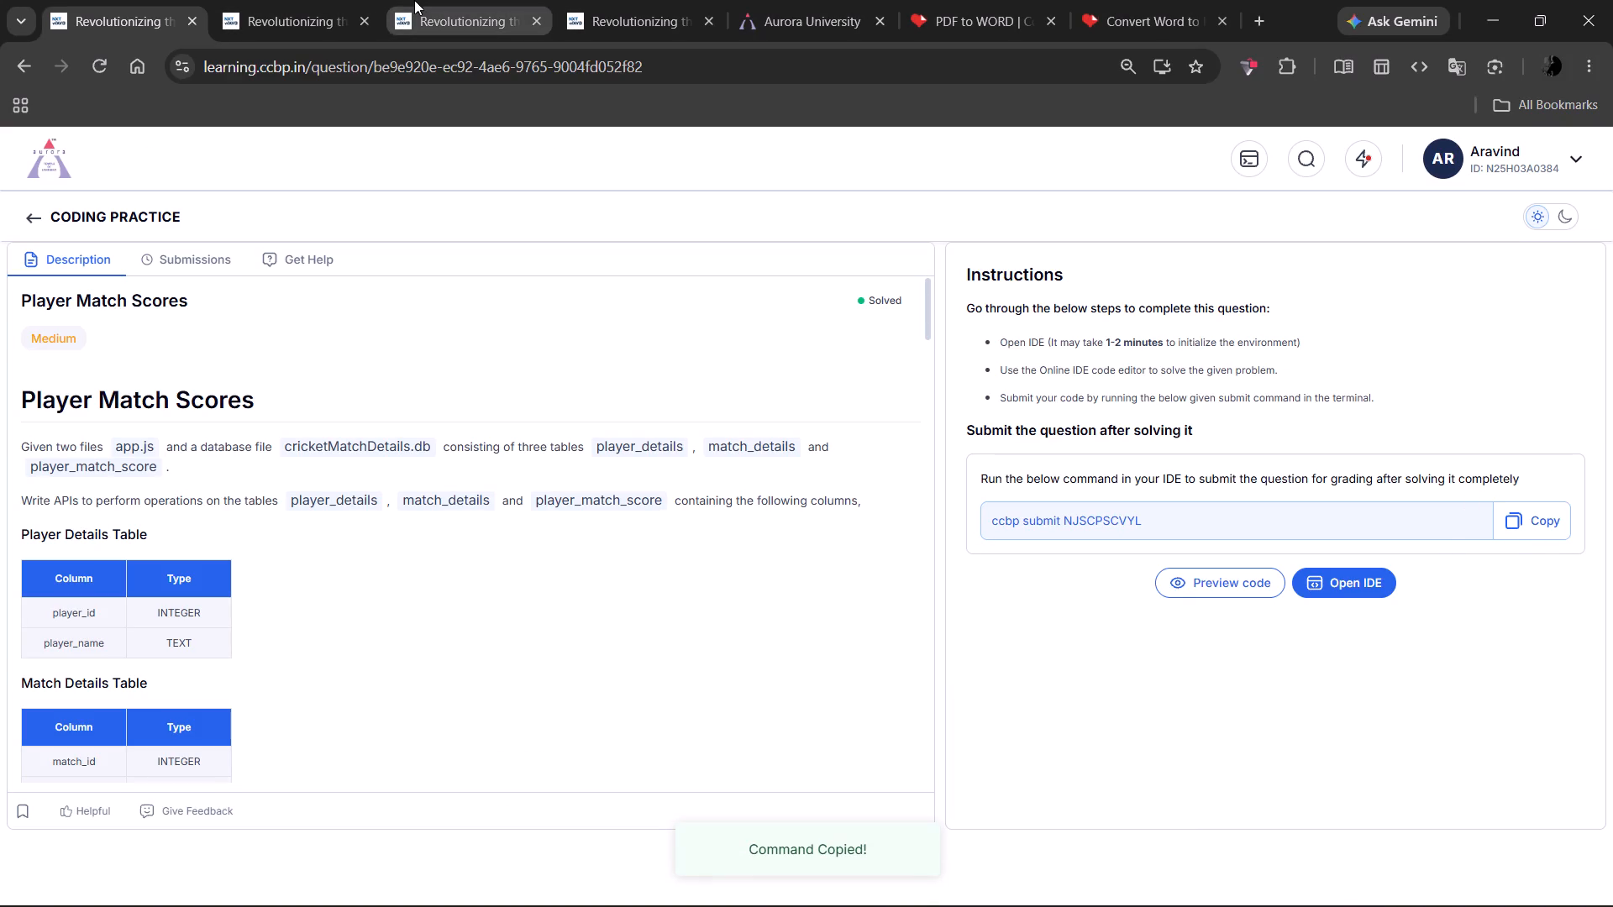
{"action": "left_click", "coordinate": [271, 0]}
{"action": "left_click", "coordinate": [456, 25]}
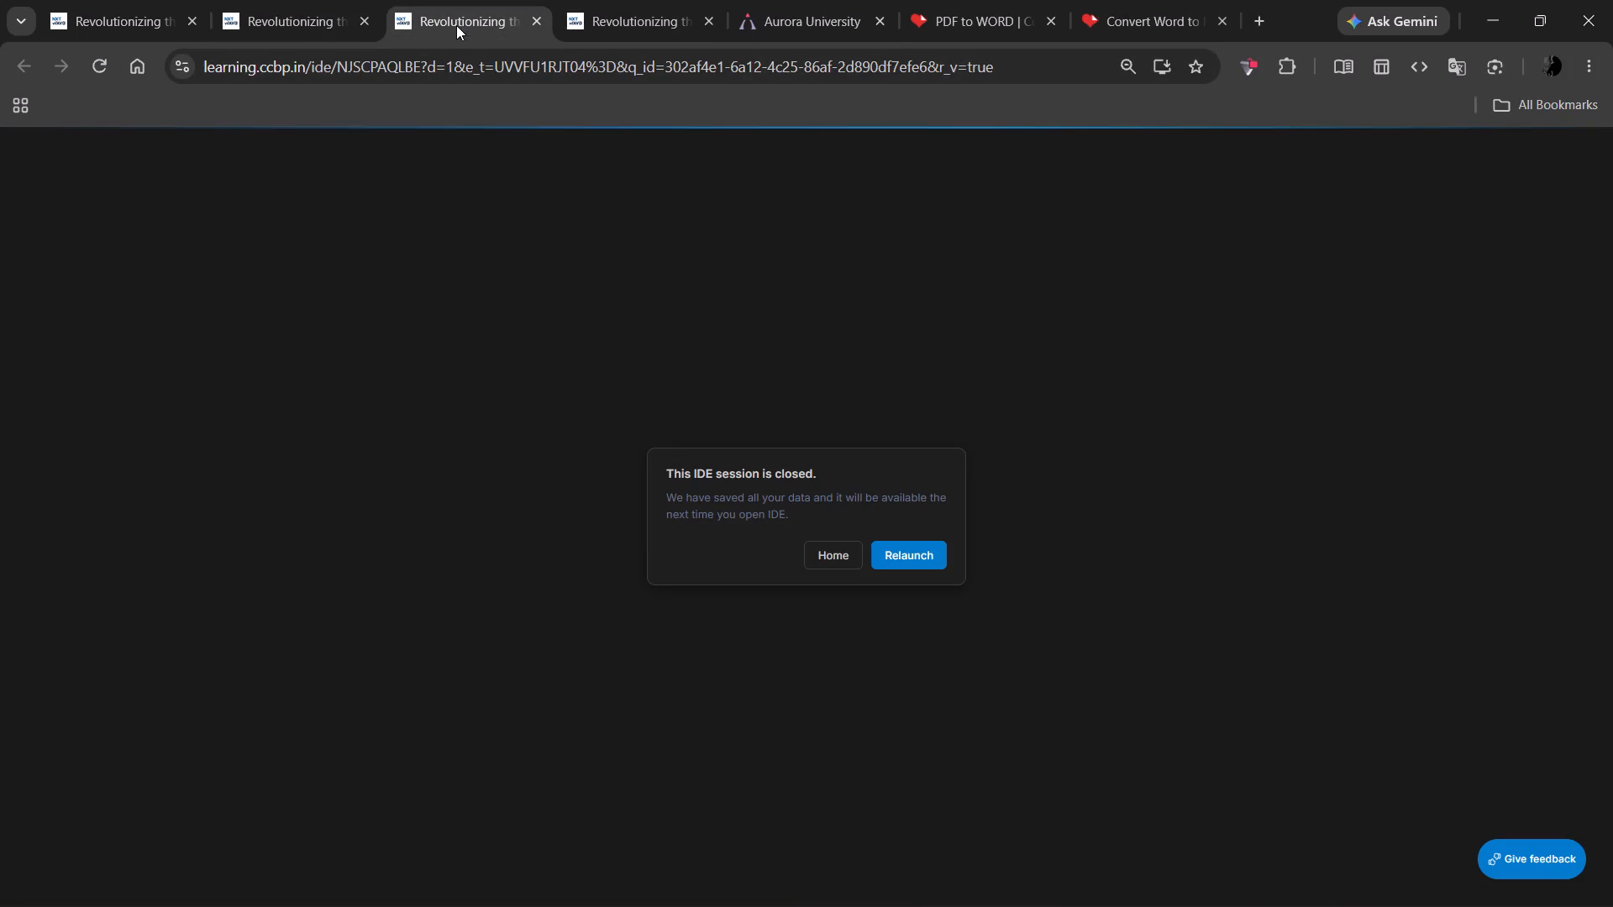
{"action": "left_click", "coordinate": [541, 24]}
{"action": "left_click", "coordinate": [335, 0]}
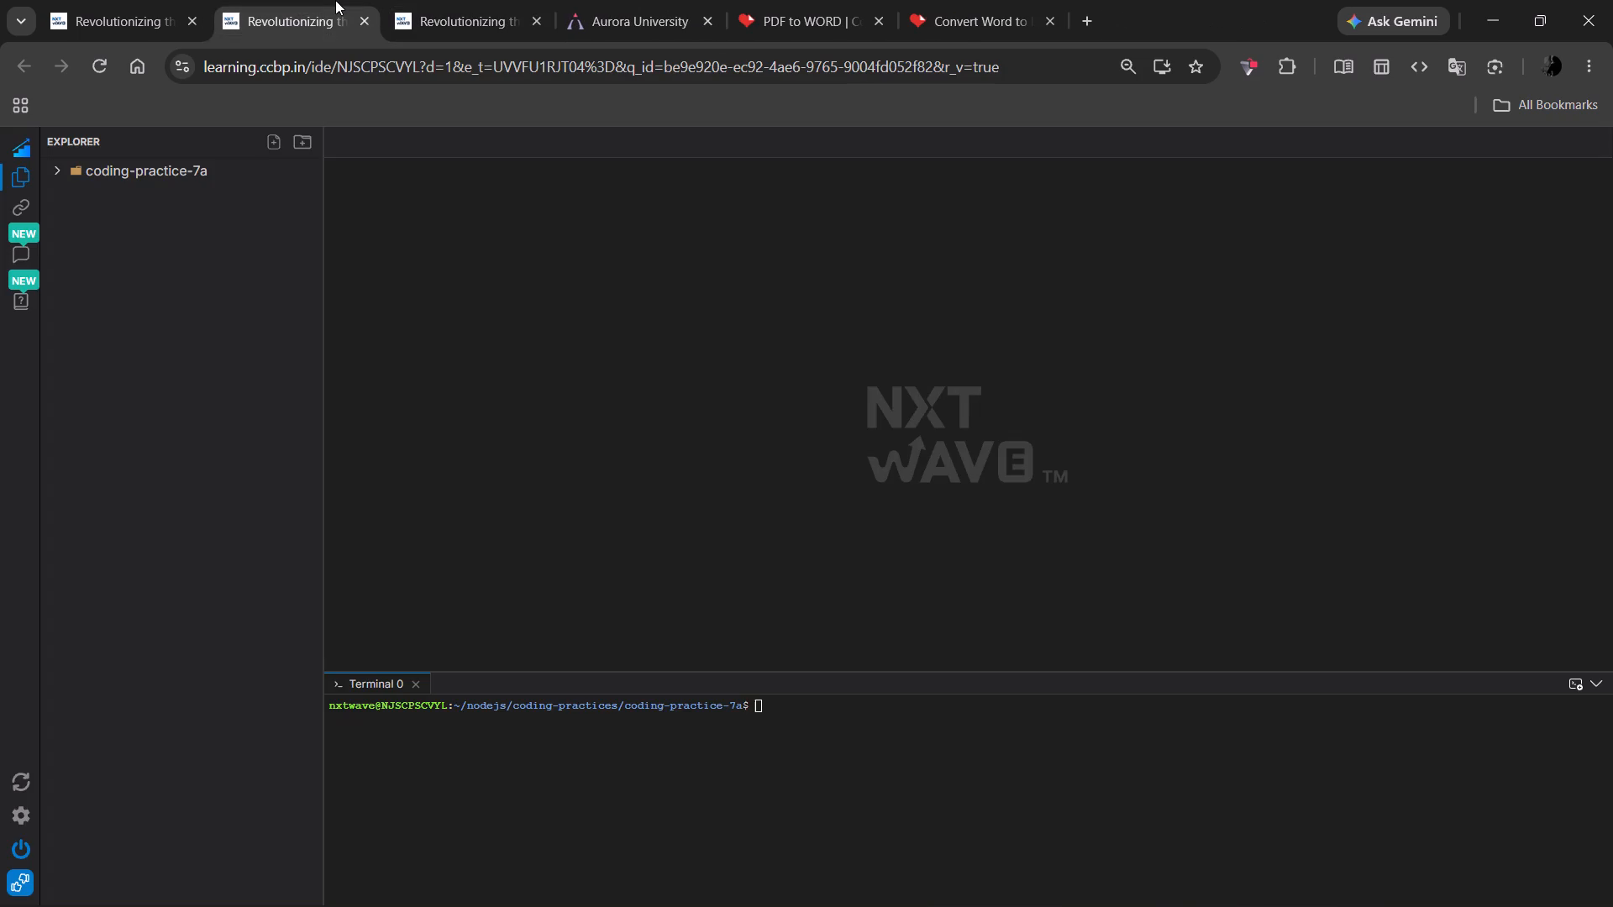
{"action": "left_click", "coordinate": [794, 721]}
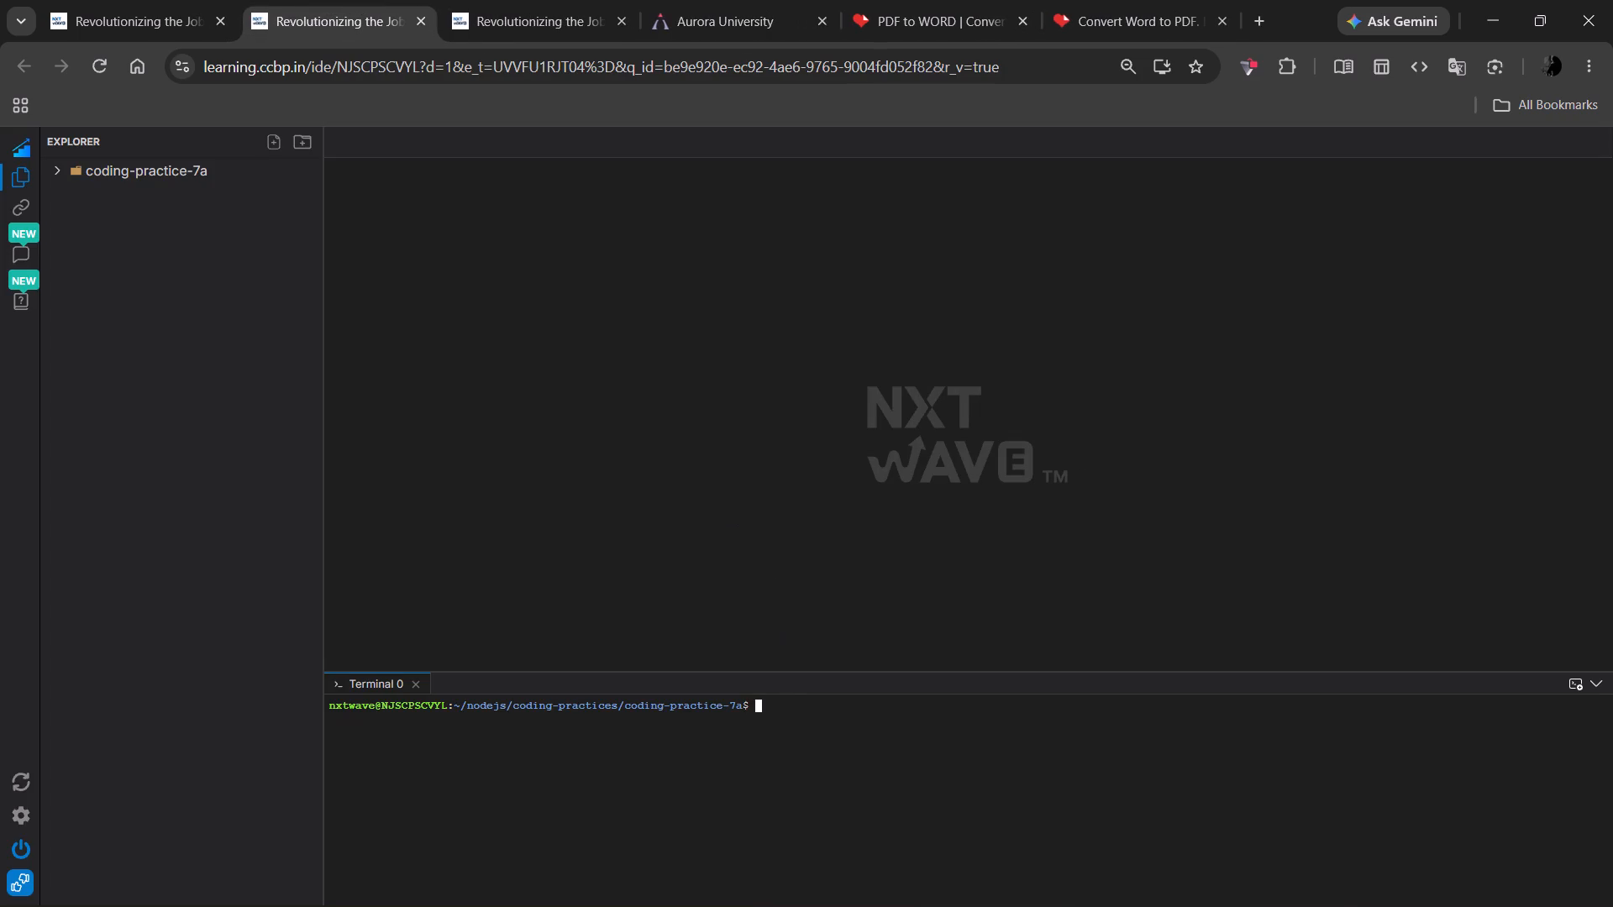
{"action": "key", "text": "ctrl+shift+v"}
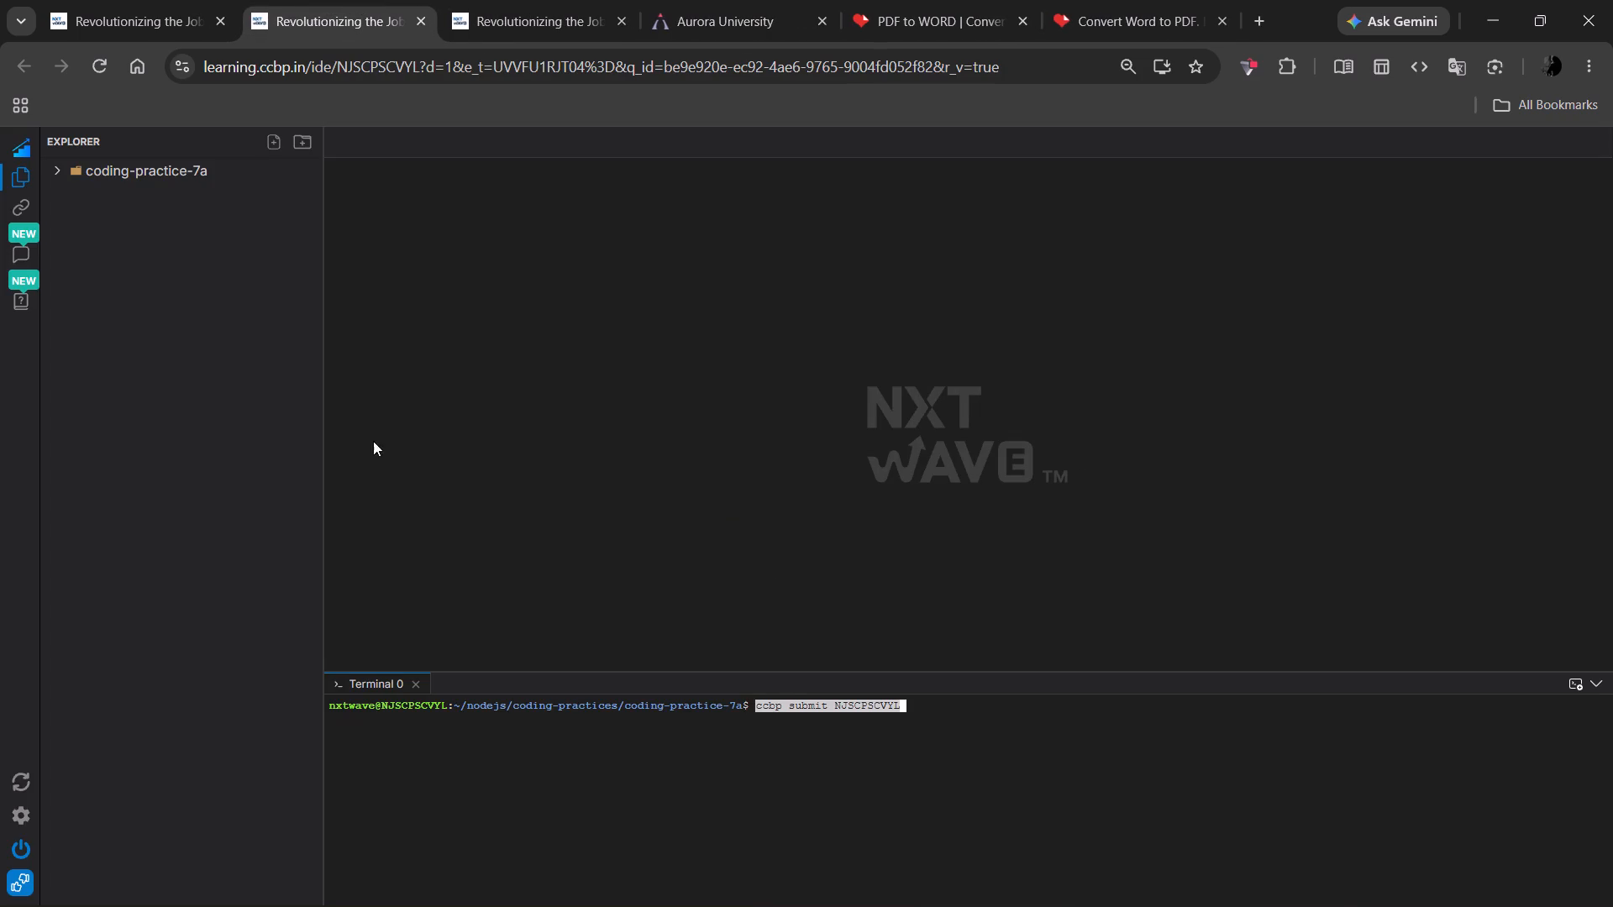
{"action": "key", "text": "Return"}
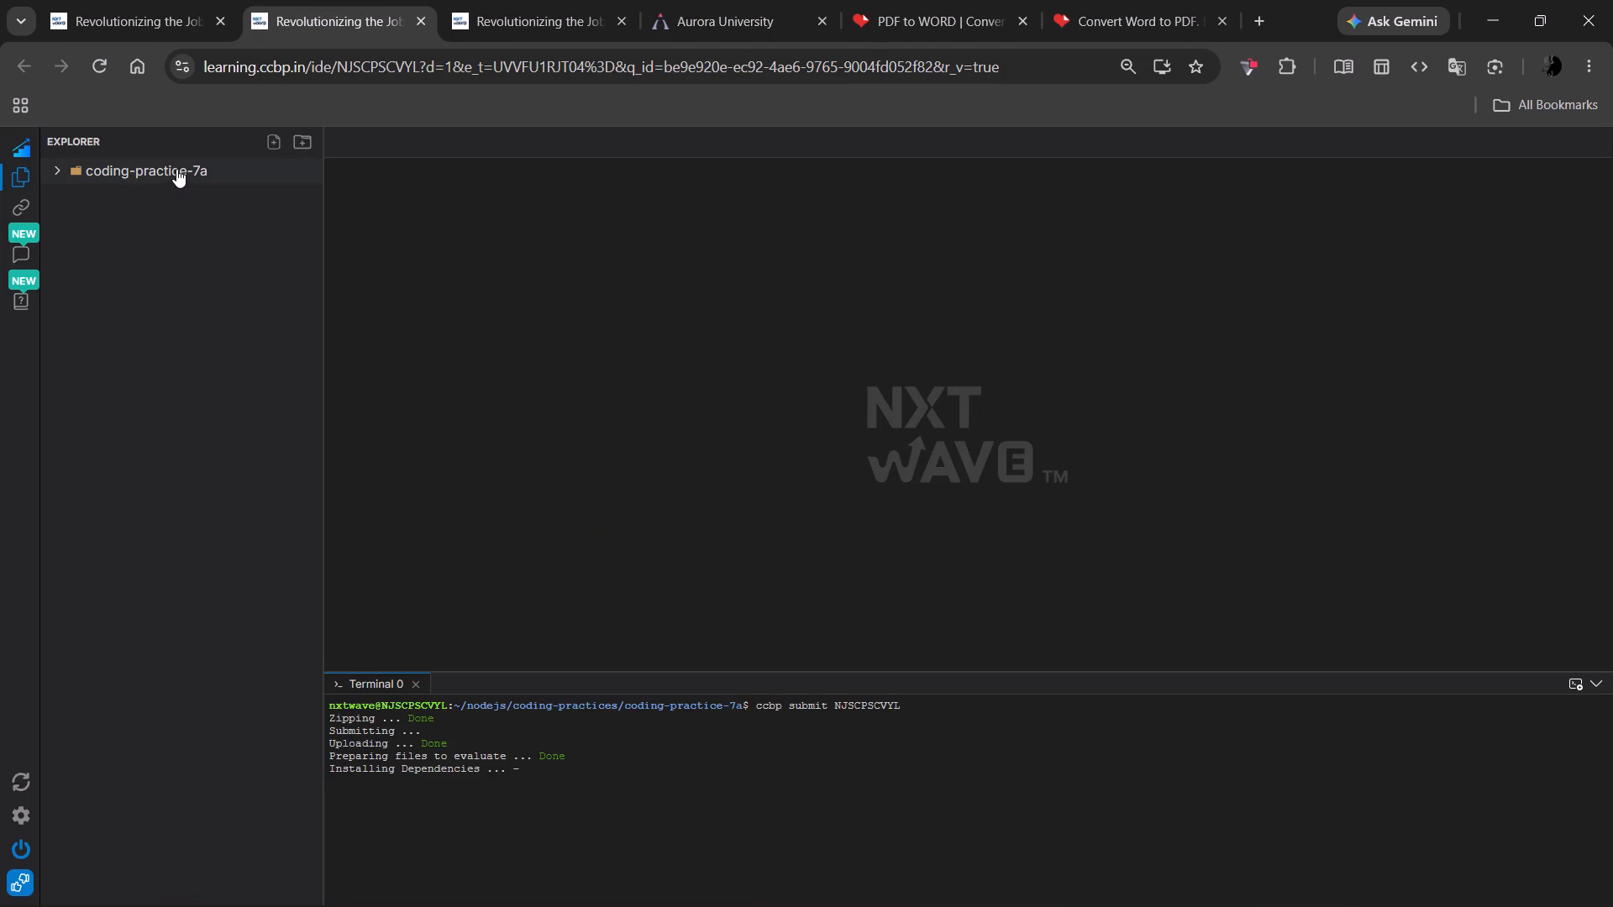
Open app.js from the coding-practice-7a folder and capture a screenshot of the IDE with its terminal output.
{"action": "left_click", "coordinate": [176, 170]}
{"action": "left_click", "coordinate": [160, 230]}
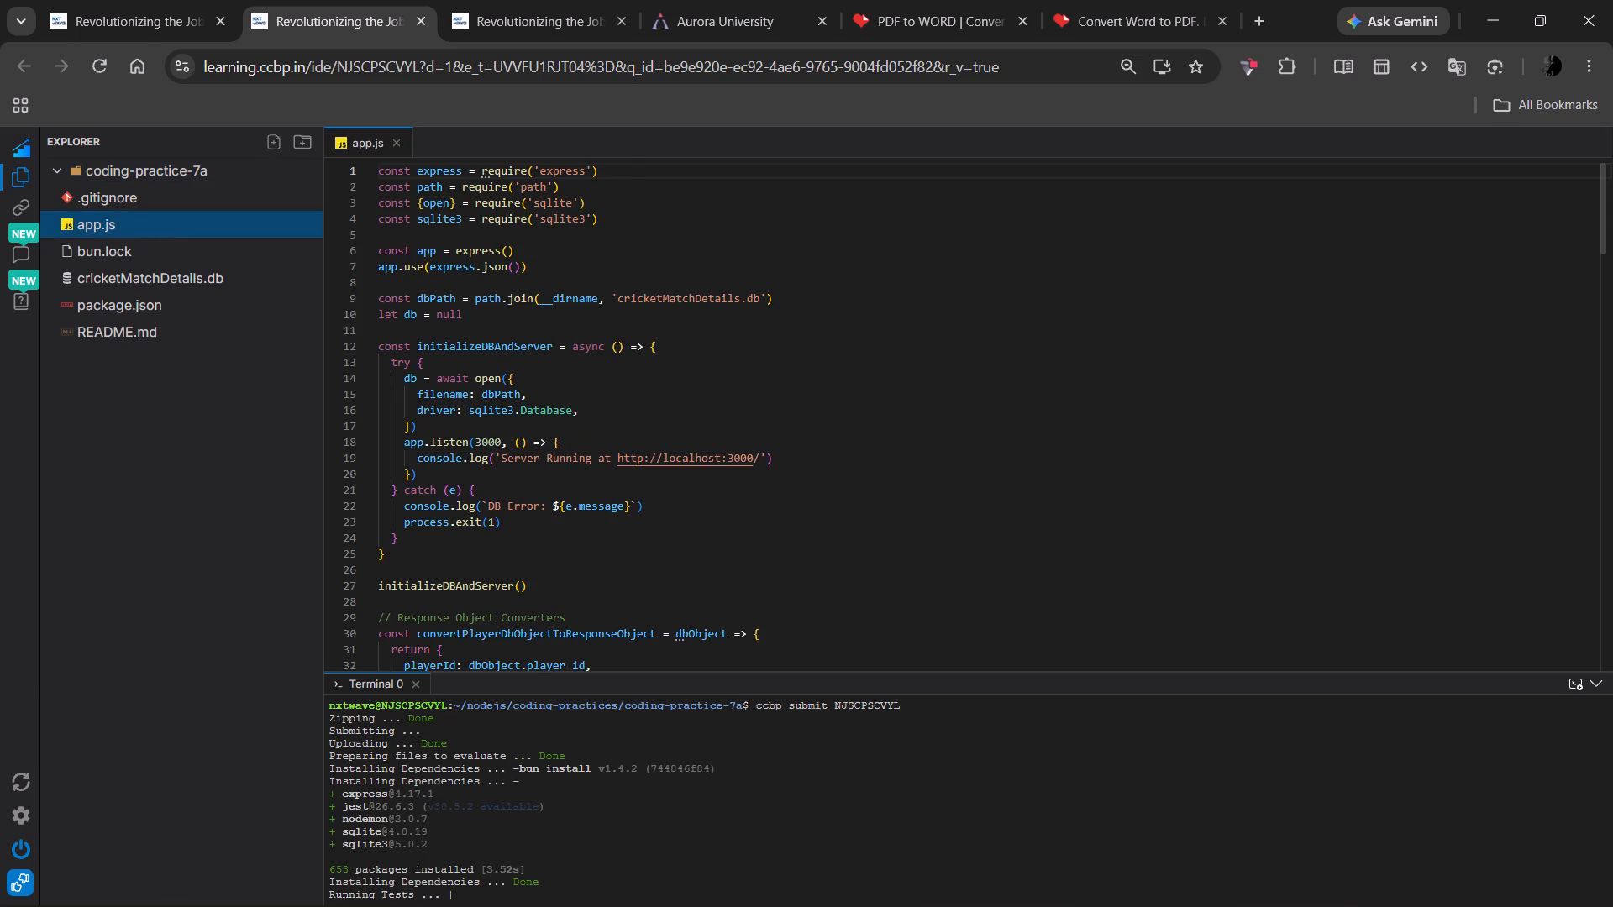
{"action": "key", "text": "Print"}
{"action": "left_click_drag", "start_coordinate": [1612, 906], "coordinate": [1482, 792]}
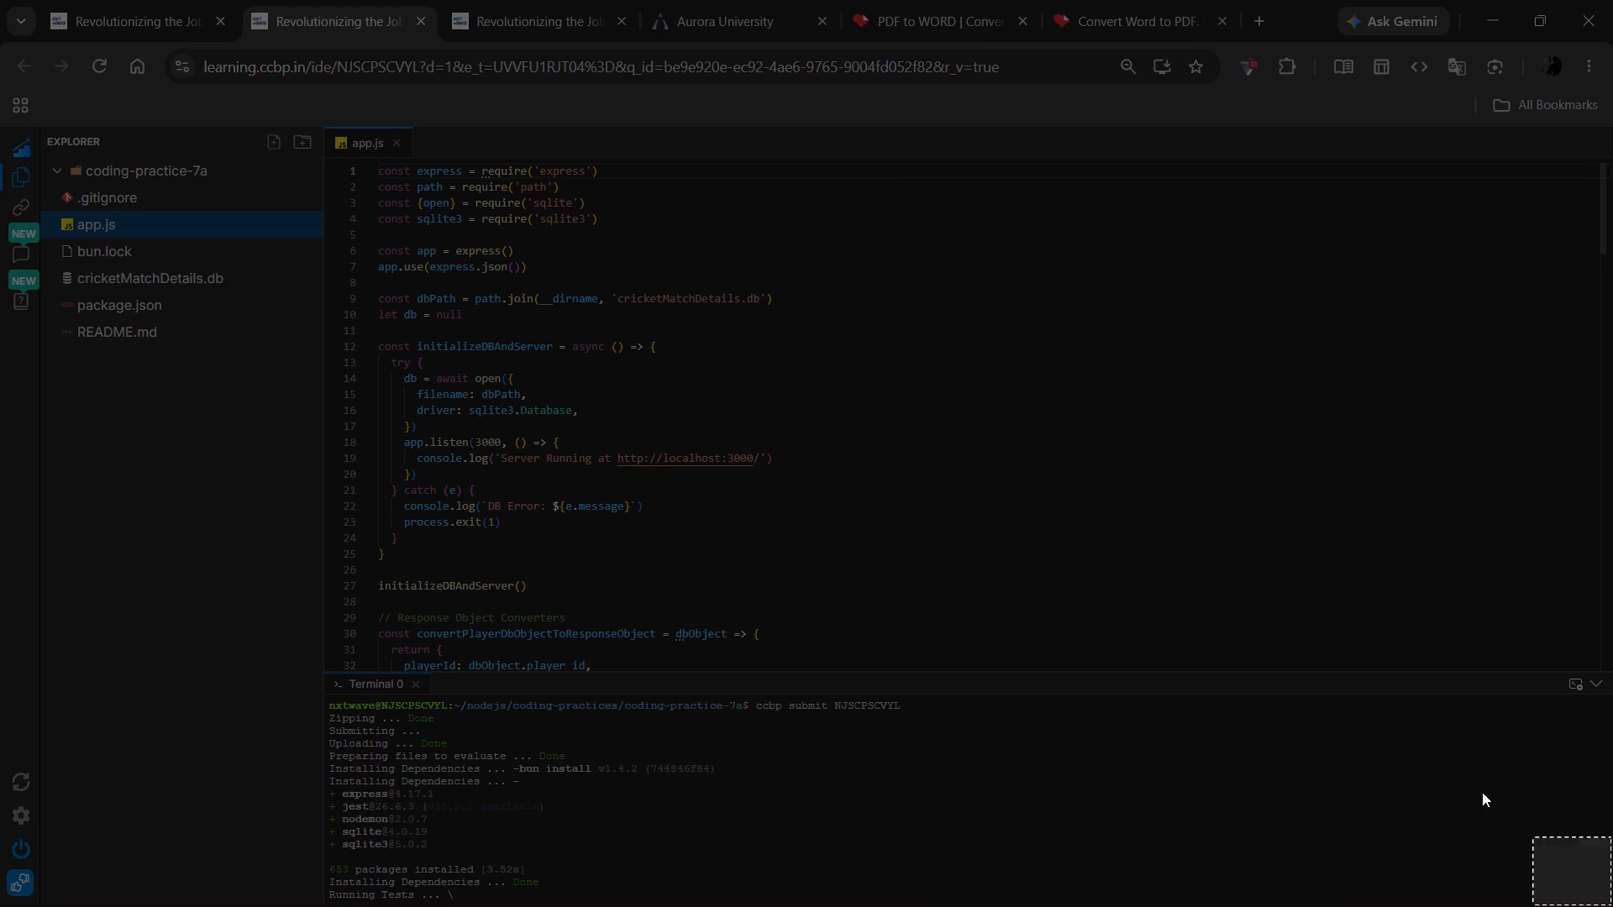
{"action": "left_click_drag", "start_coordinate": [1482, 792], "coordinate": [0, 46]}
{"action": "scroll", "coordinate": [393, 163], "scroll_direction": "left", "scroll_amount": 3}
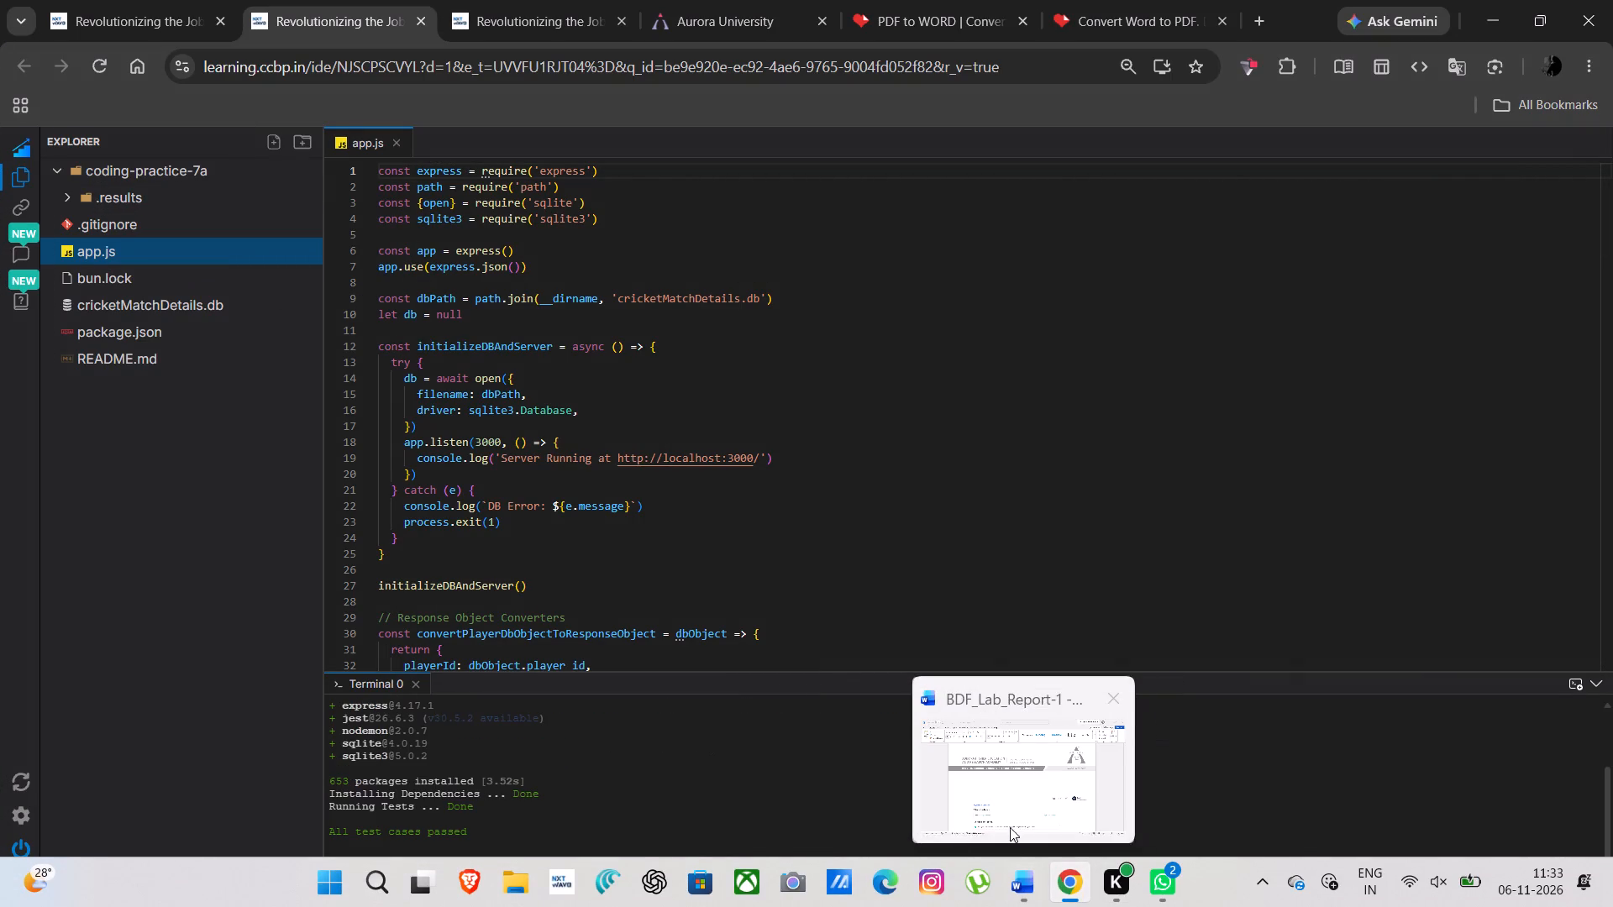
Switch to the BDF_Lab_Report-1 document in Word and paste the IDE screenshot where the old one was.
{"action": "left_click", "coordinate": [1010, 826]}
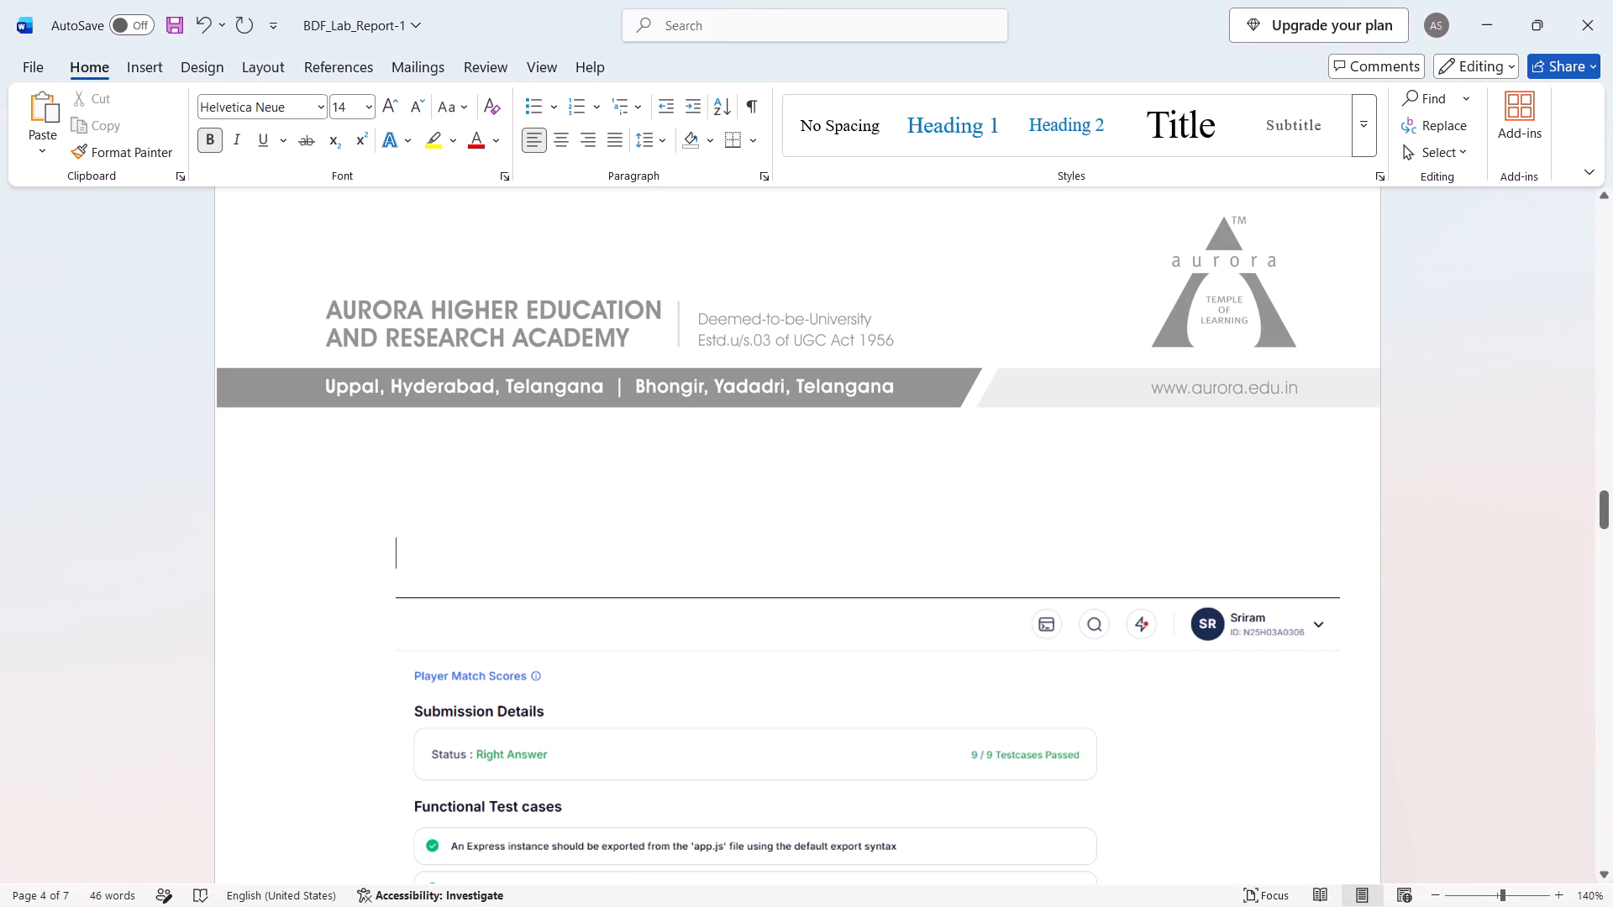
{"action": "key", "text": "ctrl+v"}
Delete the old Player Match Scores submission details screenshot on the page after the new IDE screenshot.
{"action": "scroll", "coordinate": [993, 714], "scroll_direction": "down", "scroll_amount": 1}
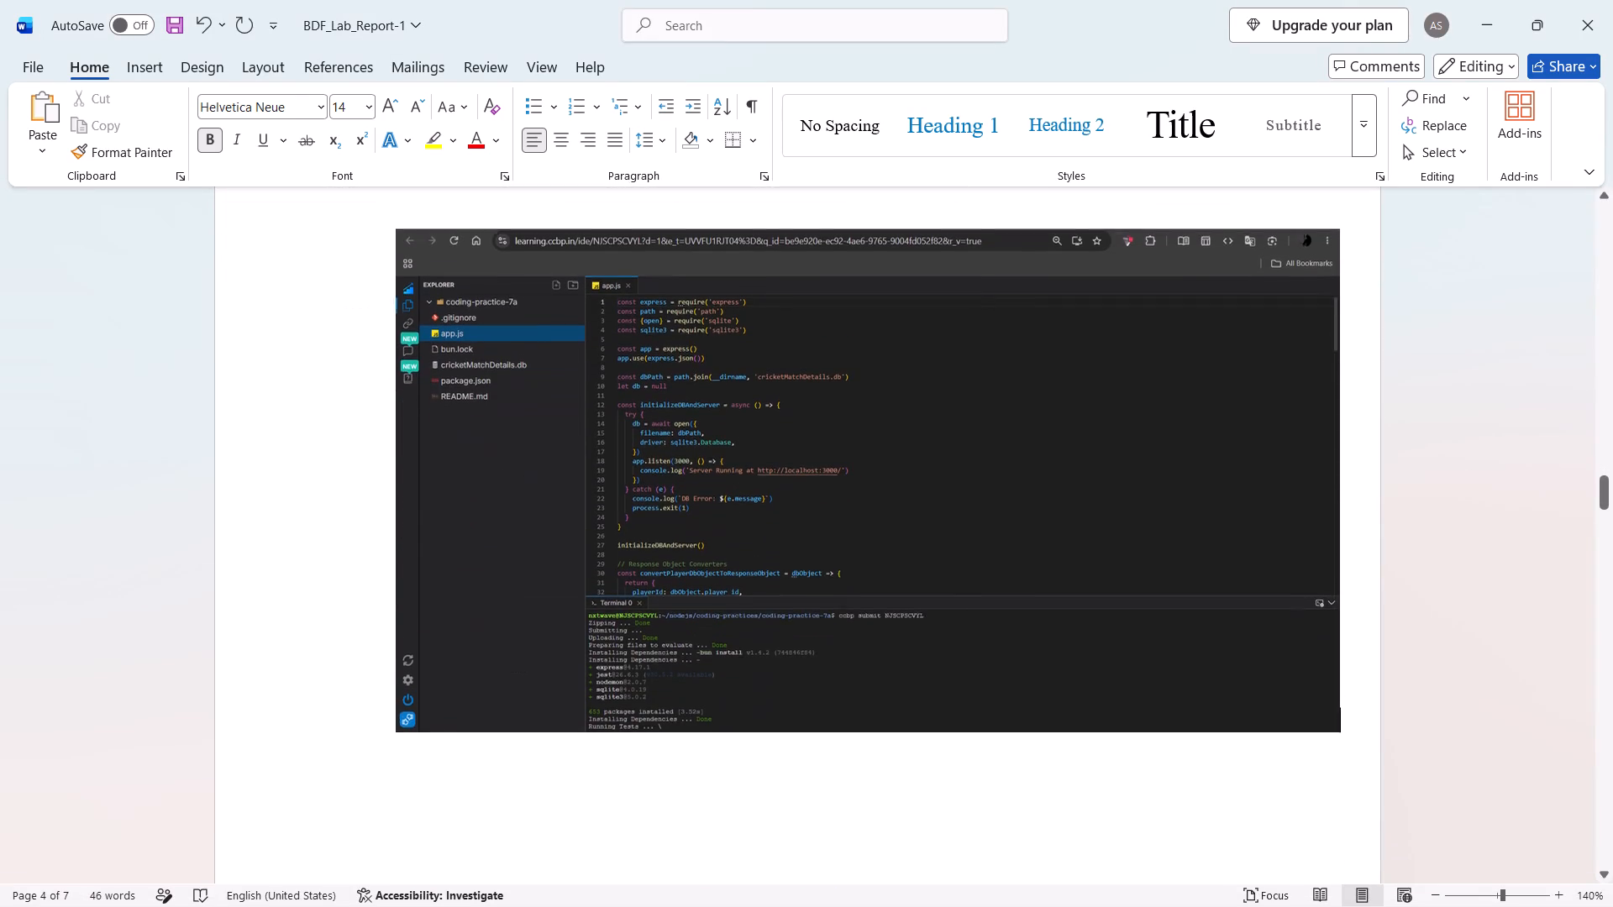
{"action": "scroll", "coordinate": [993, 714], "scroll_direction": "down", "scroll_amount": 4}
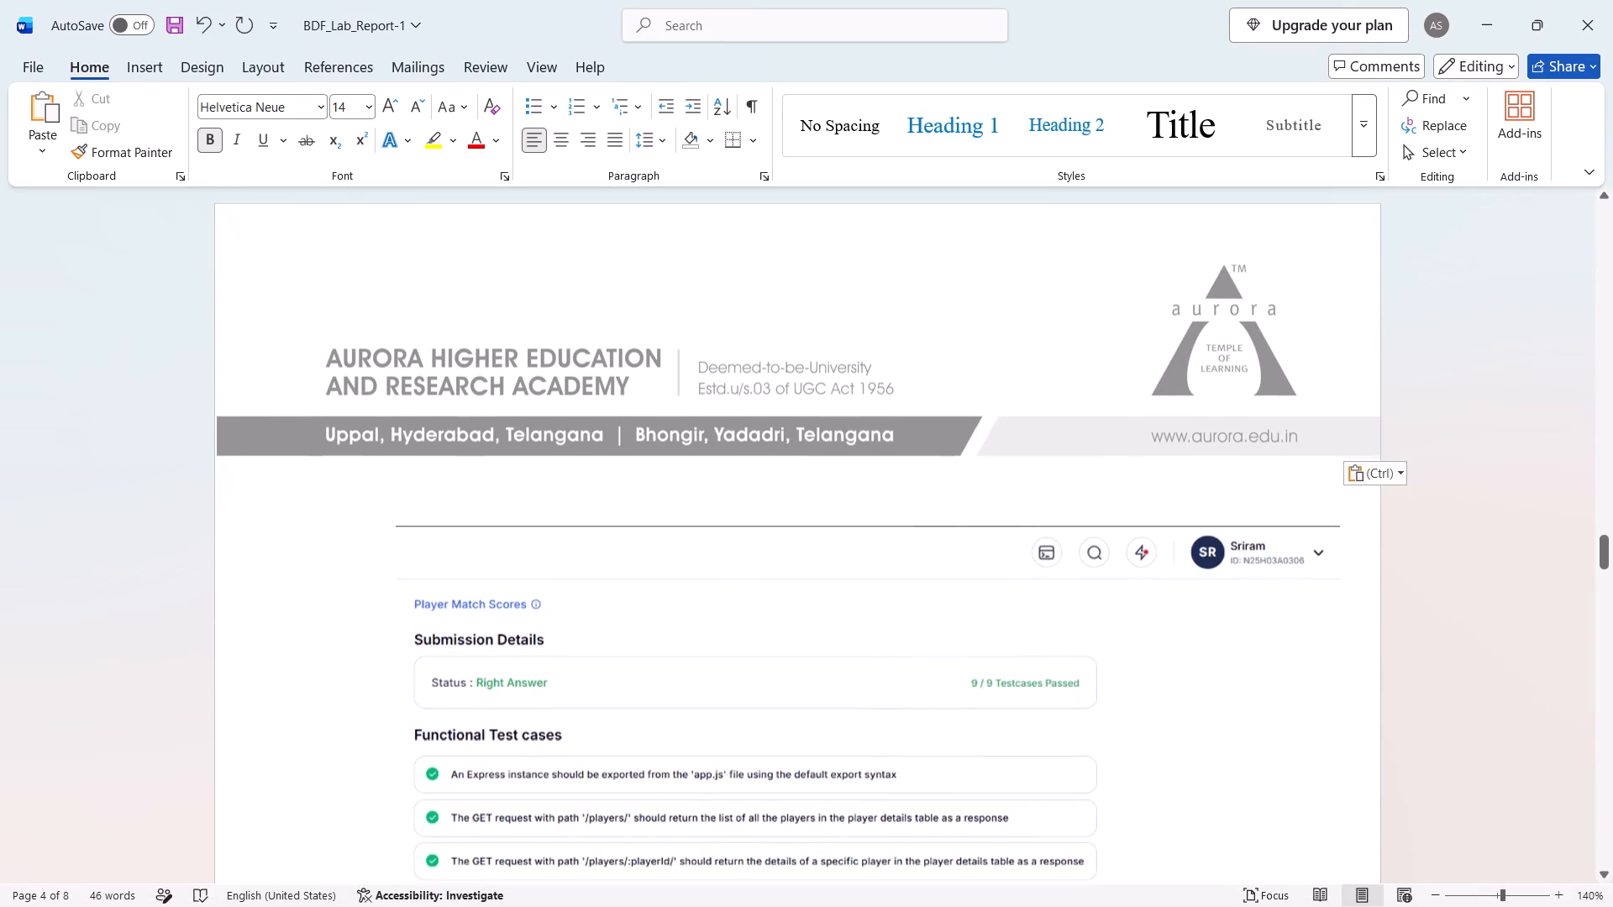
{"action": "left_click", "coordinate": [993, 714]}
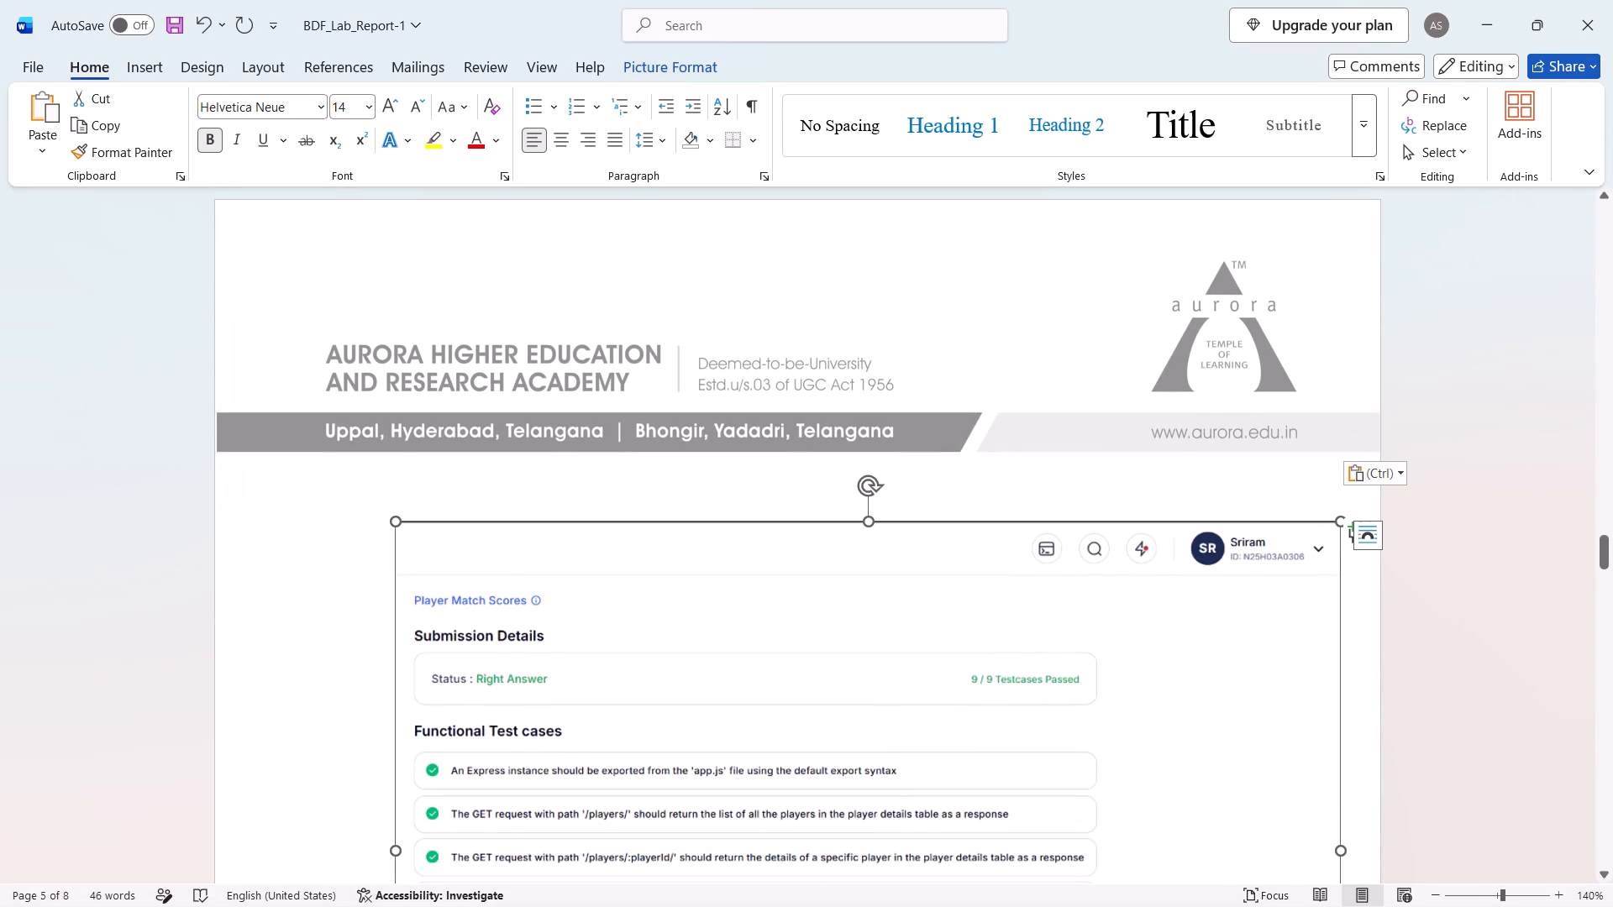
{"action": "key", "text": "BackSpace"}
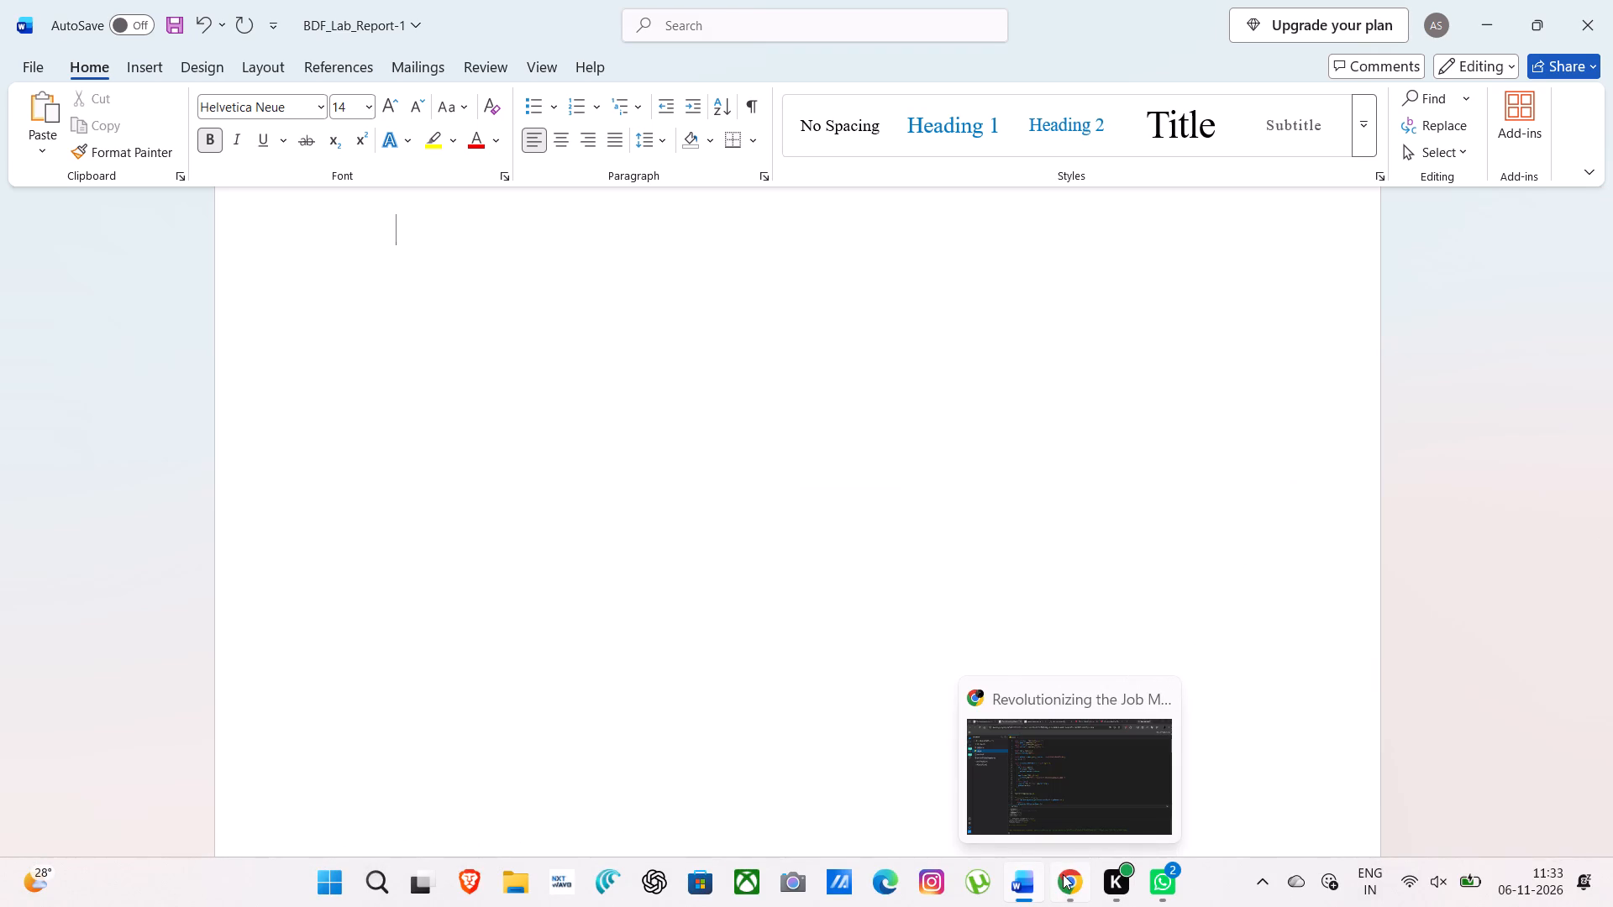
Back in Chrome, open the submission URL from the terminal and capture a screenshot of the Player Match Scores submission details.
{"action": "left_click", "coordinate": [1079, 804]}
{"action": "scroll", "coordinate": [1079, 804], "scroll_direction": "down", "scroll_amount": 2}
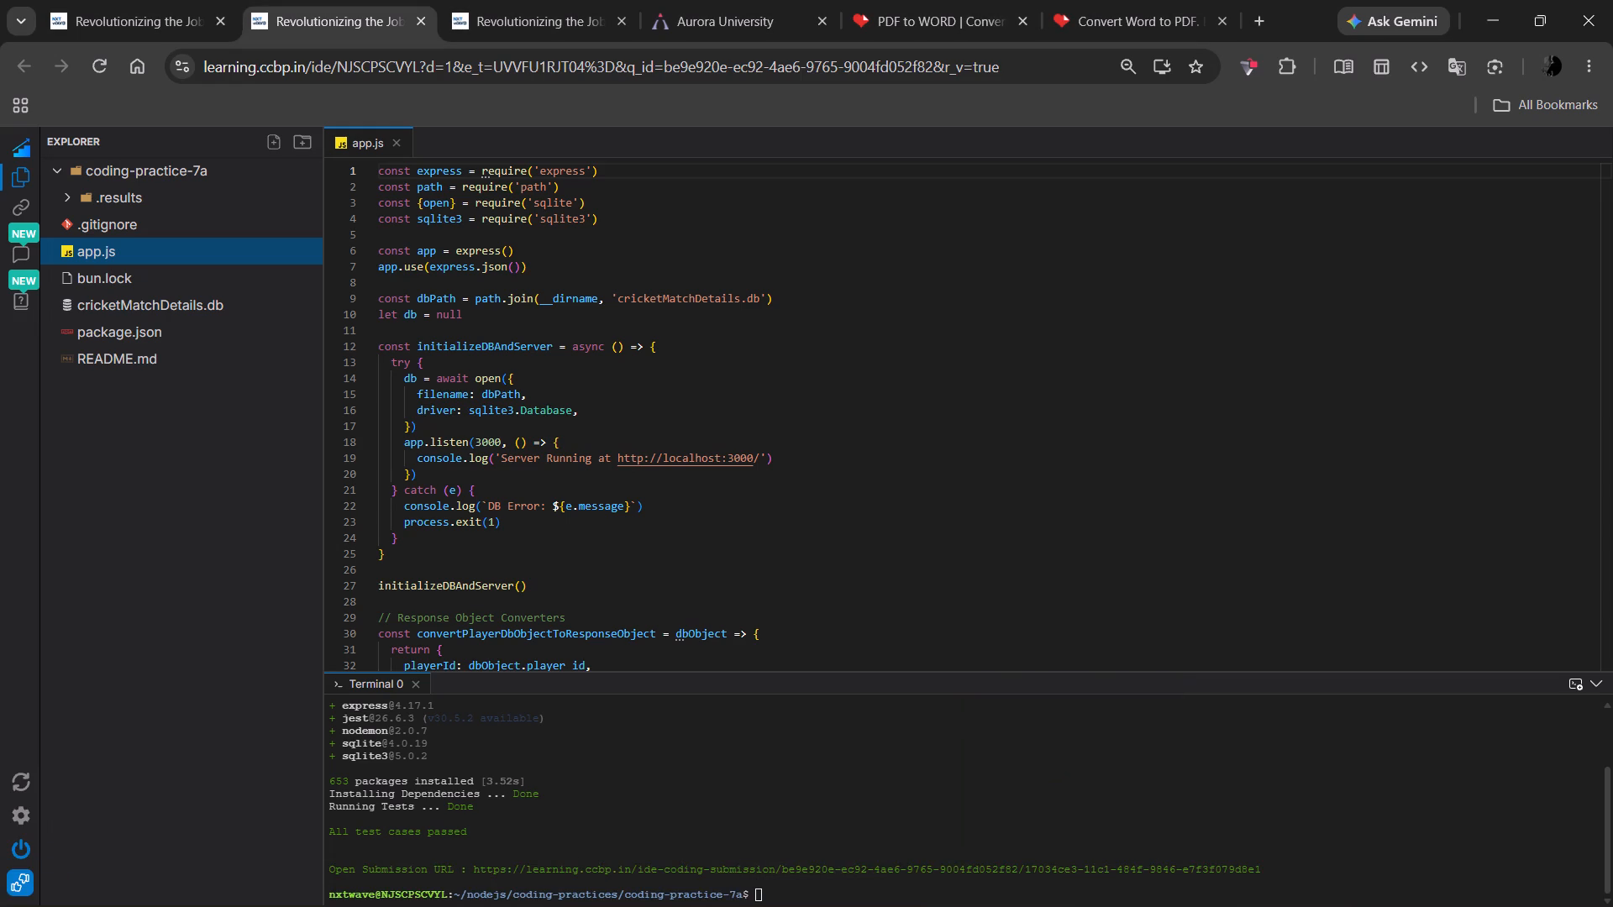
{"action": "scroll", "coordinate": [1079, 804], "scroll_direction": "down", "scroll_amount": 1}
{"action": "left_click", "coordinate": [1037, 870]}
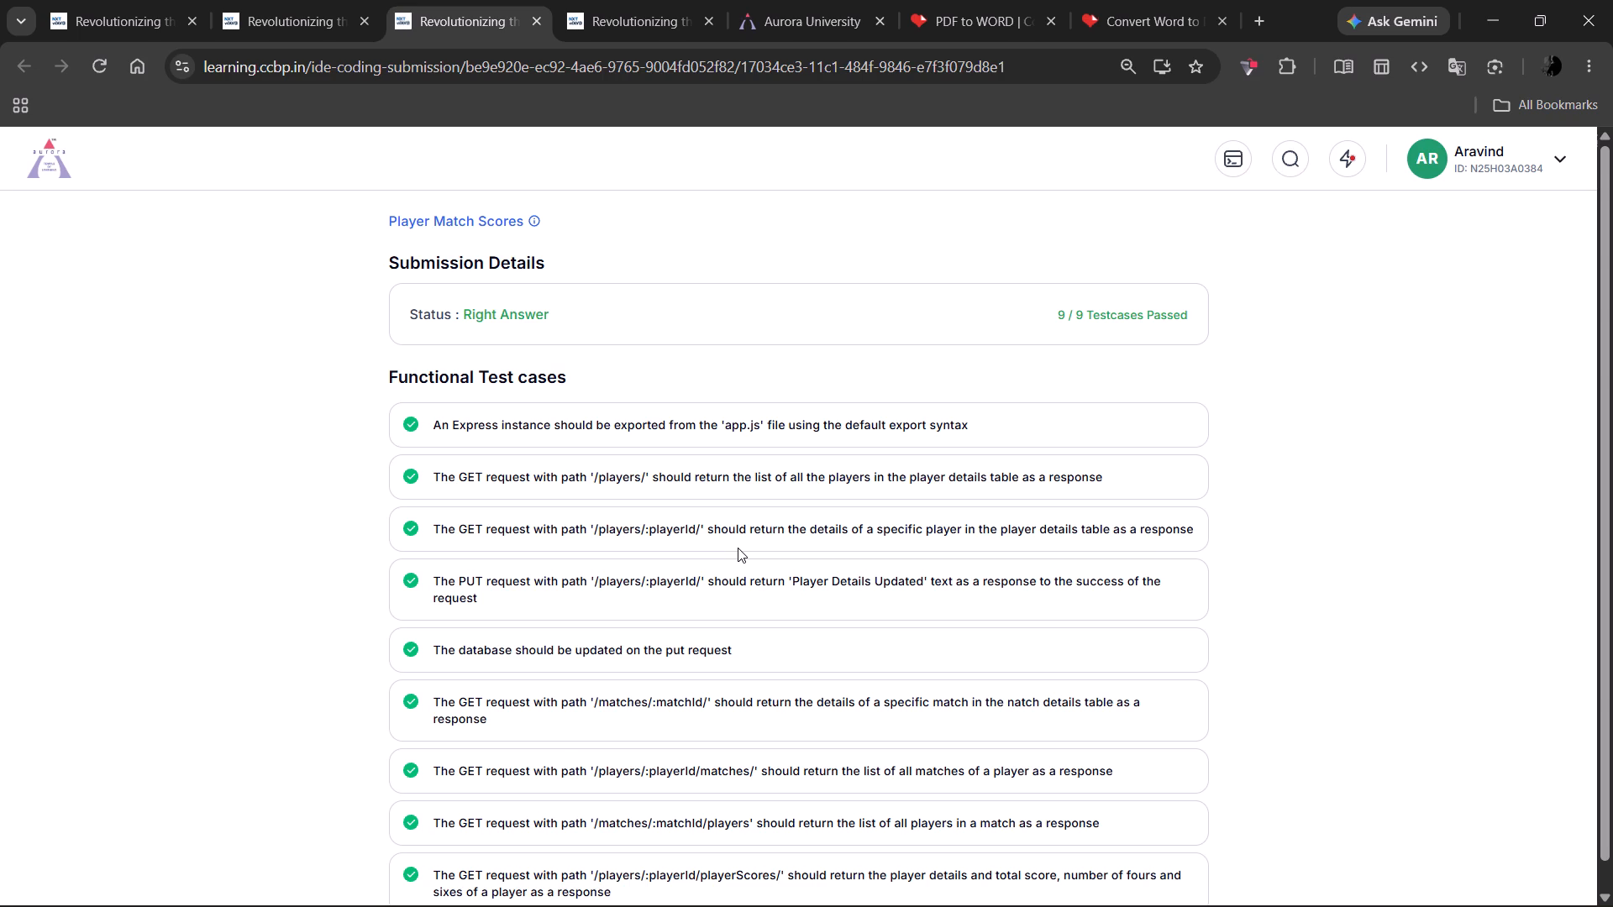
{"action": "key", "text": "Print"}
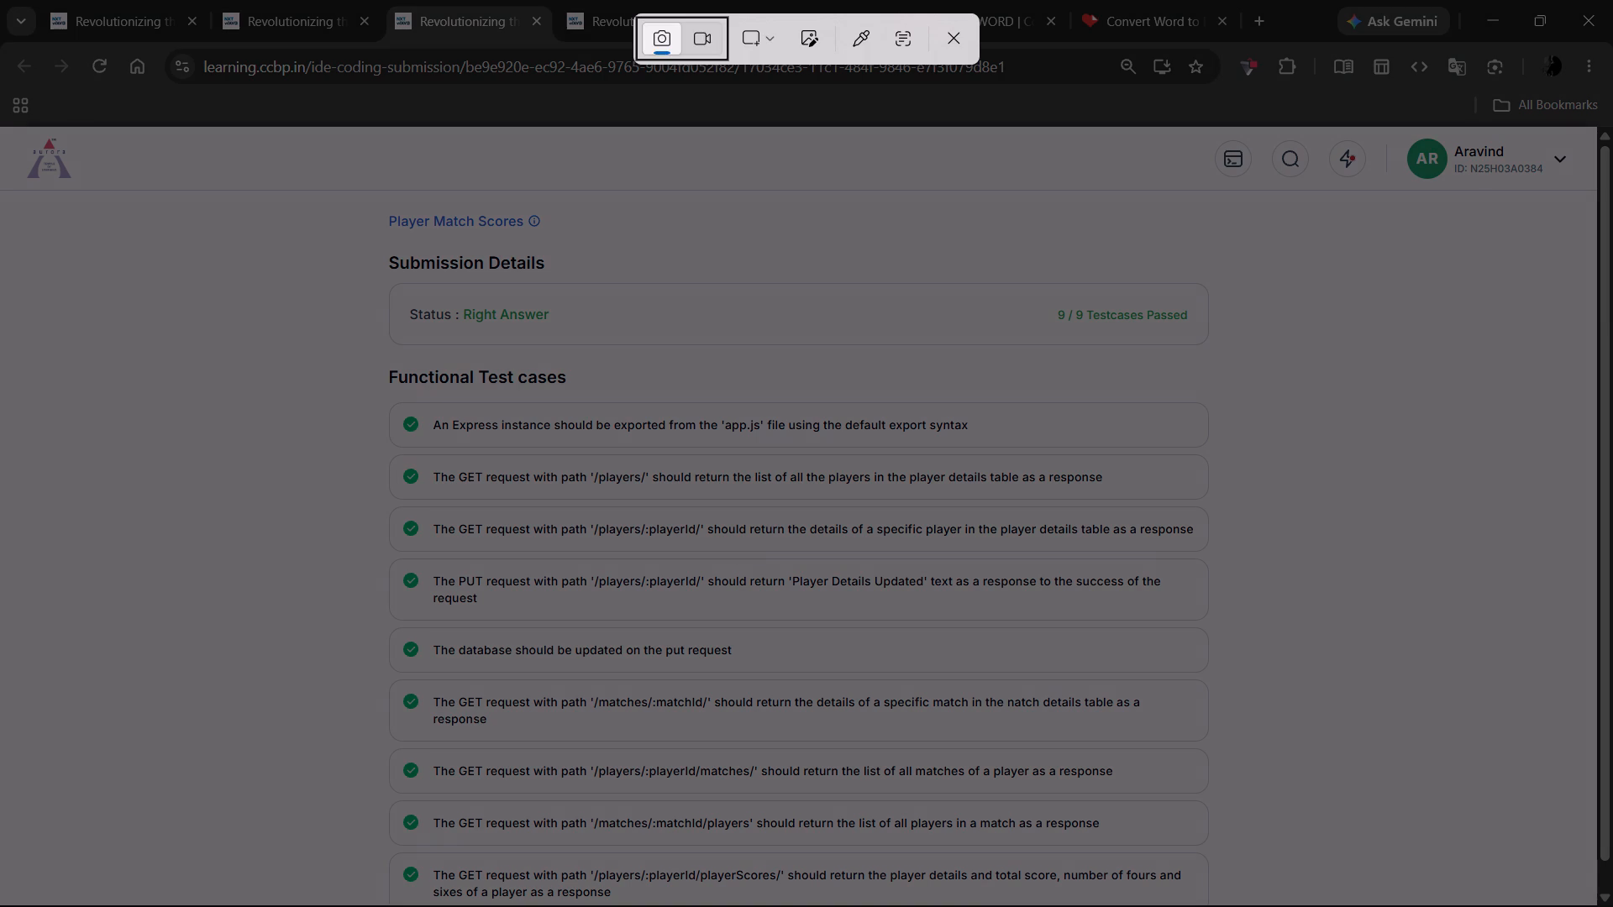
{"action": "left_click_drag", "start_coordinate": [1612, 906], "coordinate": [5, 9]}
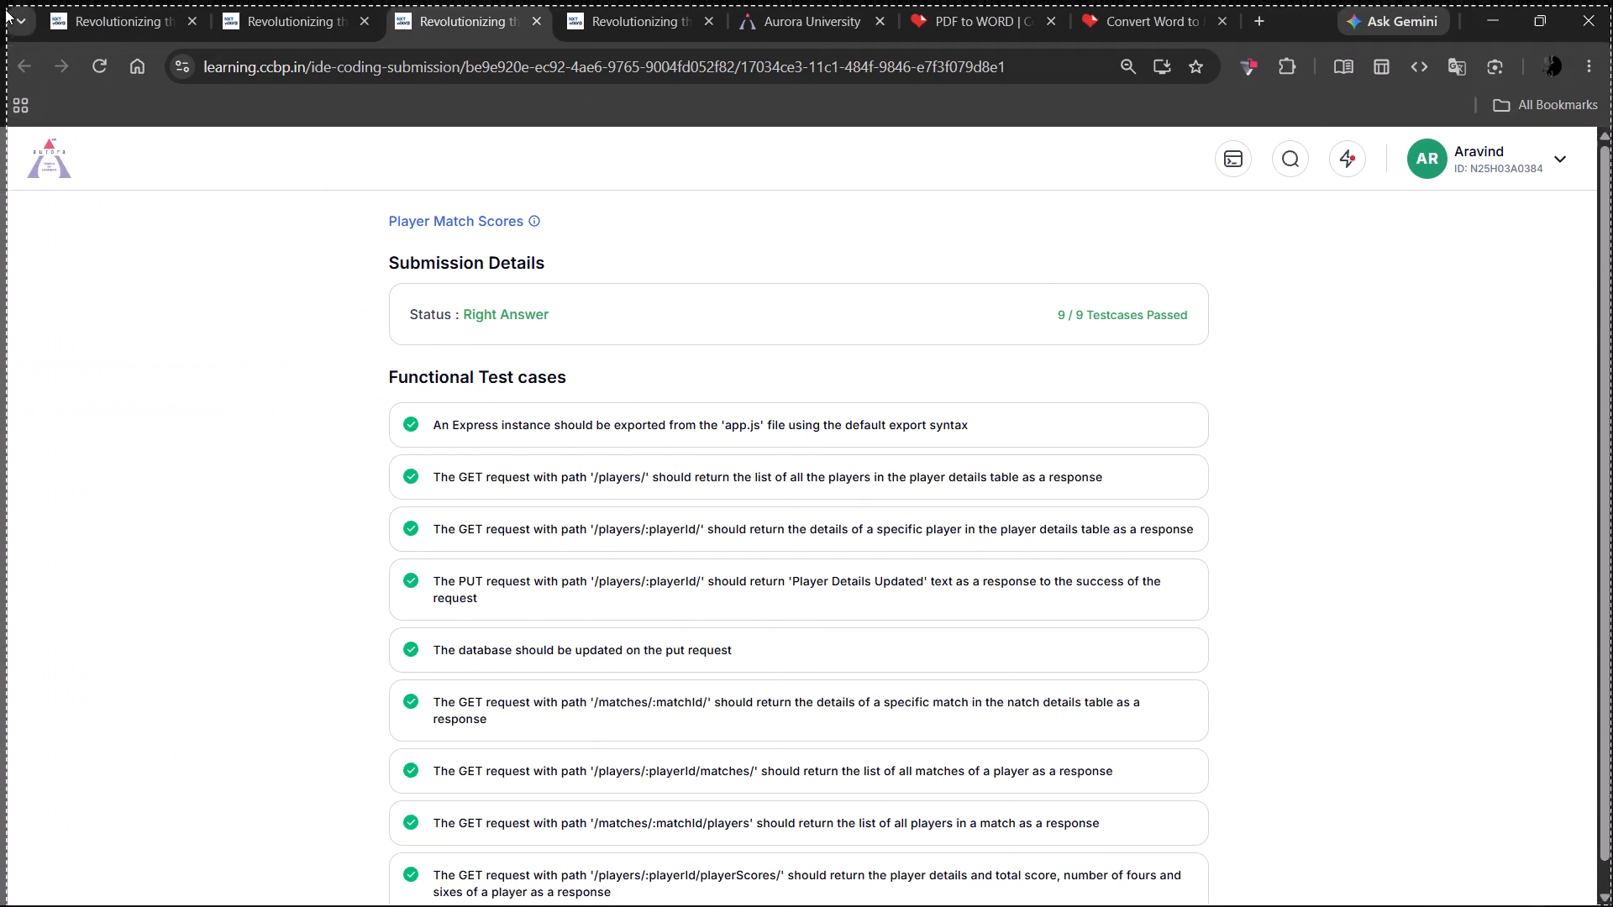
{"action": "left_click_drag", "start_coordinate": [5, 9], "coordinate": [0, 45]}
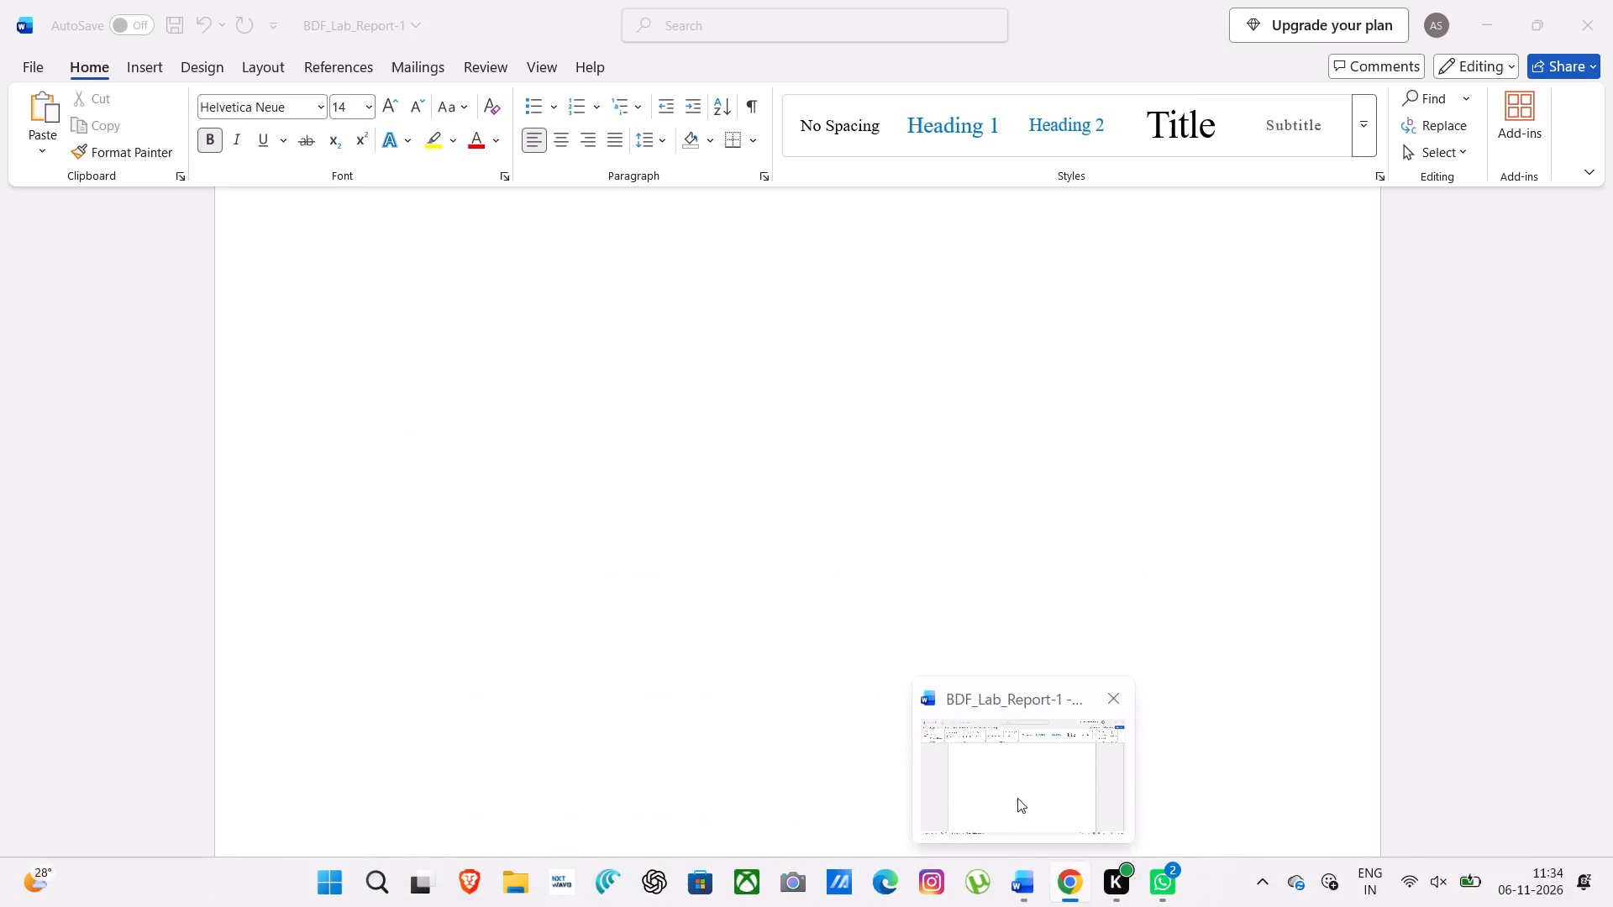
Switch to Word and paste the submission details screenshot in place of the deleted one.
{"action": "left_click", "coordinate": [1017, 798]}
{"action": "key", "text": "ctrl+v"}
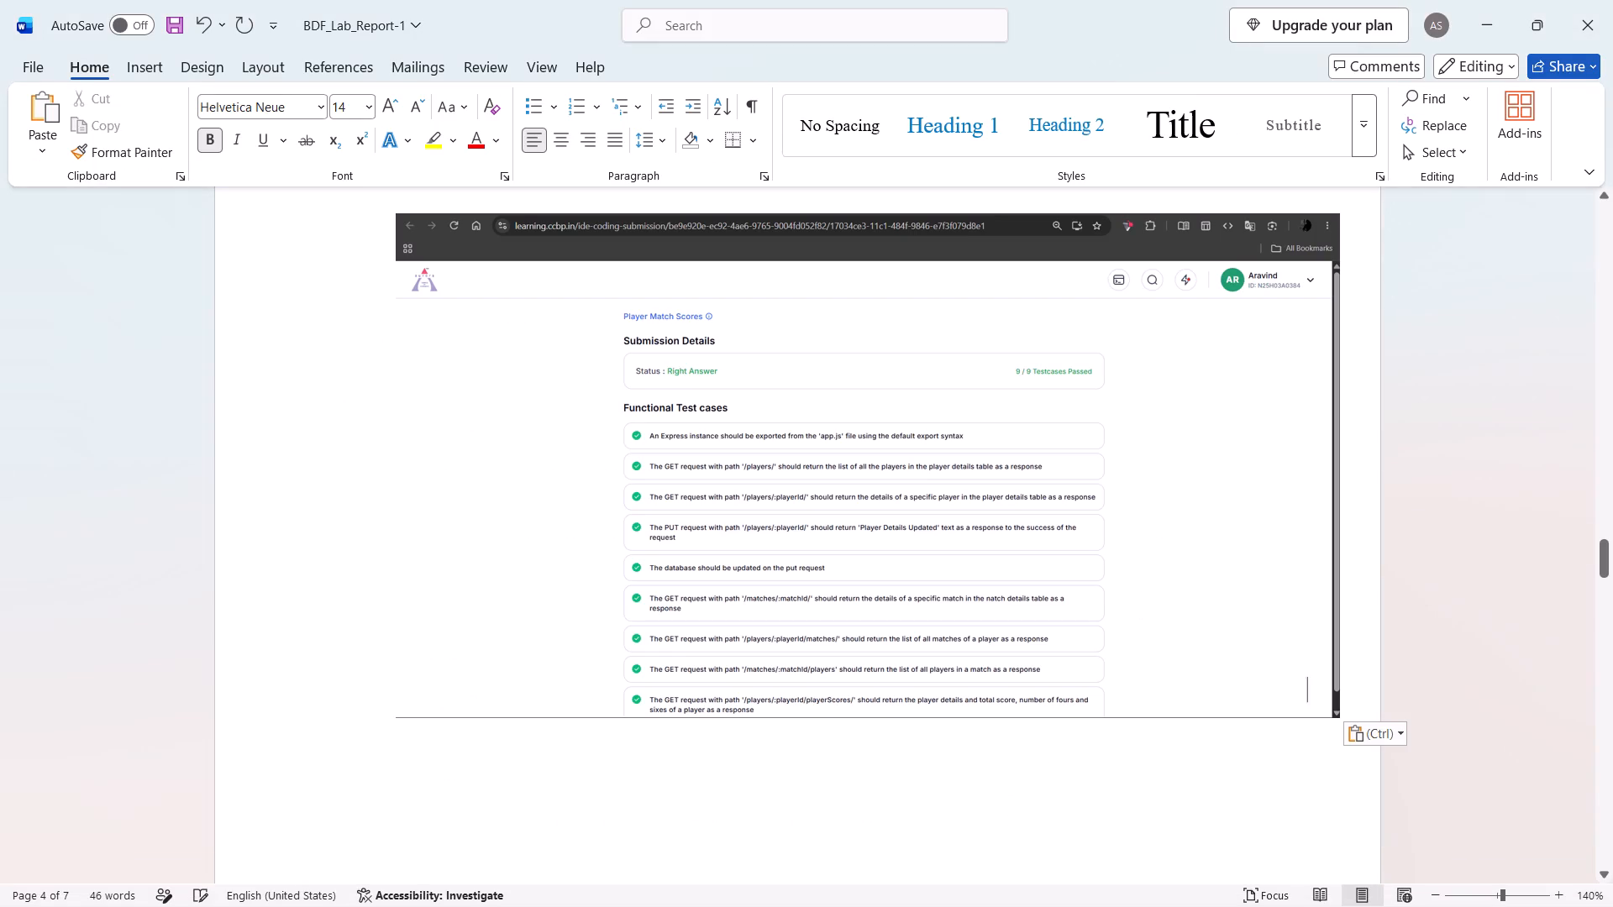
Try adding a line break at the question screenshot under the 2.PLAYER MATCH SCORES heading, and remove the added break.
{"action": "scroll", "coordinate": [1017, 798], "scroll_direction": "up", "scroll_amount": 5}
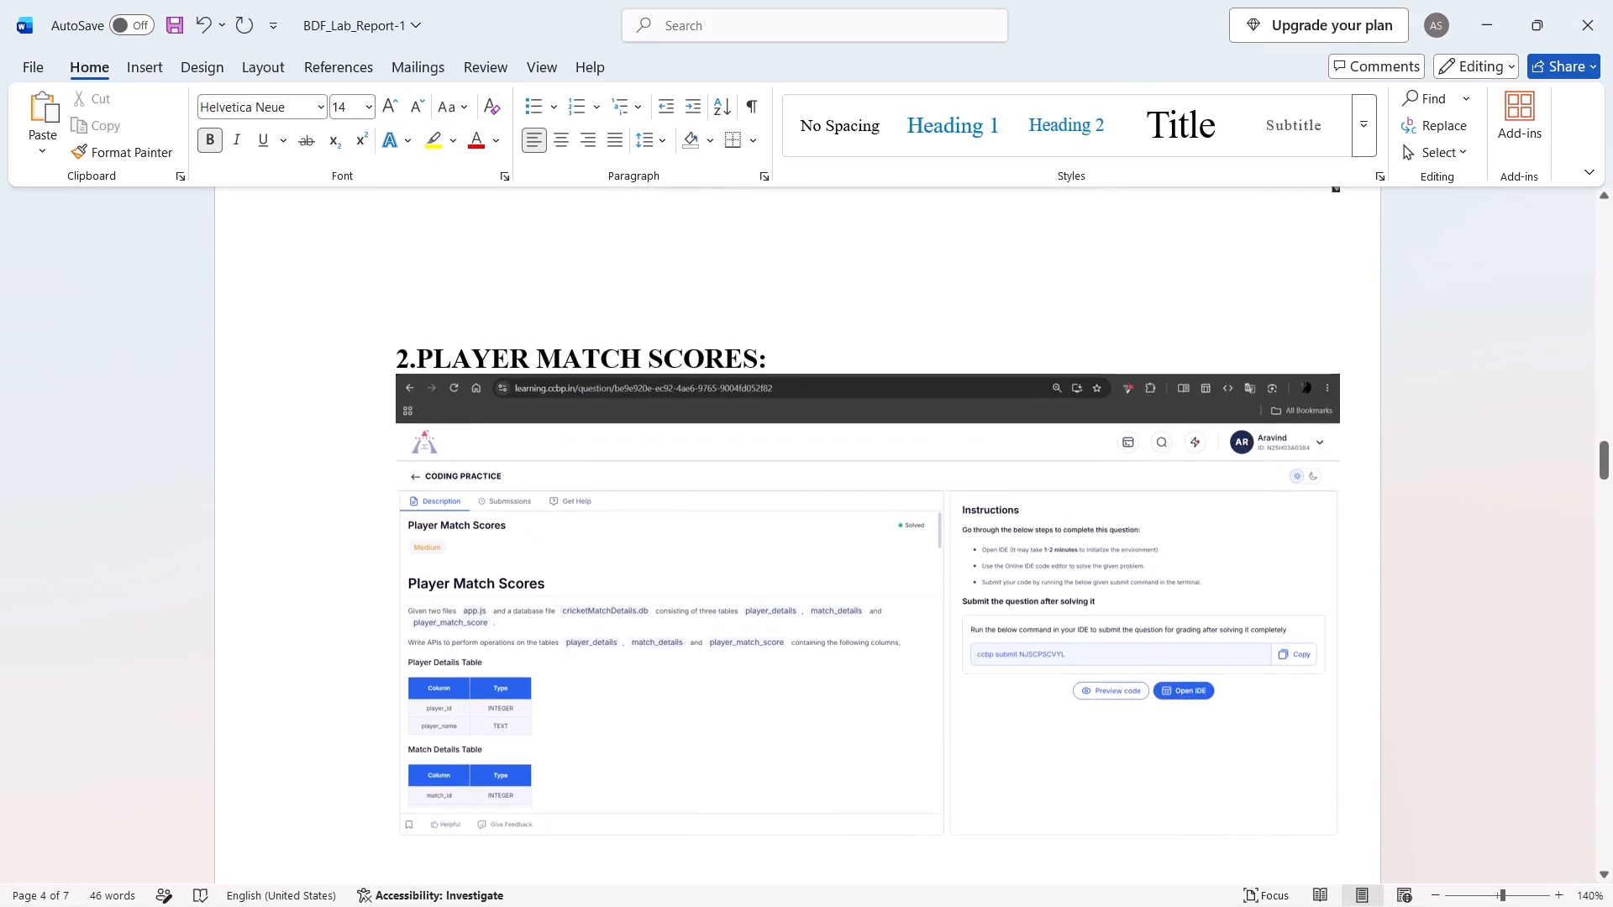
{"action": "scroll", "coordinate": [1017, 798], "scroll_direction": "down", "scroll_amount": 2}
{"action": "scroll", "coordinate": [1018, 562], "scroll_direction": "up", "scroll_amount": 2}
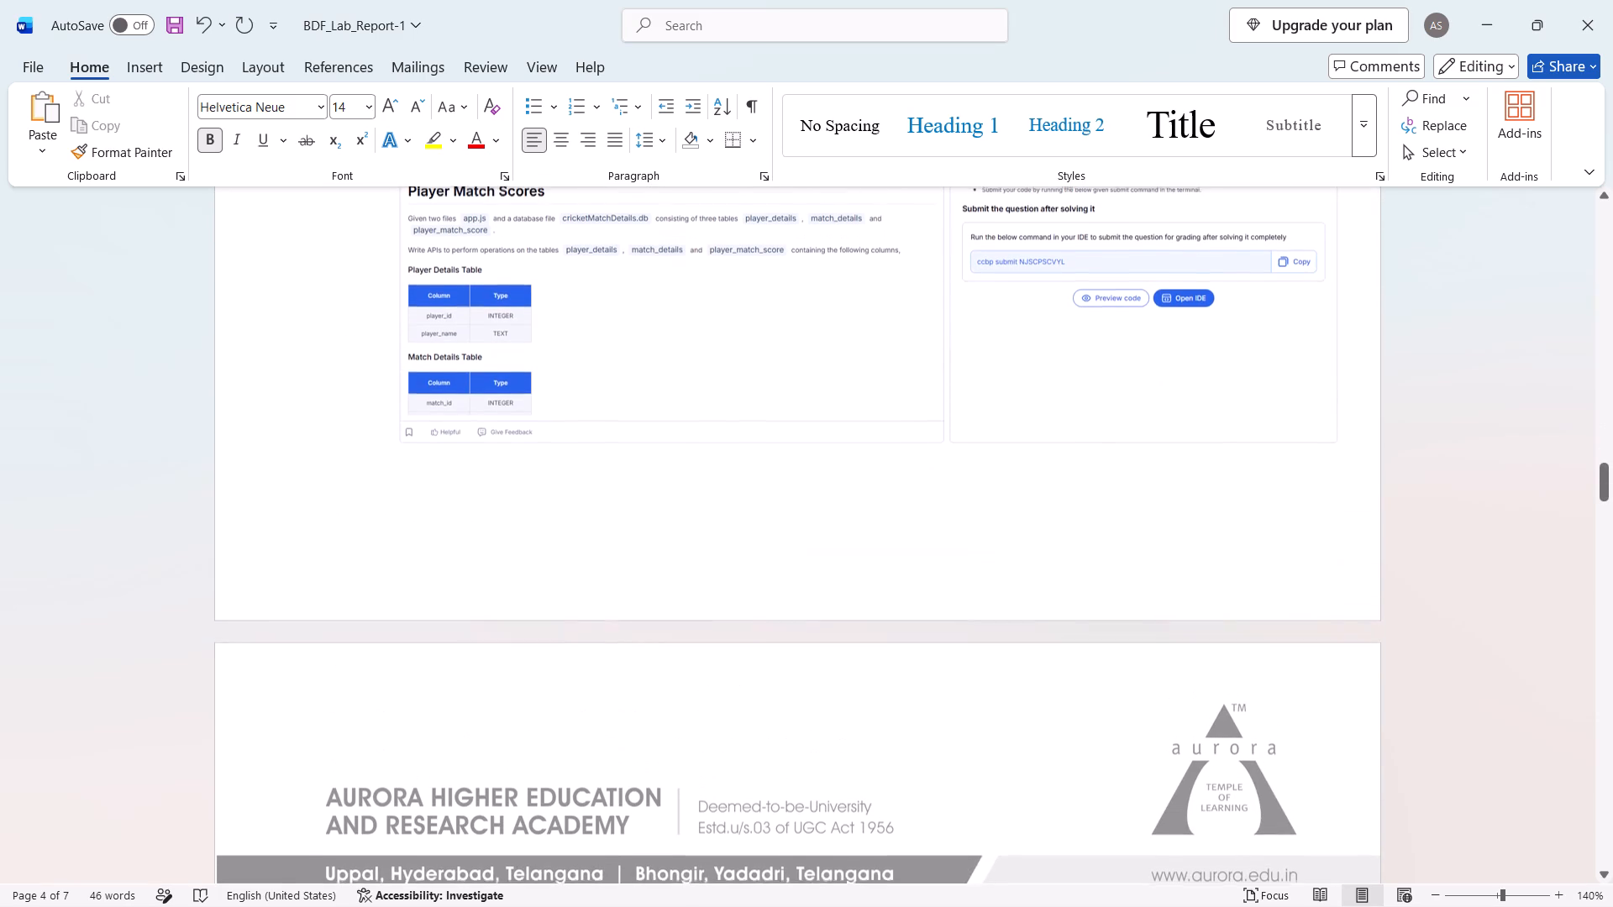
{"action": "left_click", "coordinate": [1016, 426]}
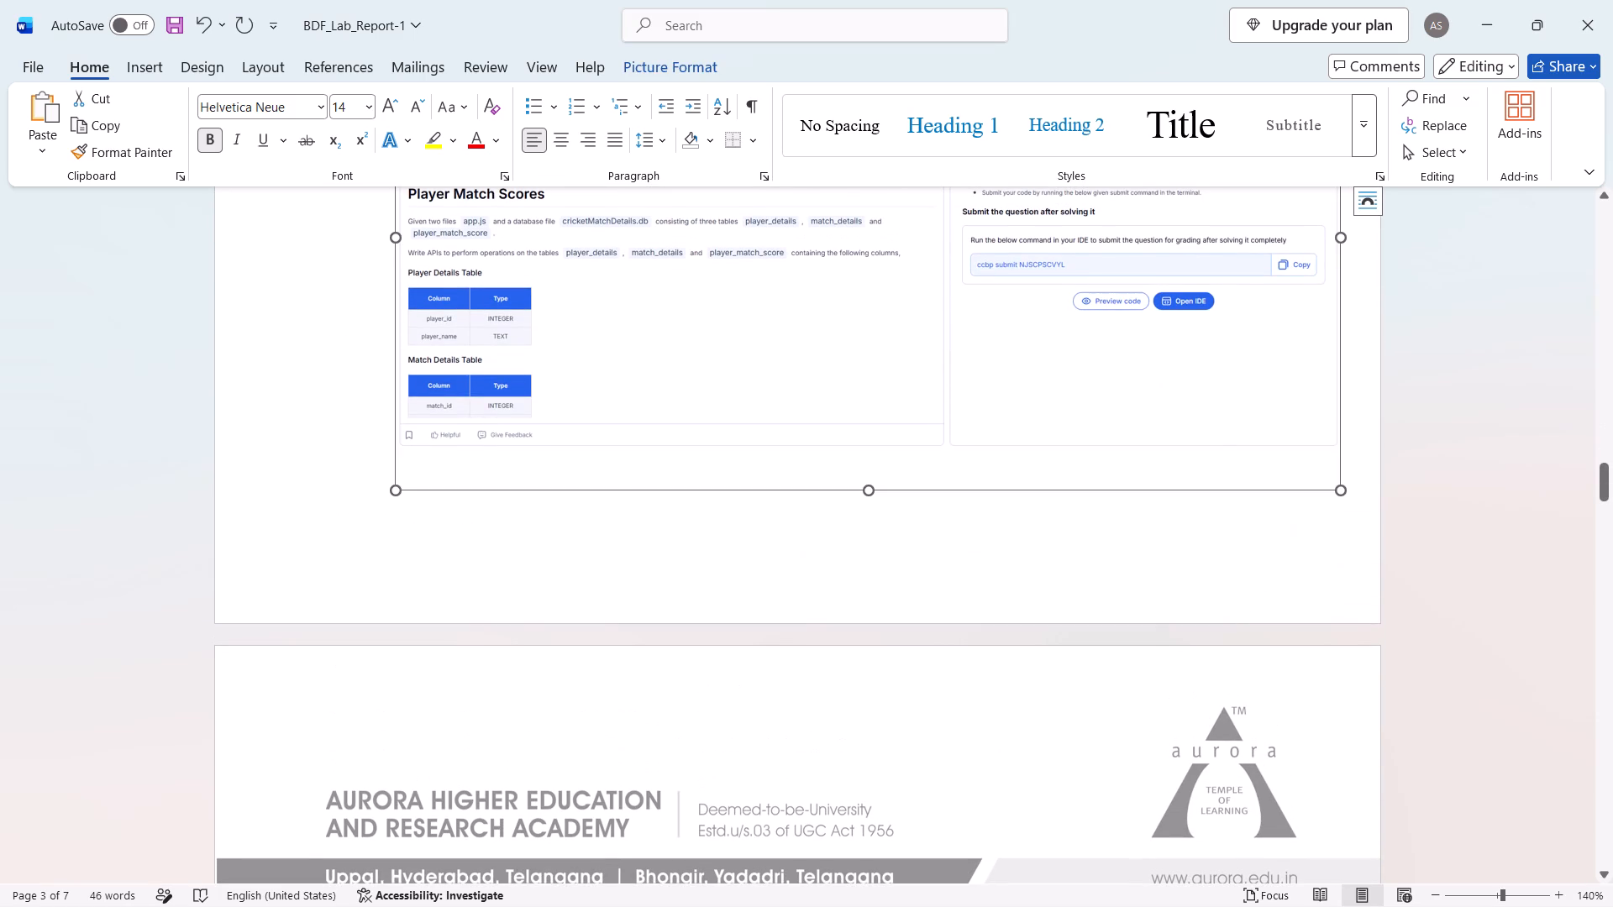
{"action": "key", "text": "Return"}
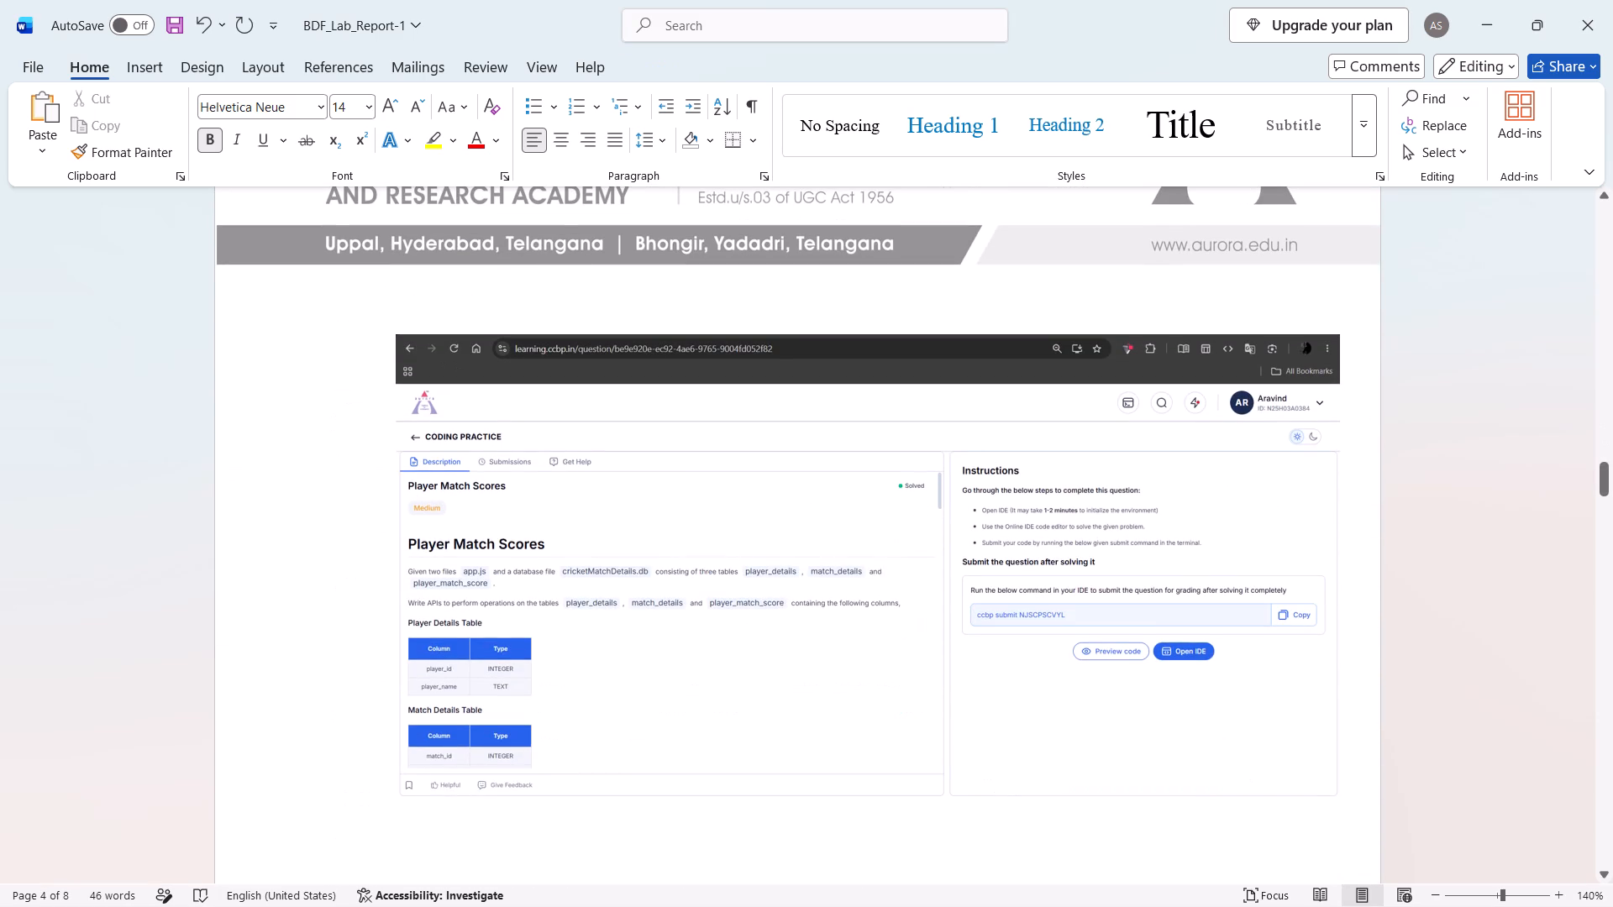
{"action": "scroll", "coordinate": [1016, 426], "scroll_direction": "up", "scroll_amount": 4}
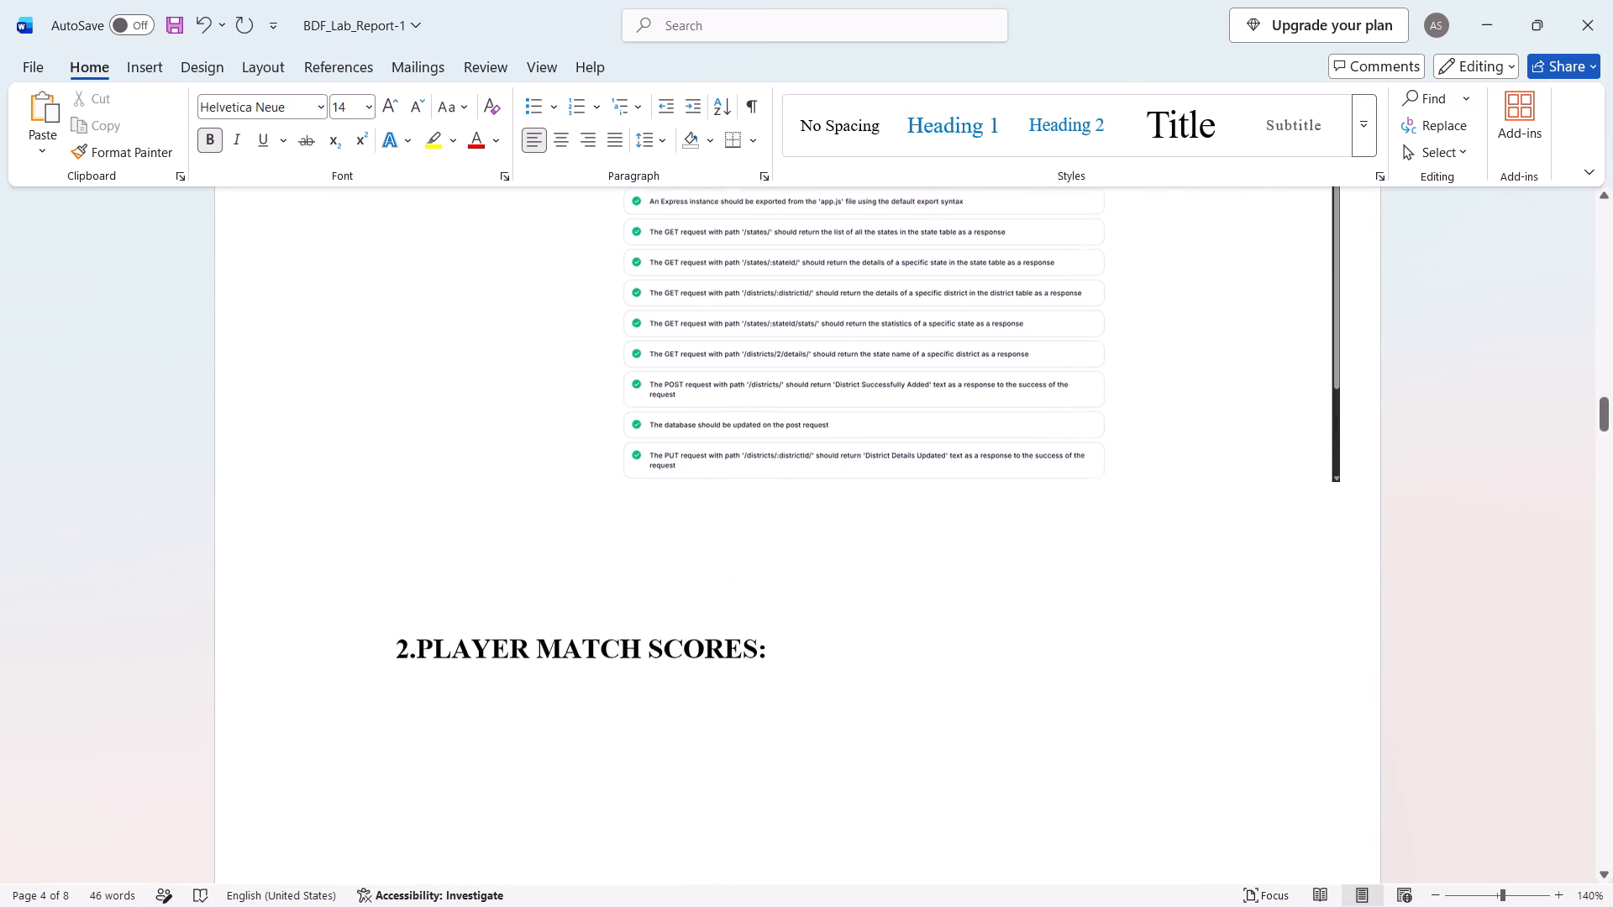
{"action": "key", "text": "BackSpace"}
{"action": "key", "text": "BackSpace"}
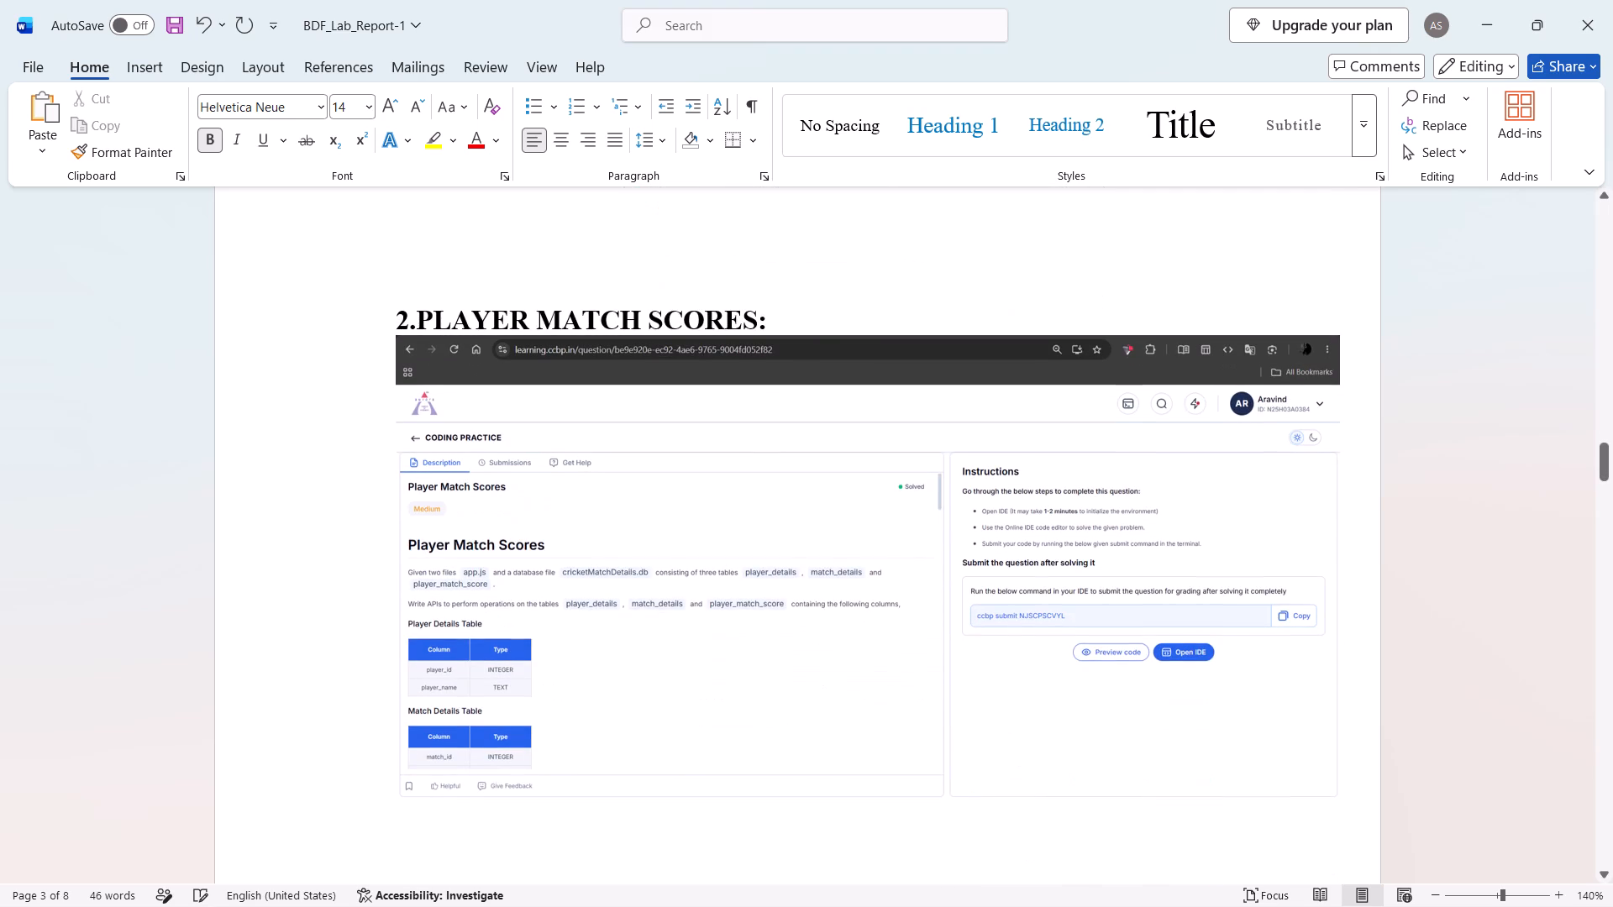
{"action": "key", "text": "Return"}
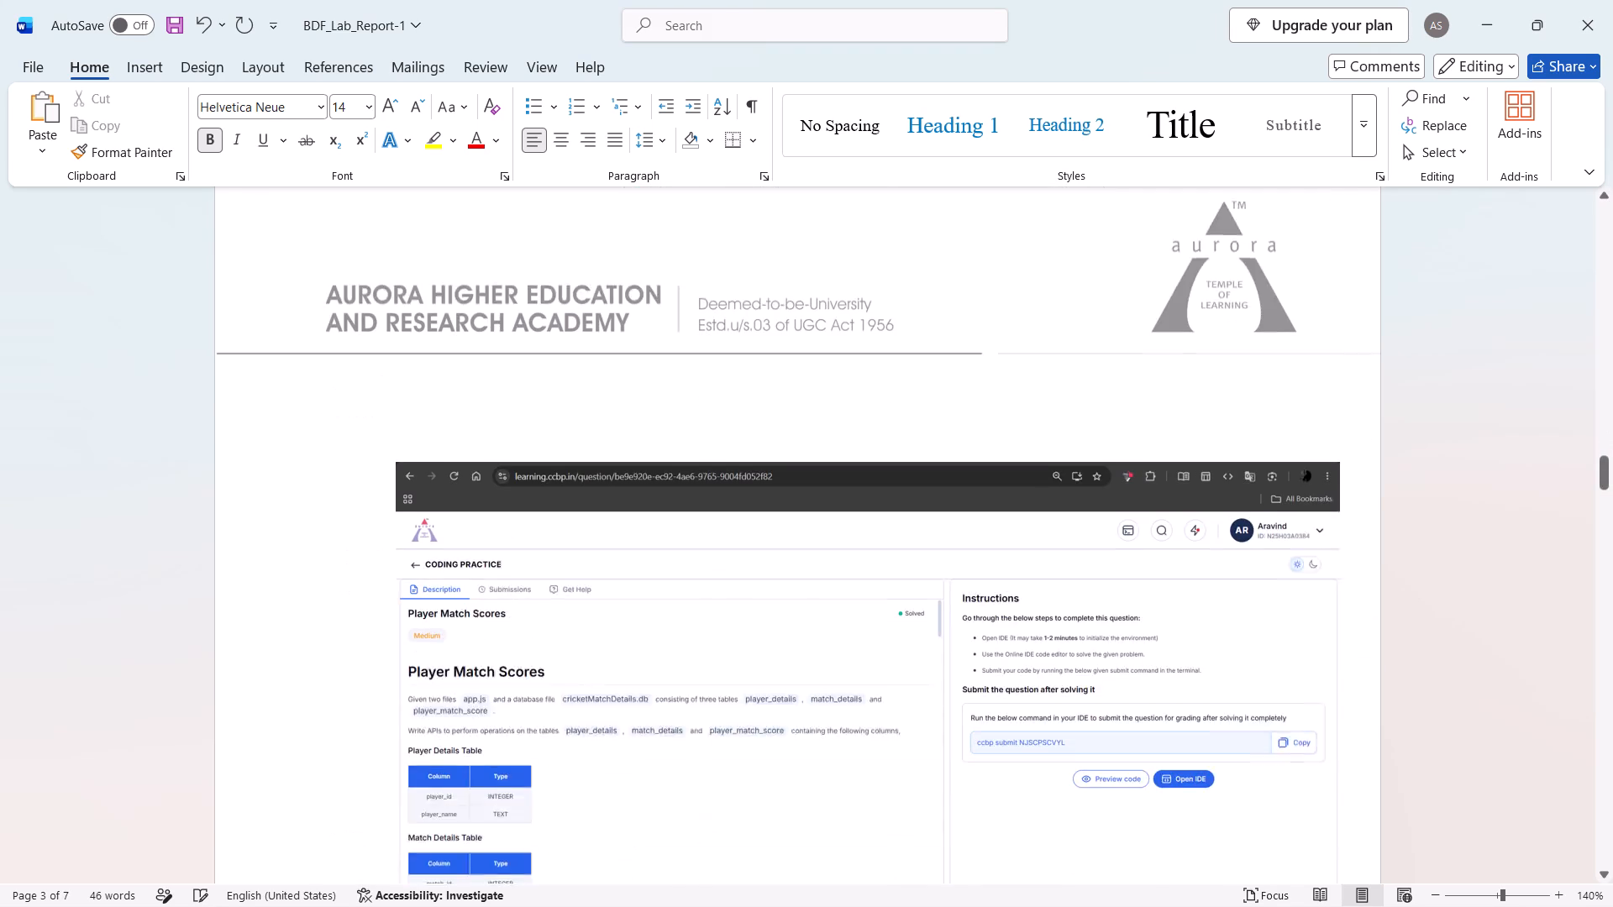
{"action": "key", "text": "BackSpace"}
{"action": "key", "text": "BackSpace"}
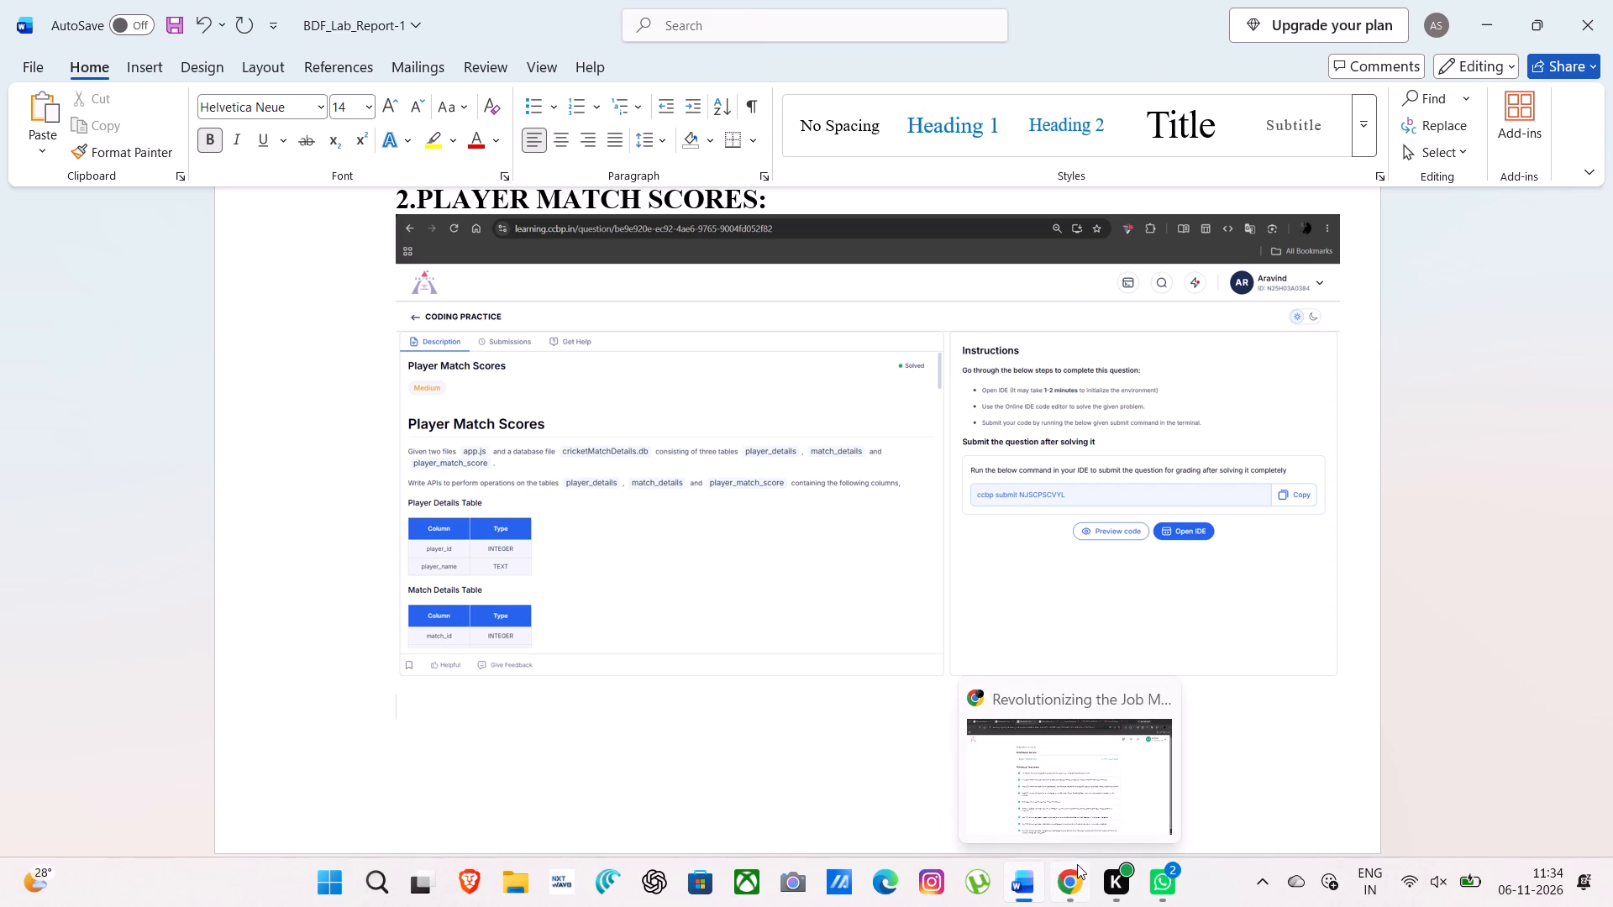
Switch to Chrome, open the Player Match Scores code preview, and capture a screenshot of its app.js page.
{"action": "left_click", "coordinate": [1075, 805]}
{"action": "left_click", "coordinate": [299, 0]}
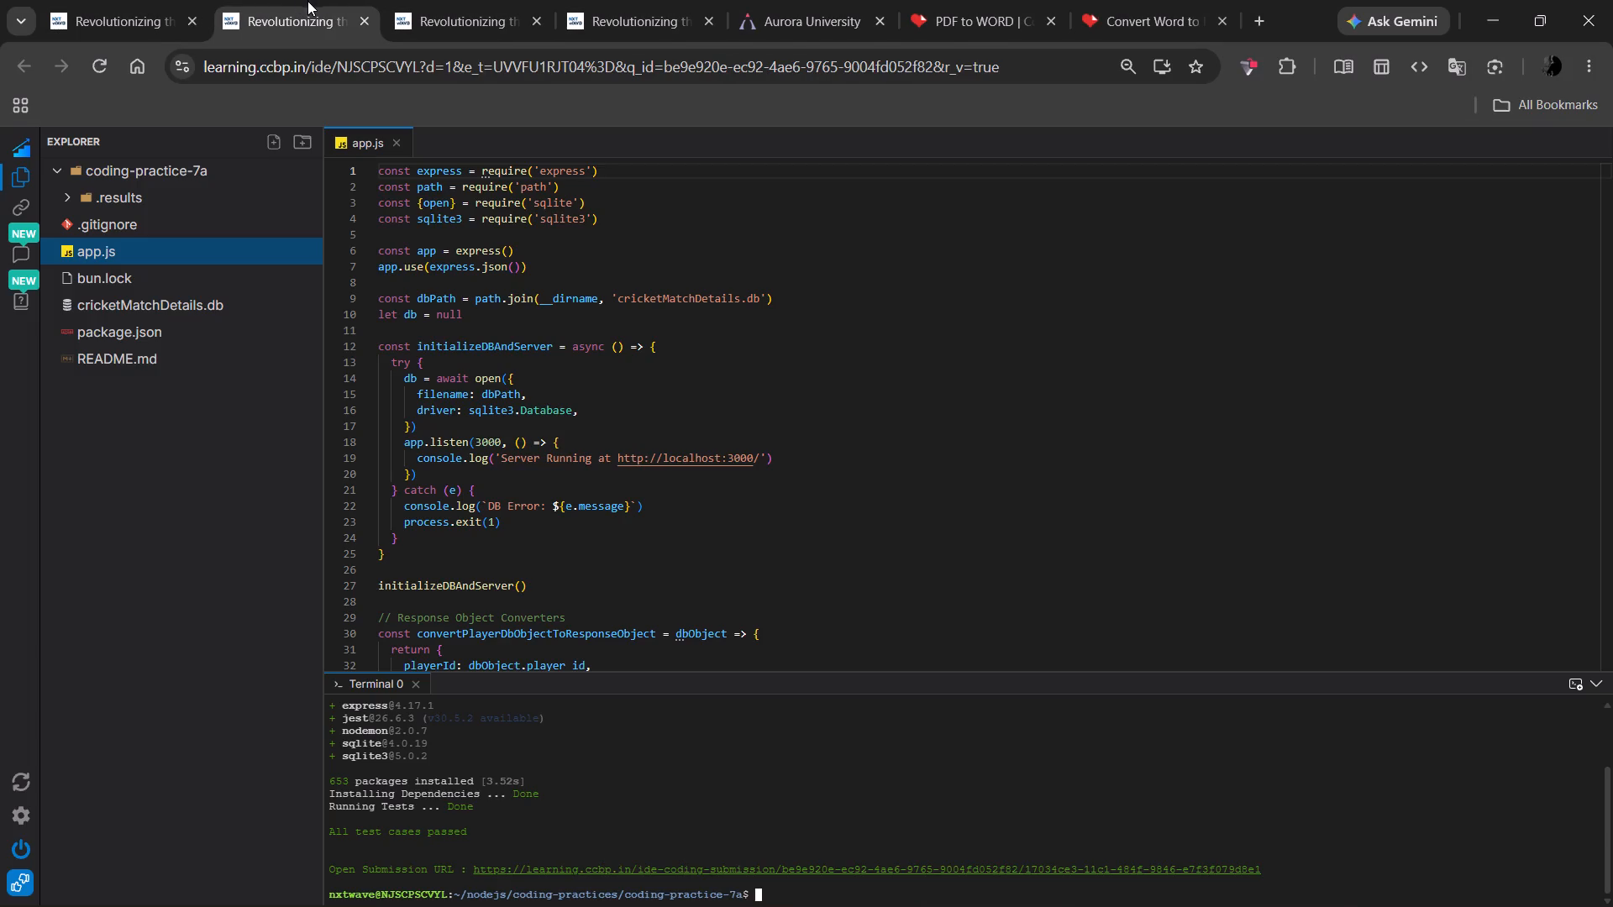
{"action": "left_click", "coordinate": [147, 0]}
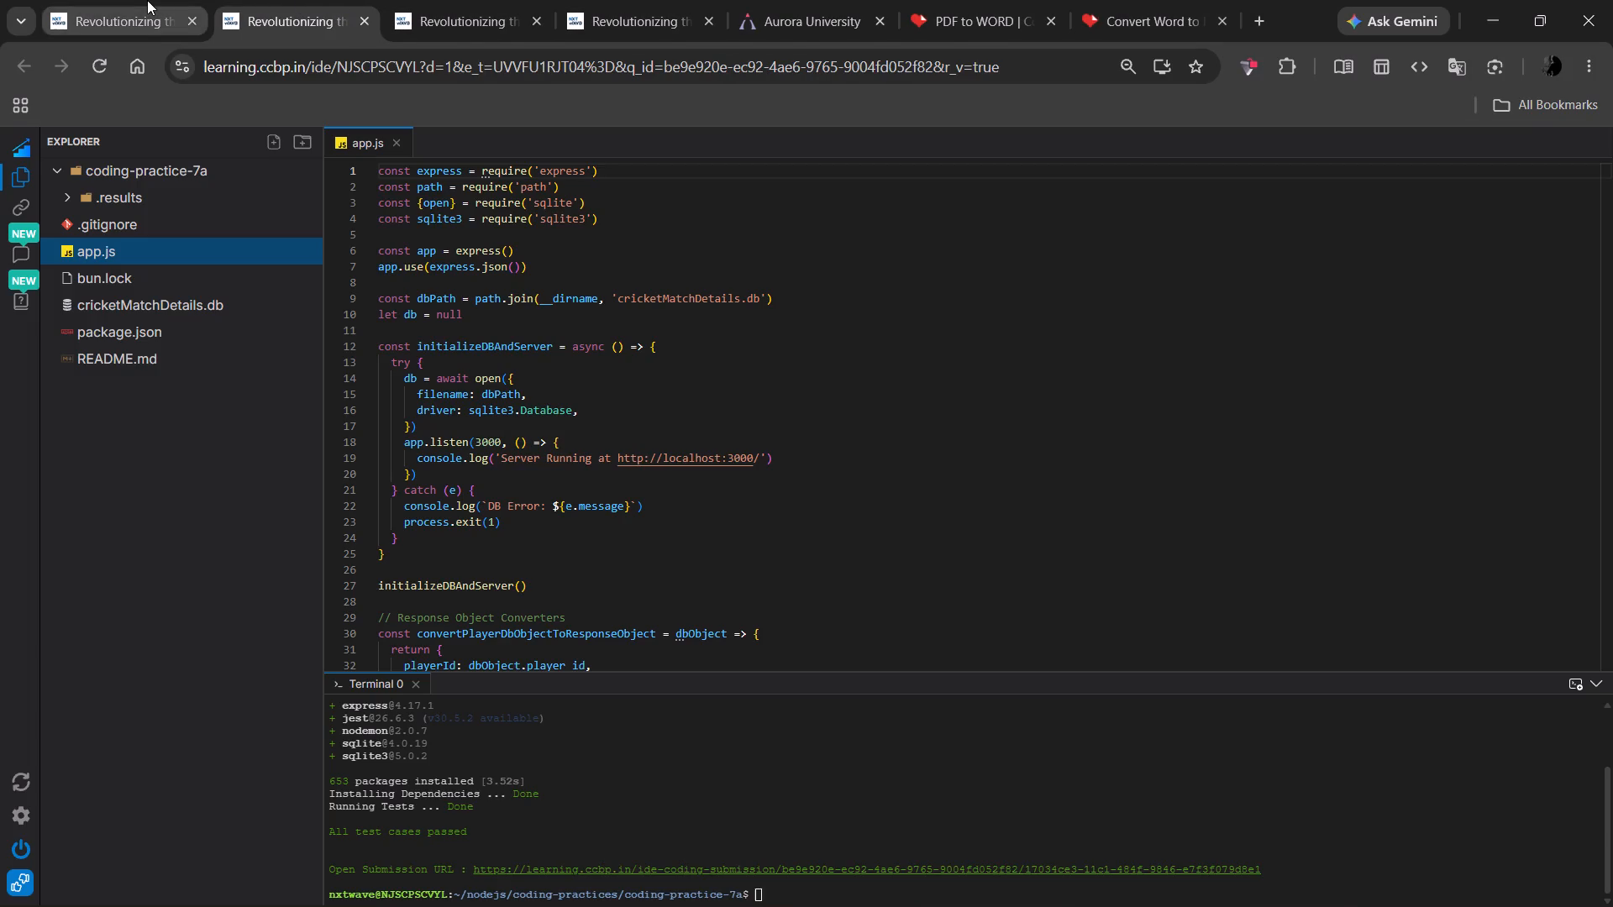
{"action": "left_click", "coordinate": [1180, 573]}
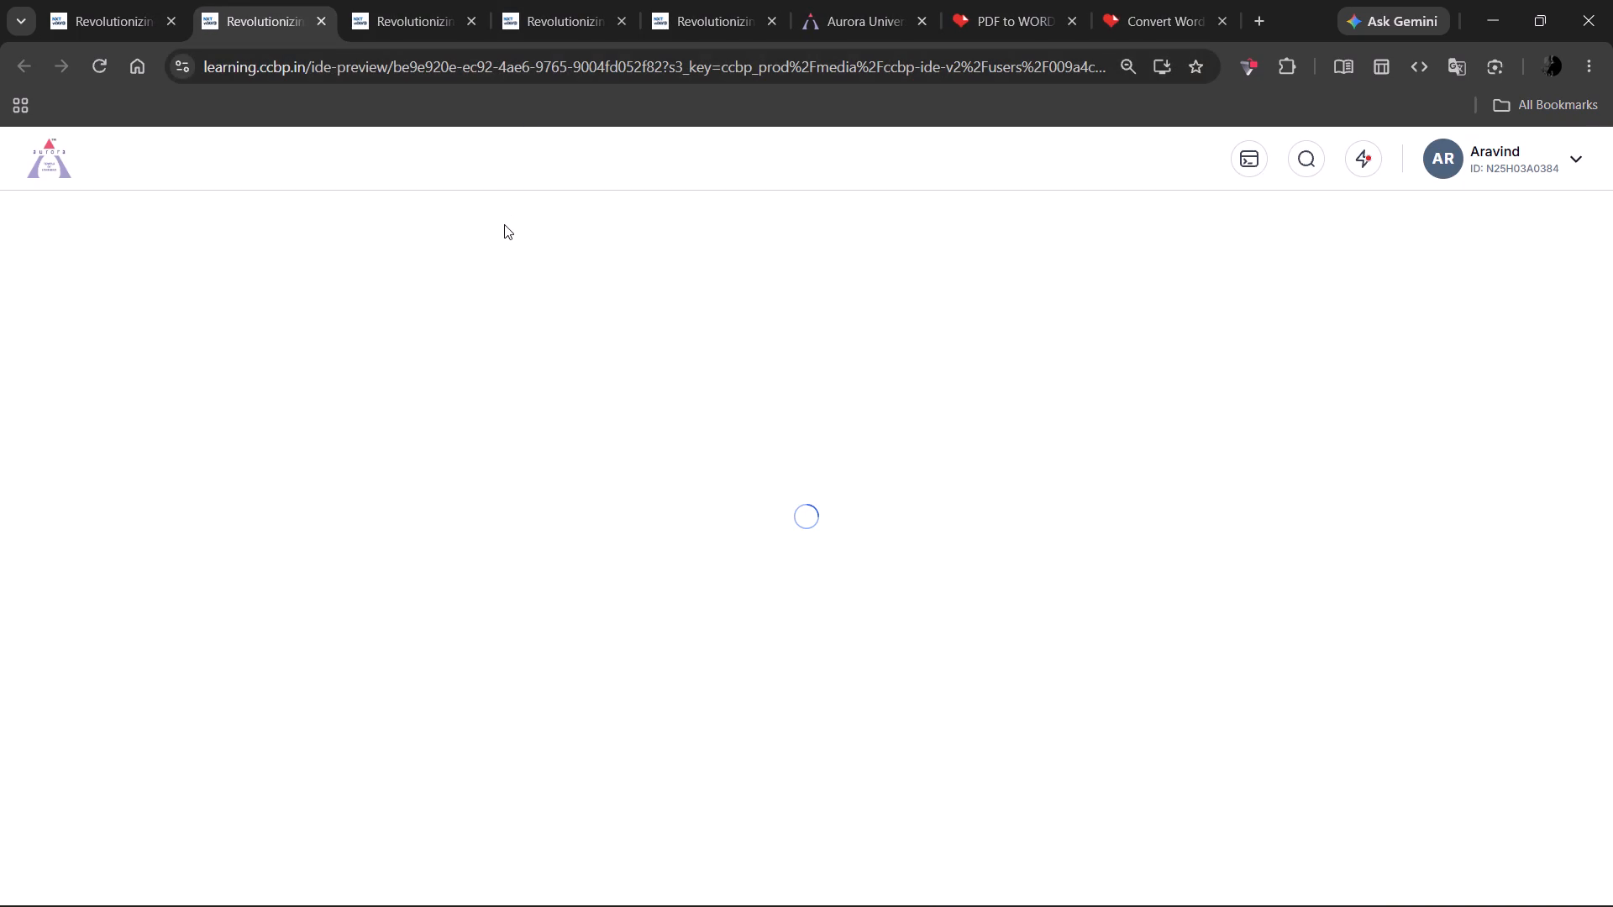
{"action": "key", "text": "Print"}
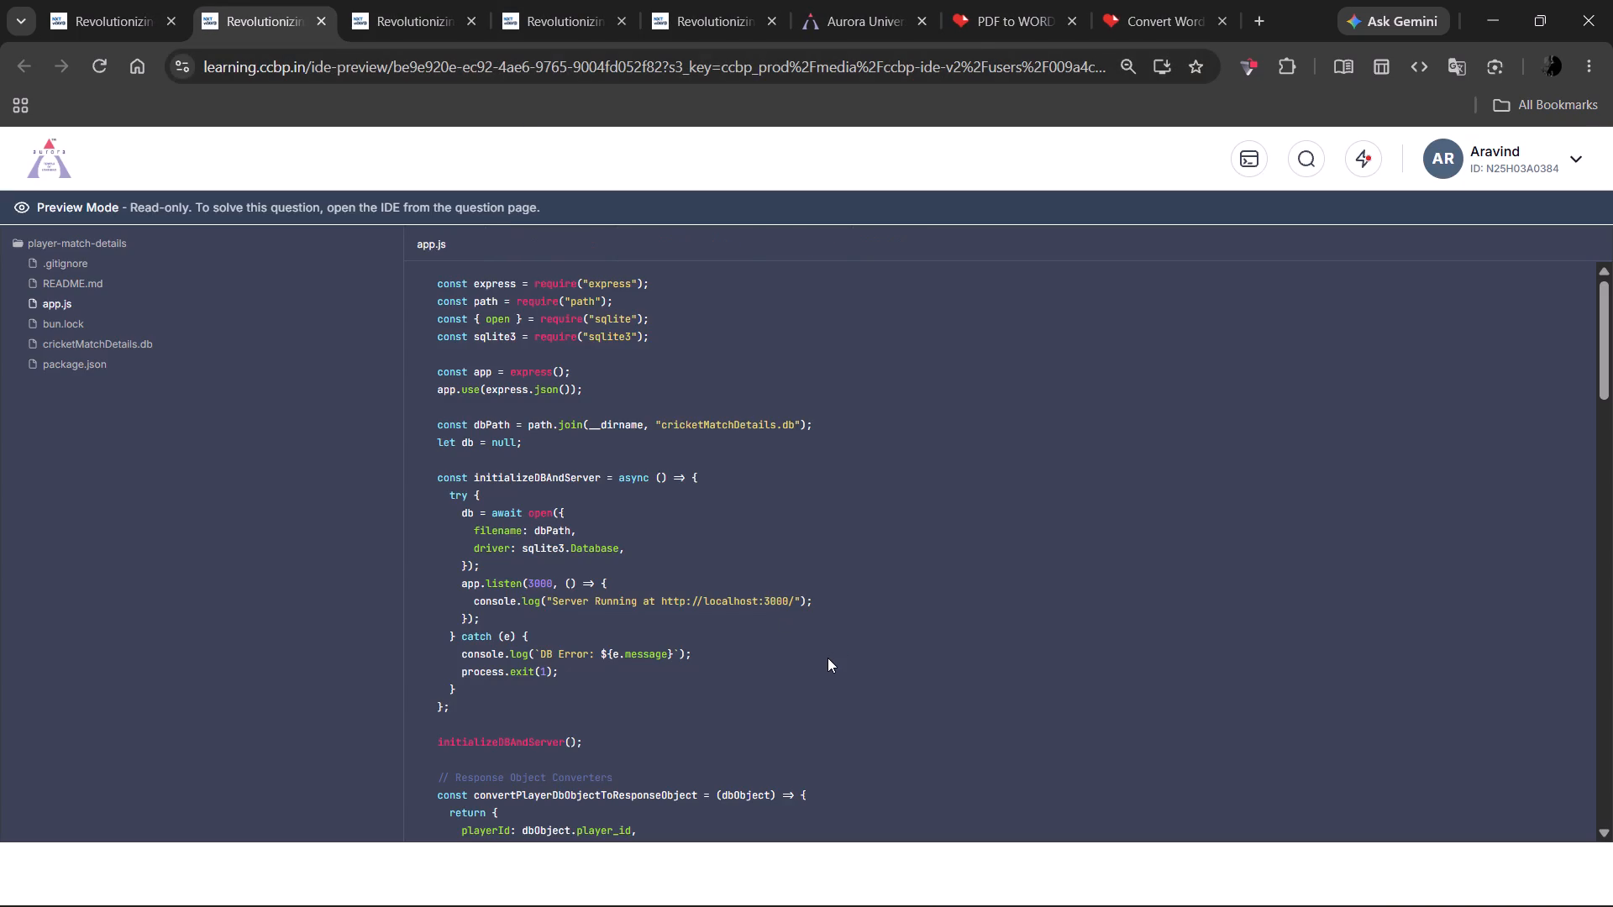
{"action": "left_click_drag", "start_coordinate": [1612, 906], "coordinate": [0, 34]}
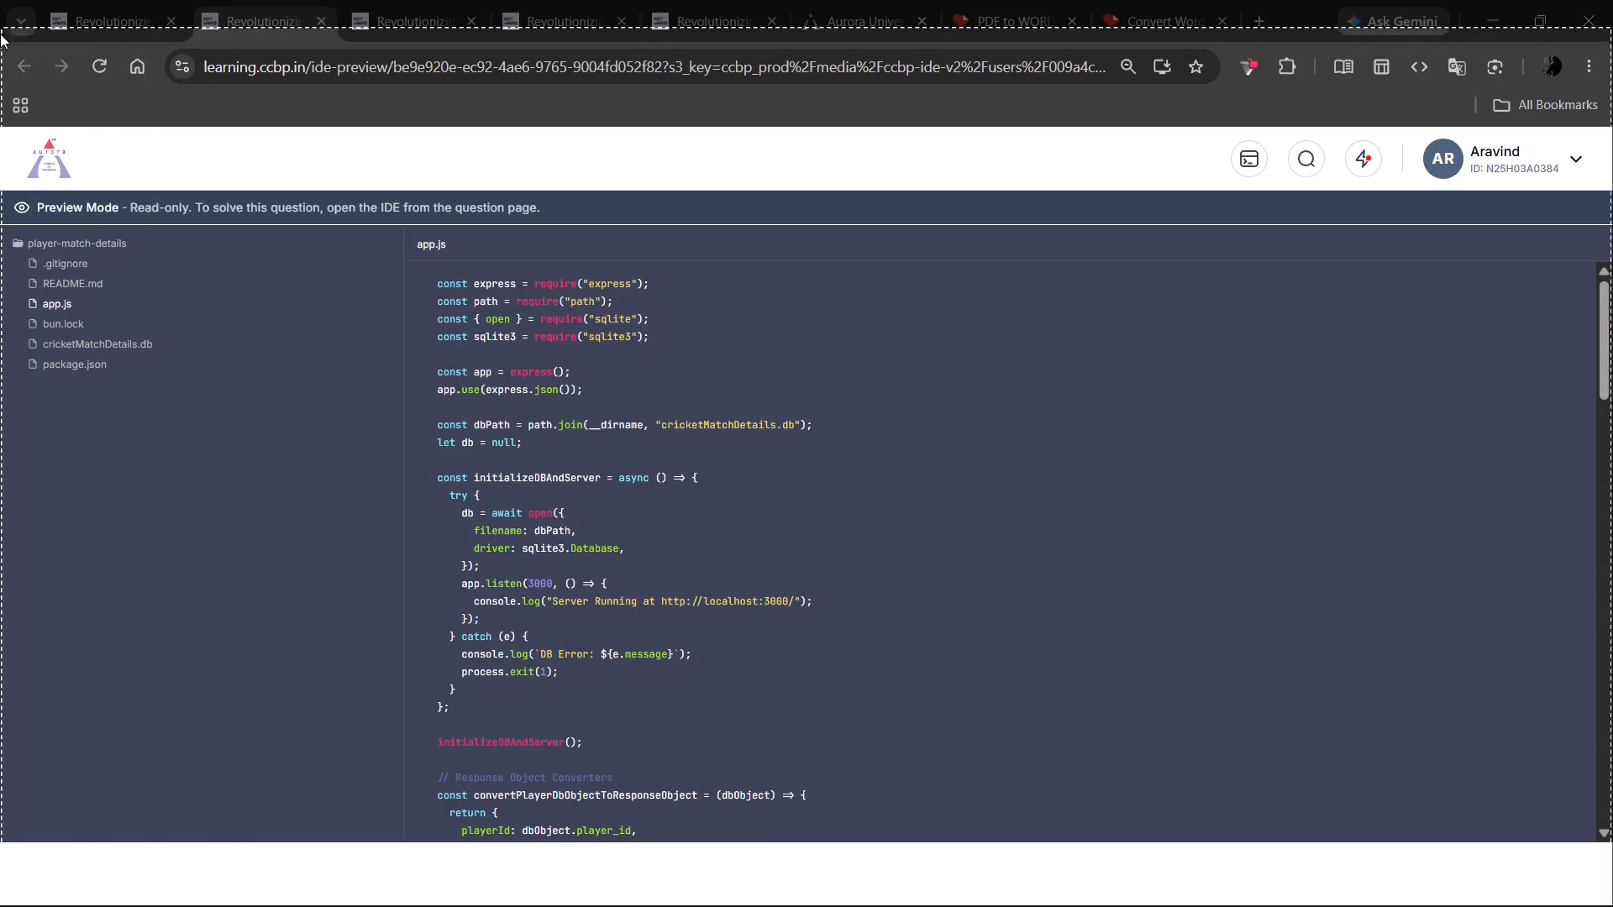
{"action": "left_click_drag", "start_coordinate": [0, 34], "coordinate": [1, 46]}
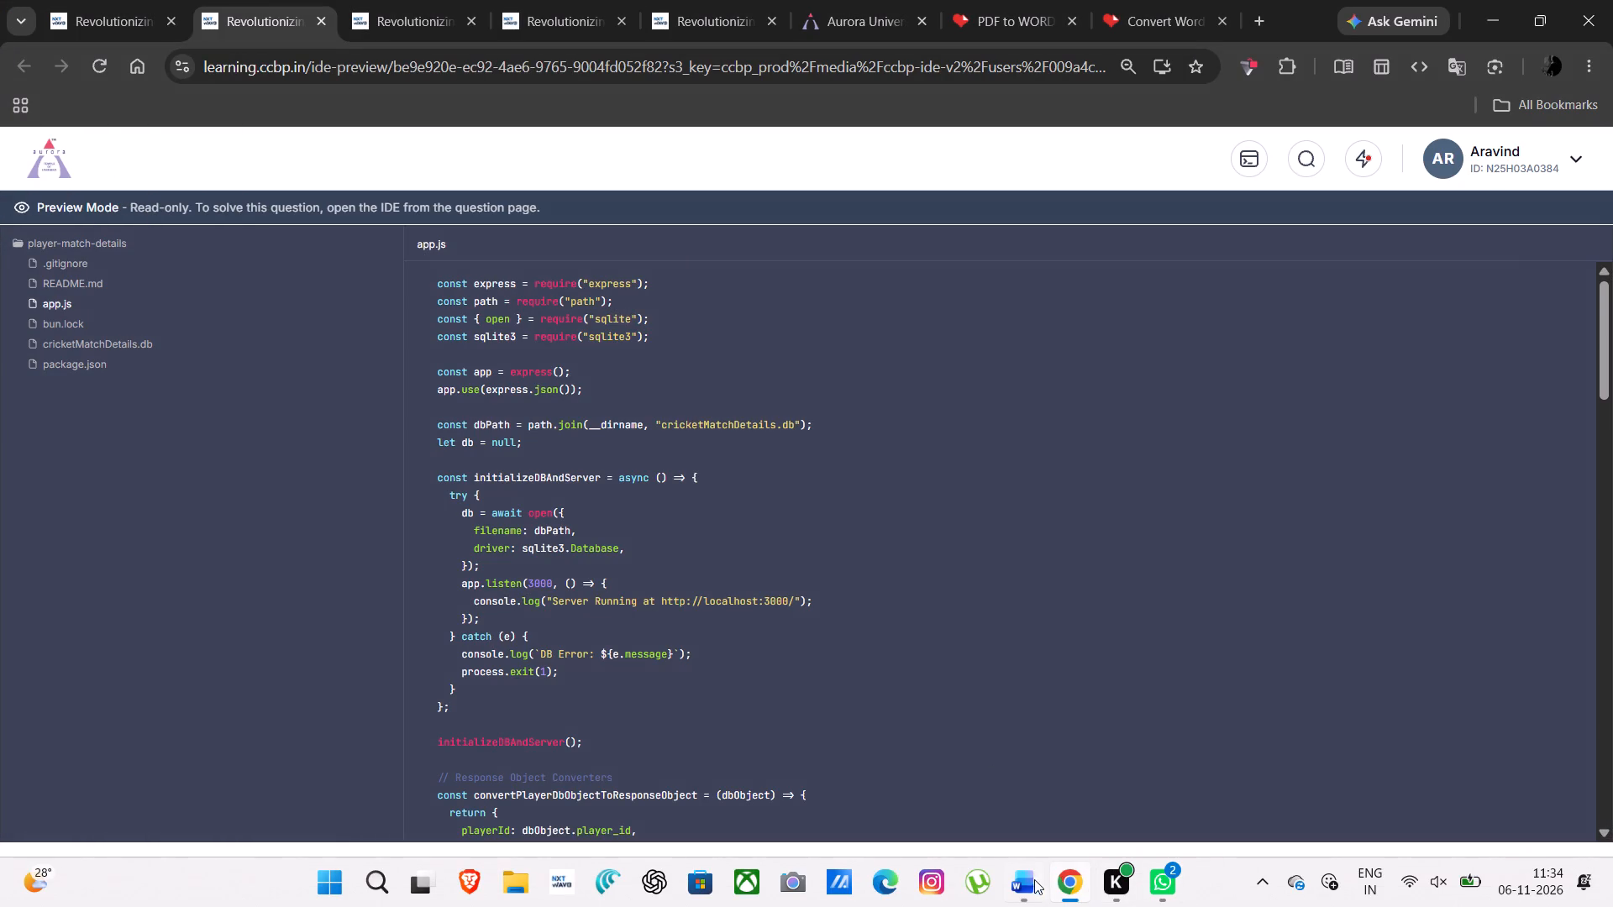
Switch to Word and paste the code preview screenshot below the question screenshot under 2.PLAYER MATCH SCORES.
{"action": "left_click", "coordinate": [1011, 791]}
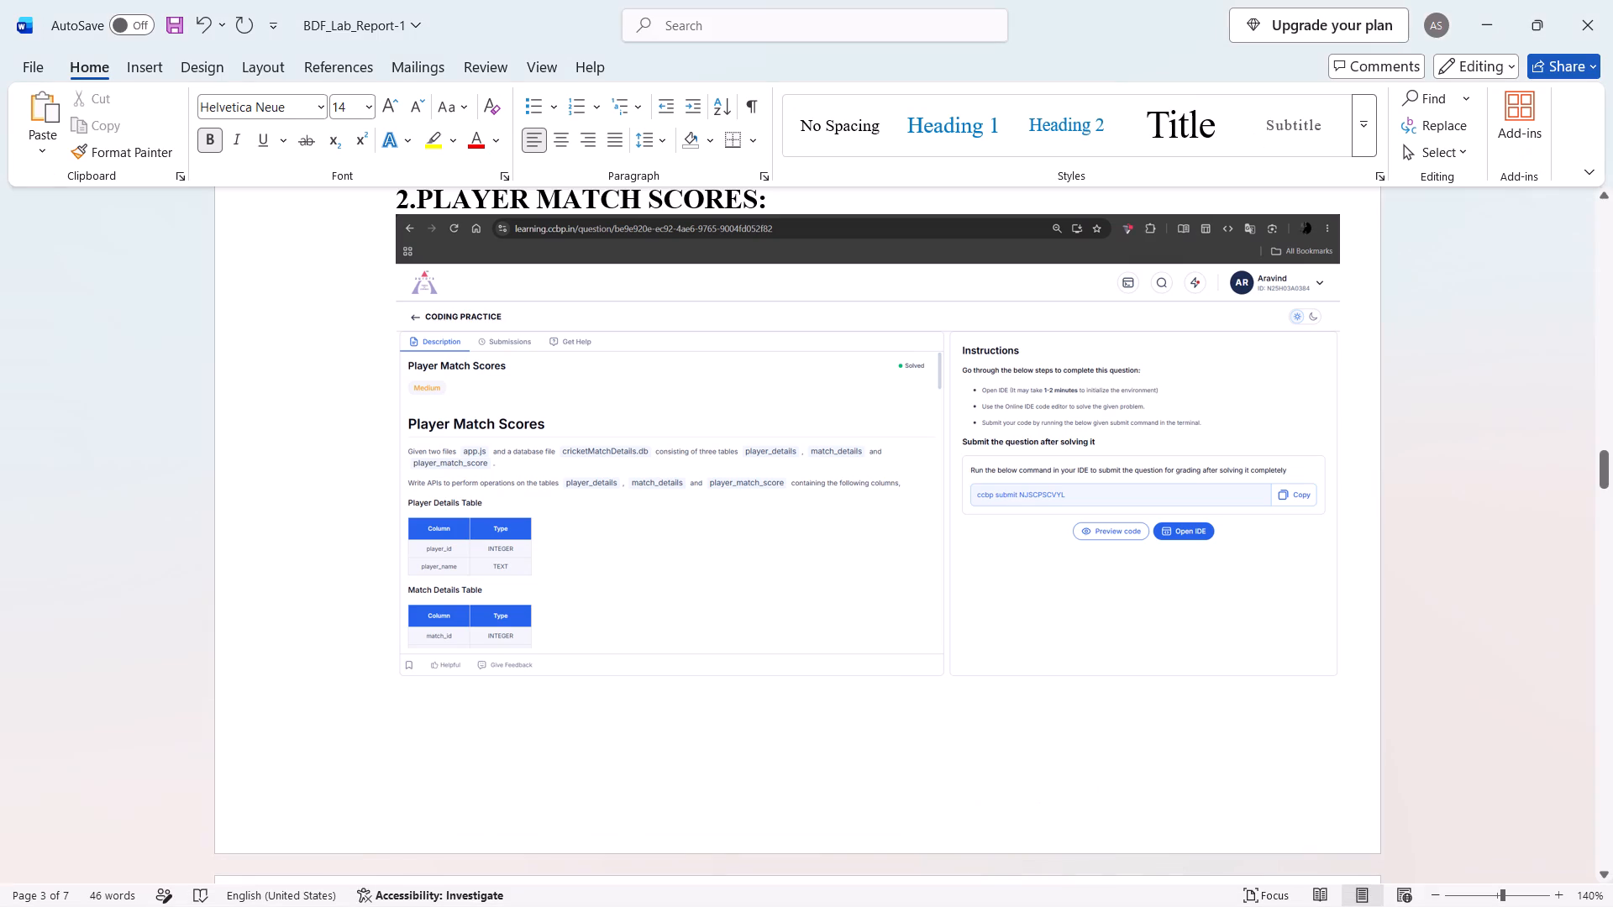
{"action": "key", "text": "ctrl+v"}
Delete the old Todo Application question screenshot under the 3. TODO'S APPLICATION heading.
{"action": "scroll", "coordinate": [998, 706], "scroll_direction": "down", "scroll_amount": 5}
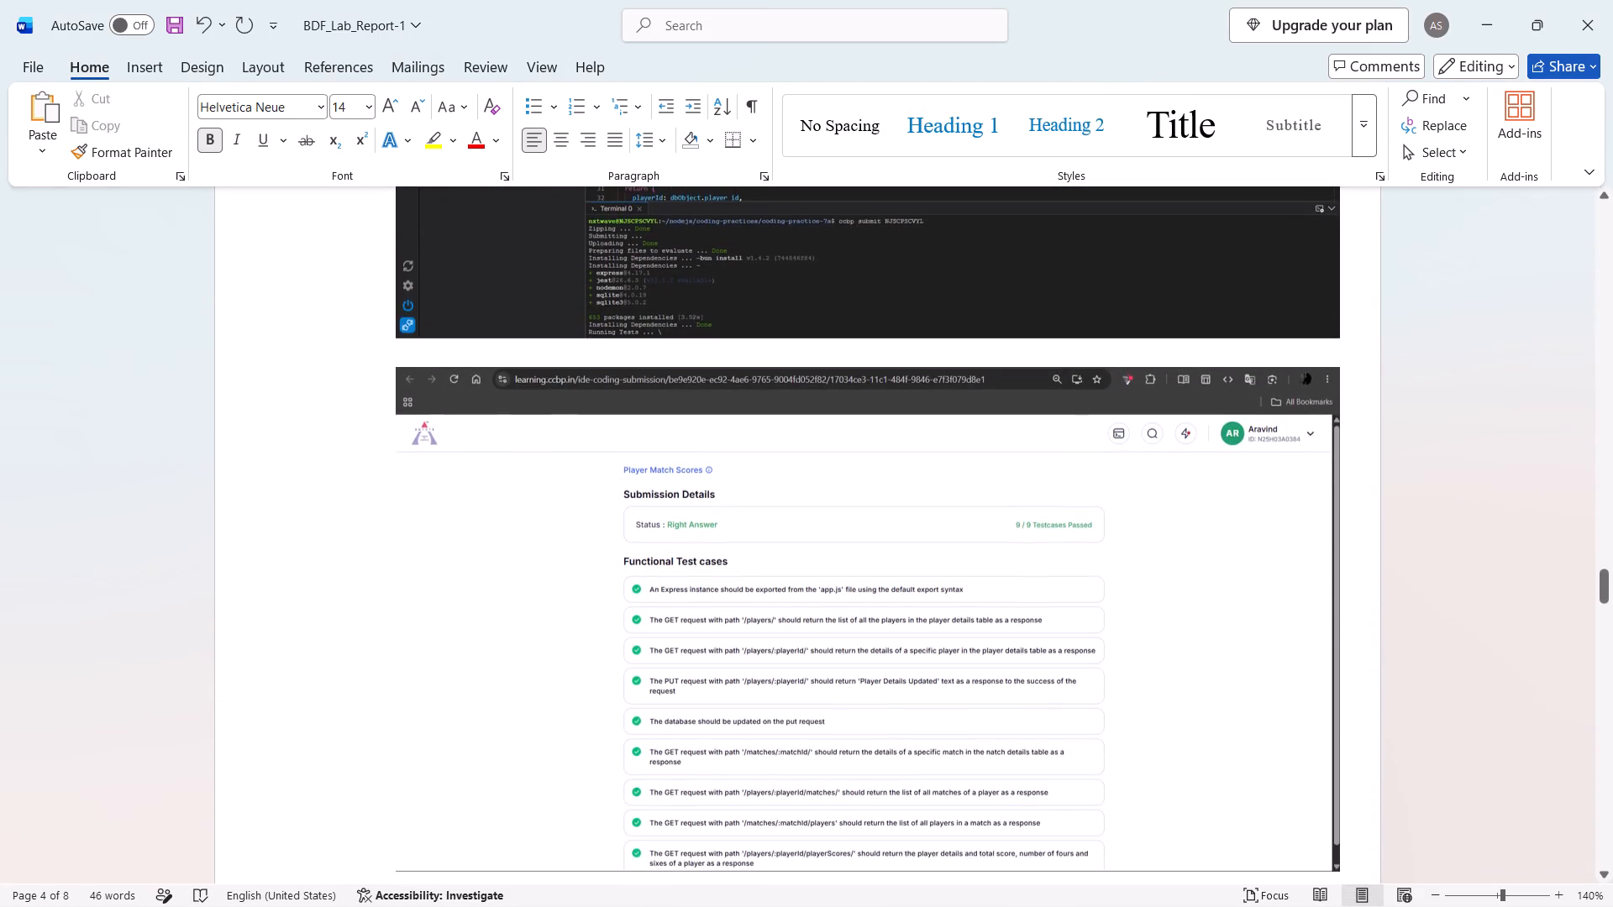
{"action": "scroll", "coordinate": [998, 706], "scroll_direction": "down", "scroll_amount": 4}
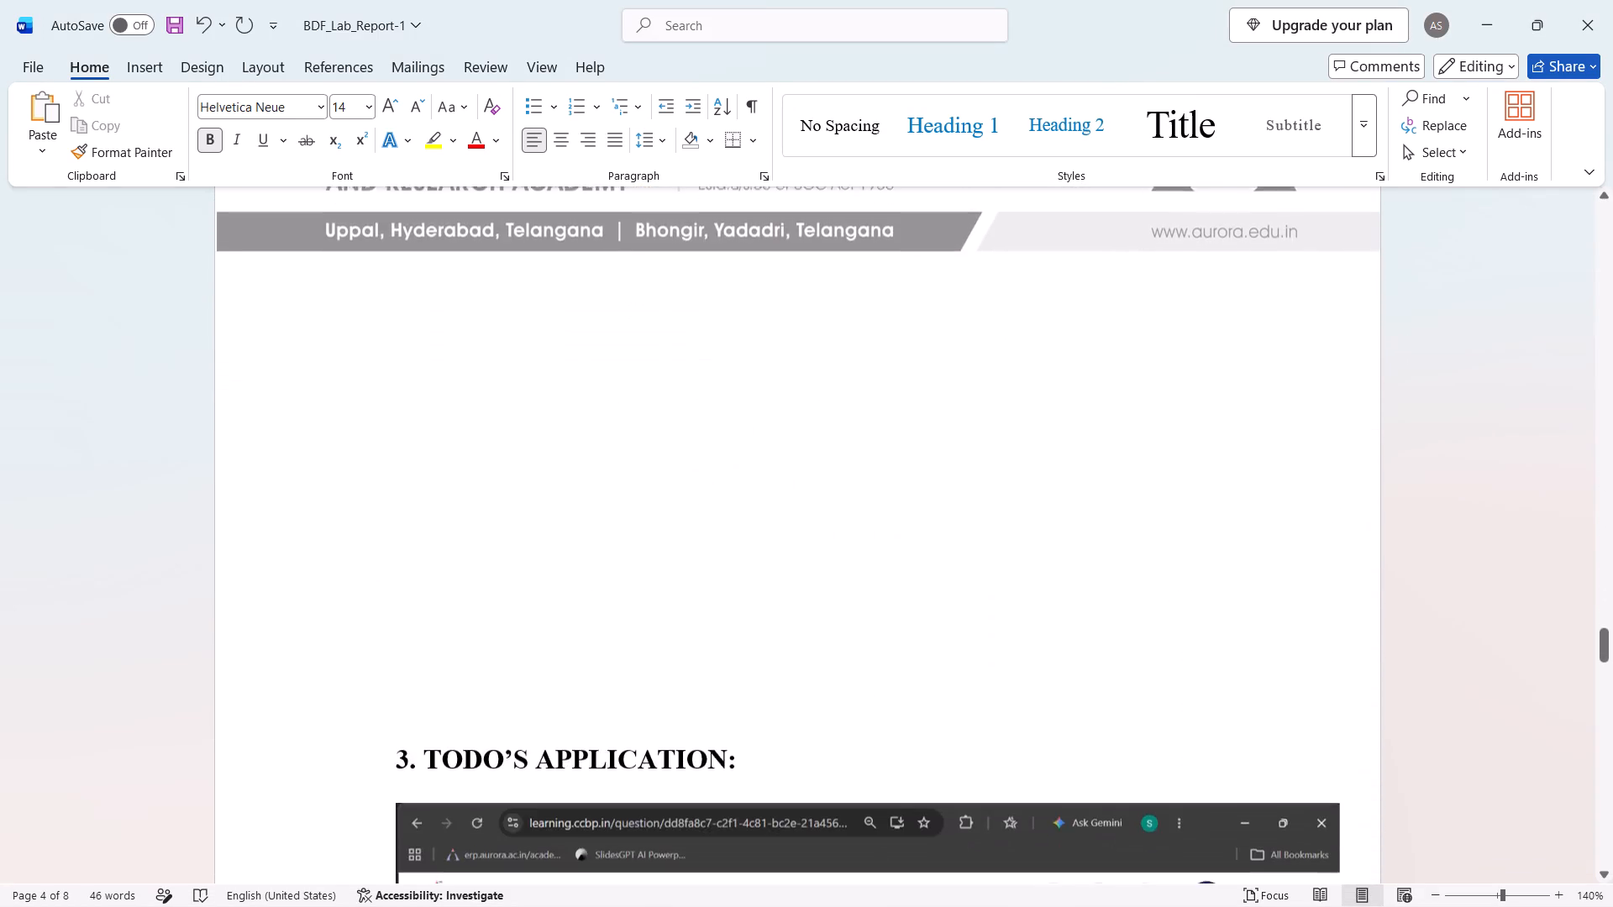
{"action": "scroll", "coordinate": [998, 706], "scroll_direction": "down", "scroll_amount": 1}
{"action": "left_click", "coordinate": [998, 706]}
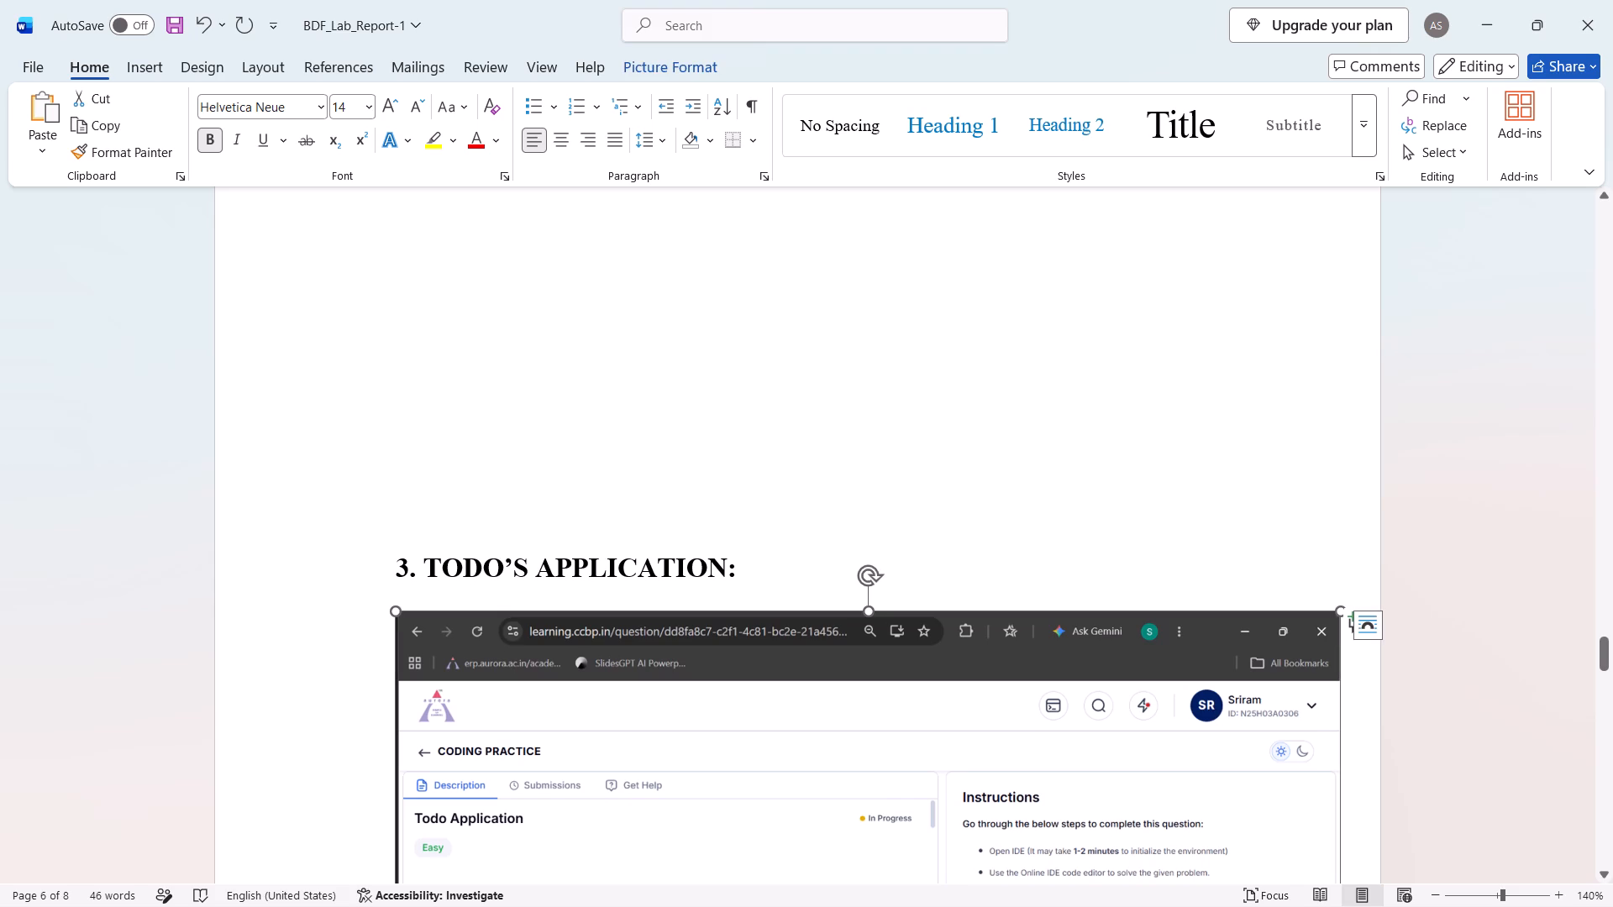
{"action": "key", "text": "BackSpace"}
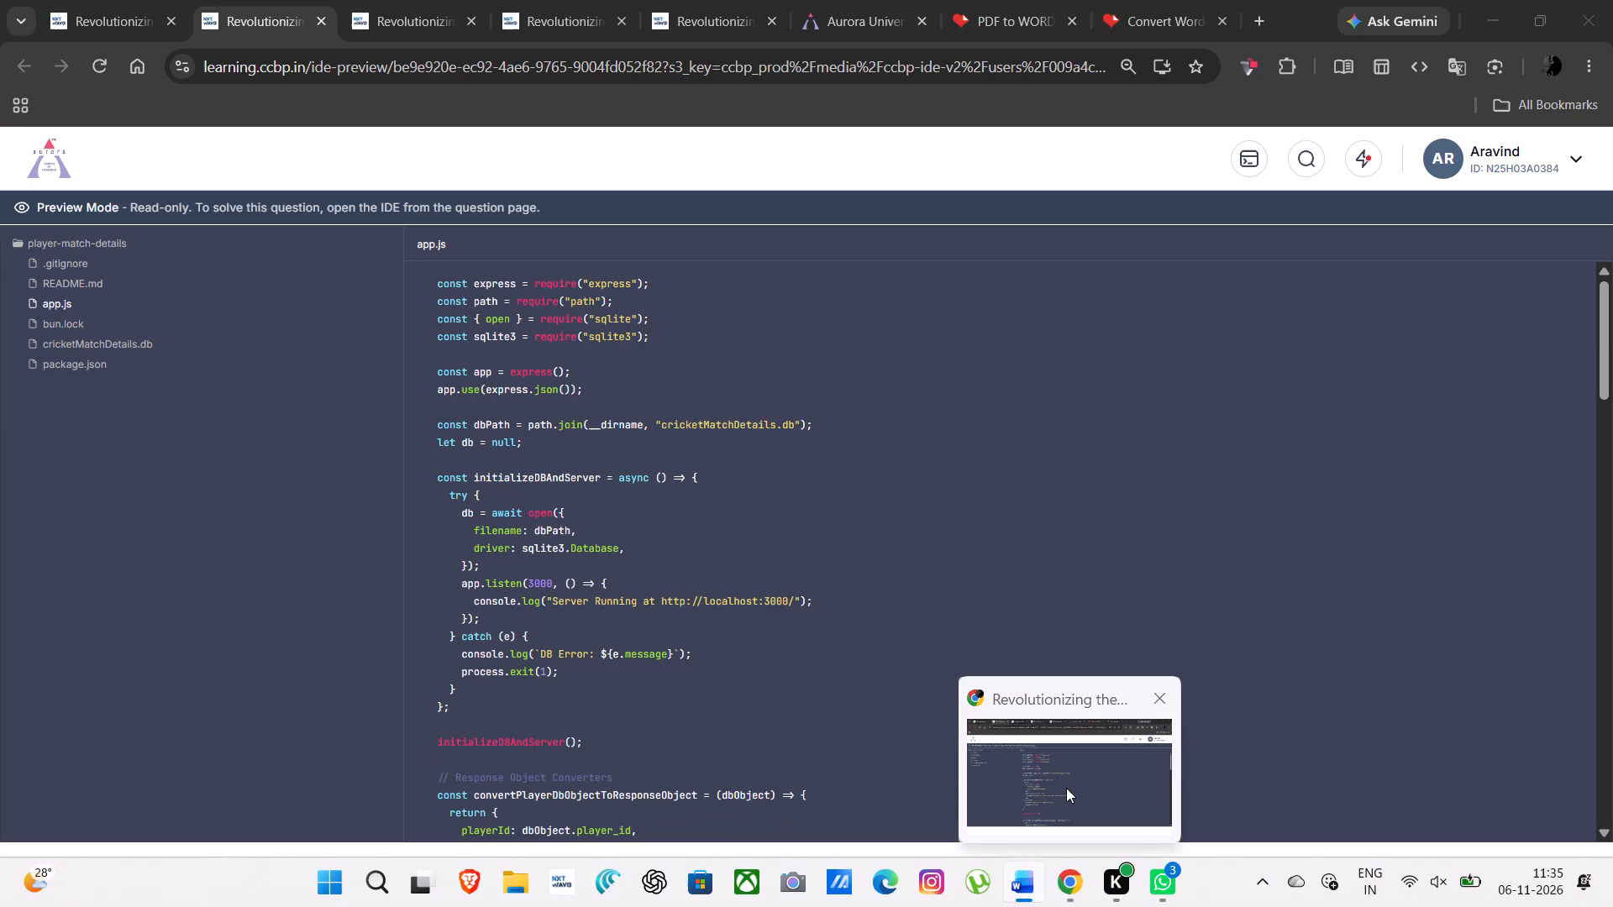
In Chrome, close the finished Player Match Scores preview, IDE and submission tabs and return to the Coding Practice question list.
{"action": "left_click", "coordinate": [1066, 788]}
{"action": "left_click", "coordinate": [318, 21]}
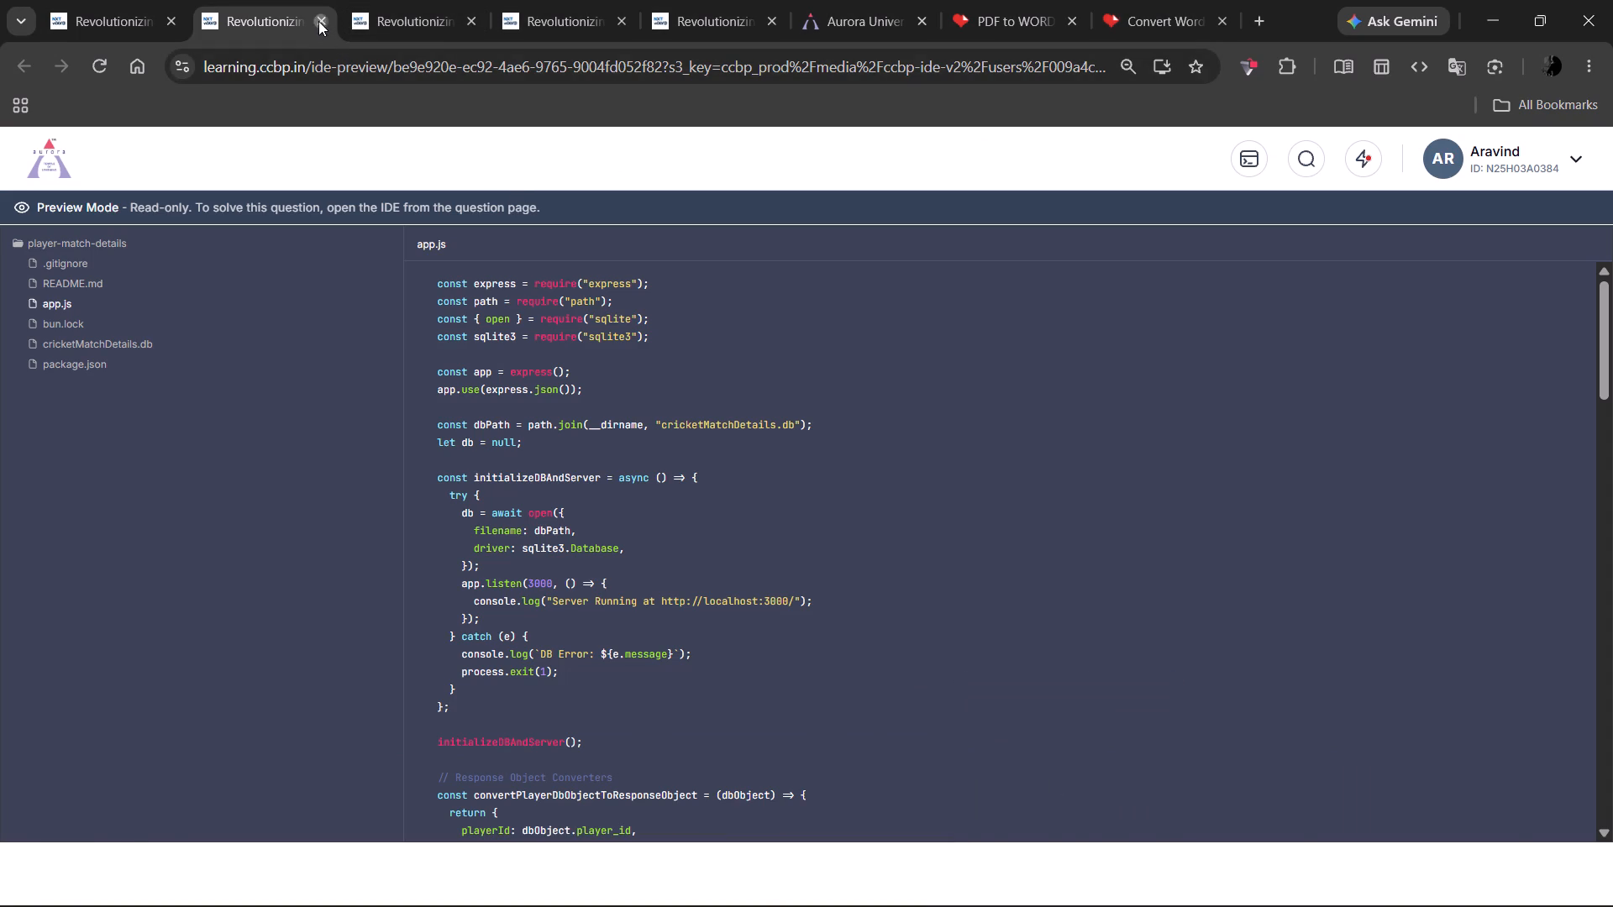
{"action": "left_click", "coordinate": [318, 21]}
{"action": "left_click", "coordinate": [318, 21]}
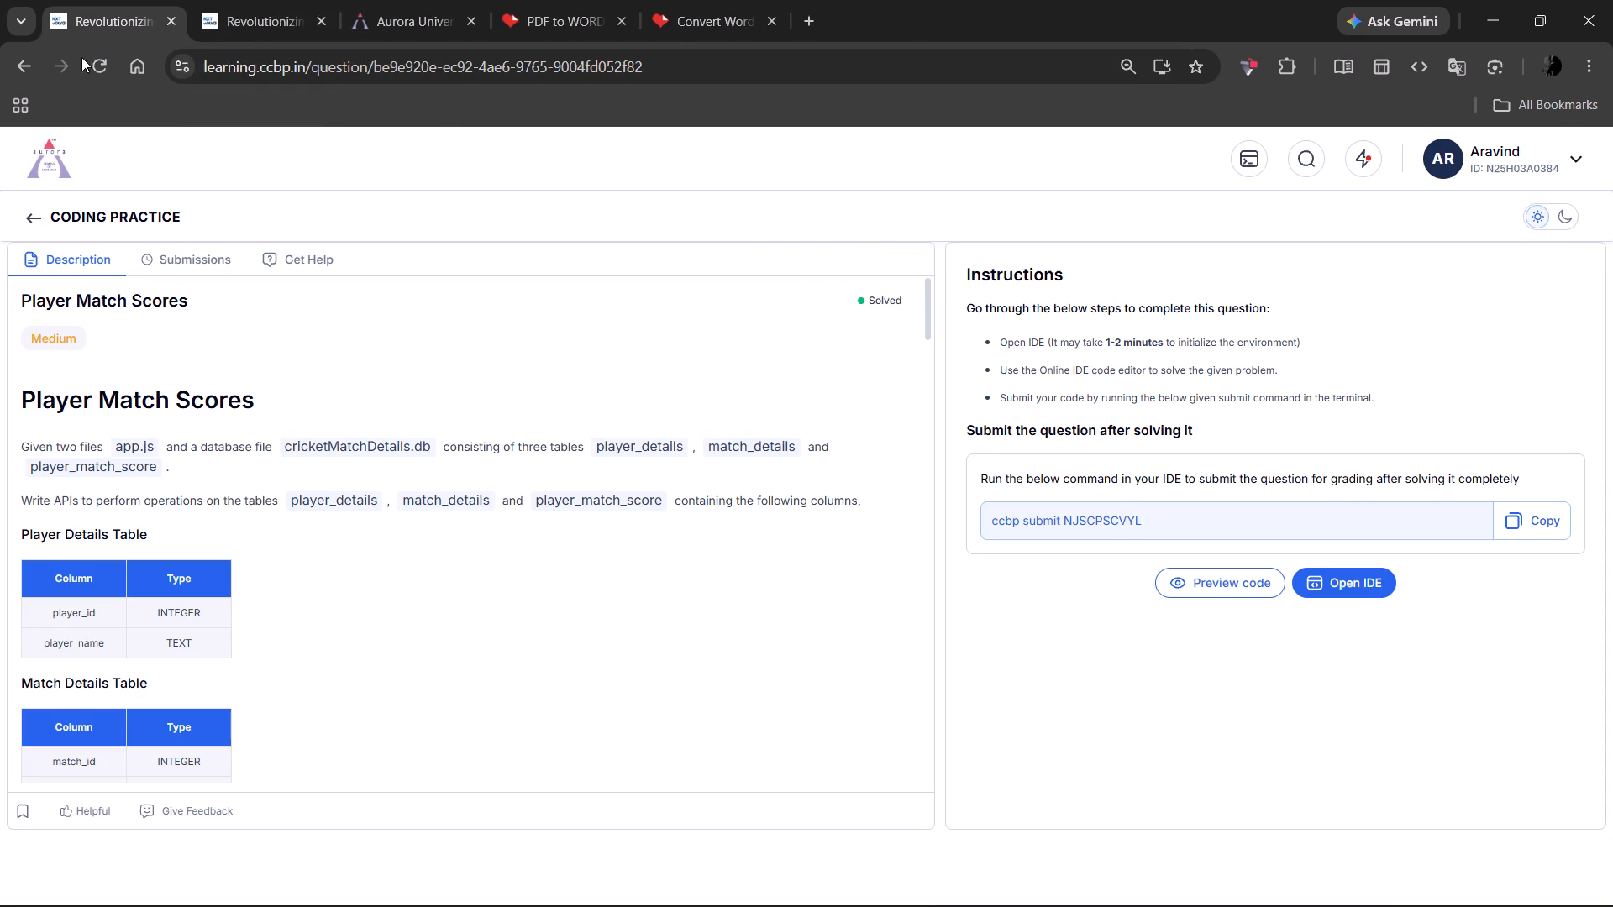
{"action": "left_click", "coordinate": [30, 69]}
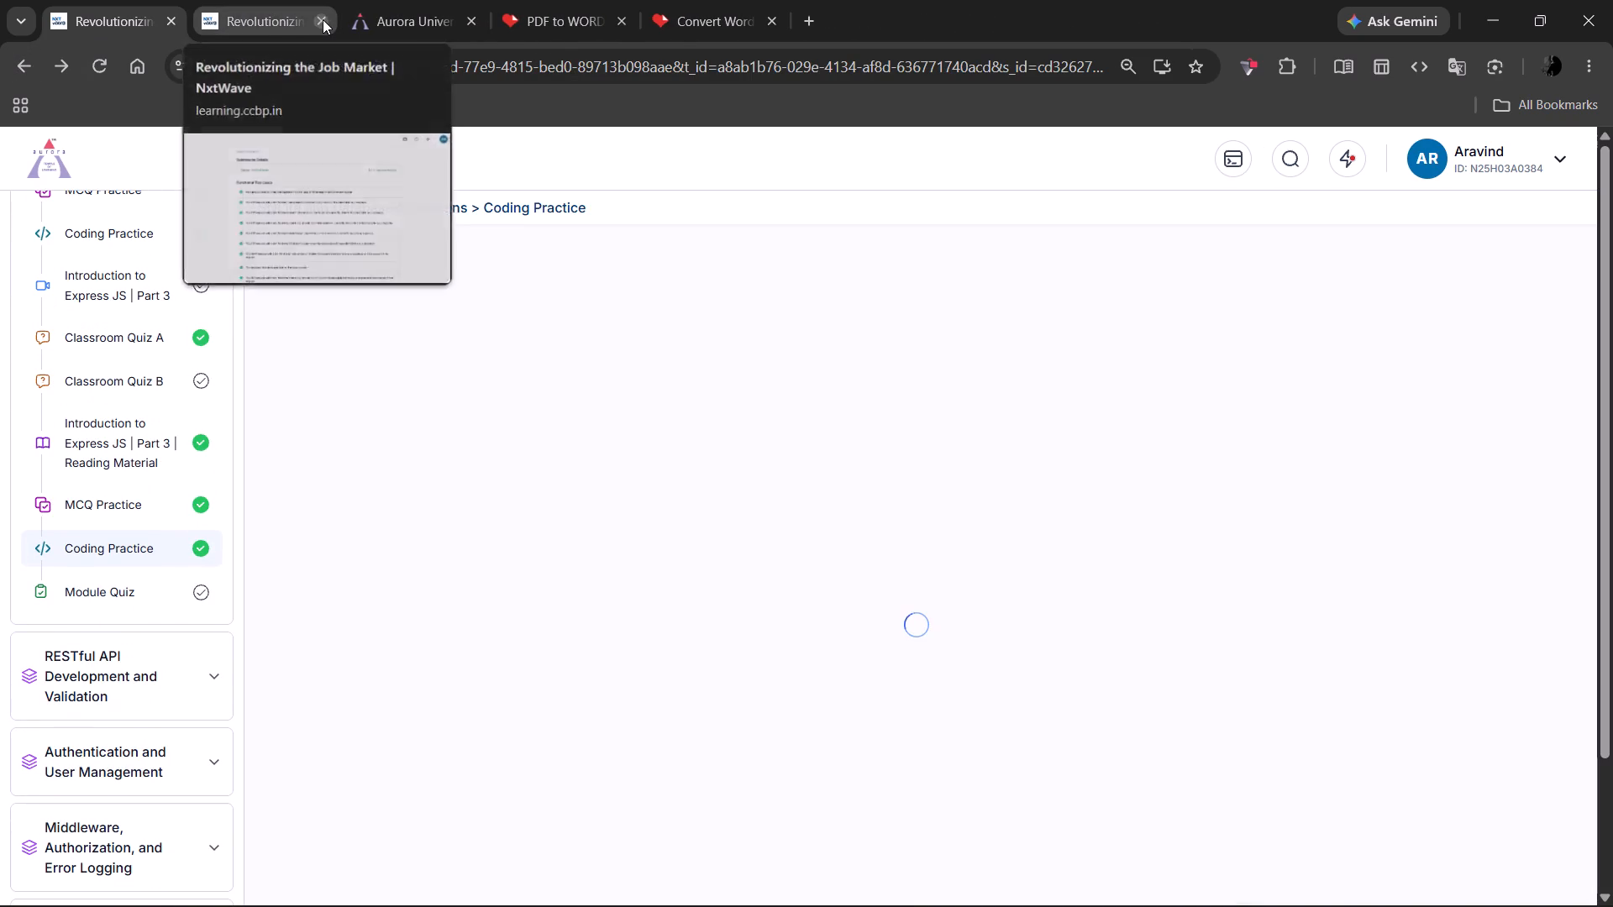
{"action": "left_click", "coordinate": [323, 19]}
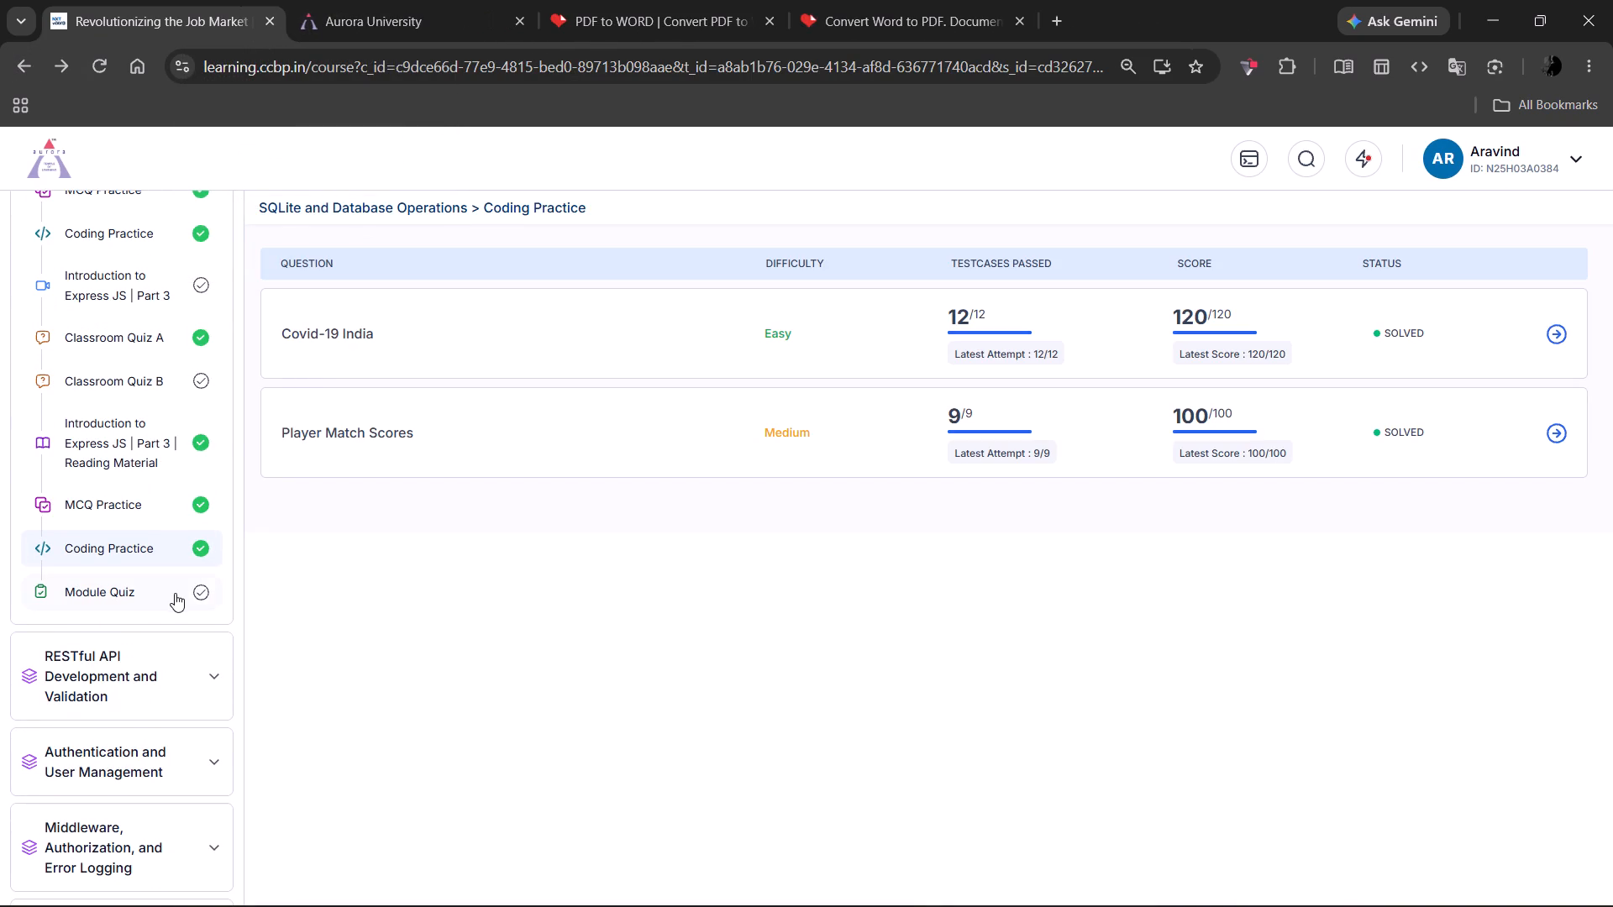
Open the Todo Application question from the RESTful API Development and Validation coding practice and launch its IDE.
{"action": "left_click", "coordinate": [192, 670]}
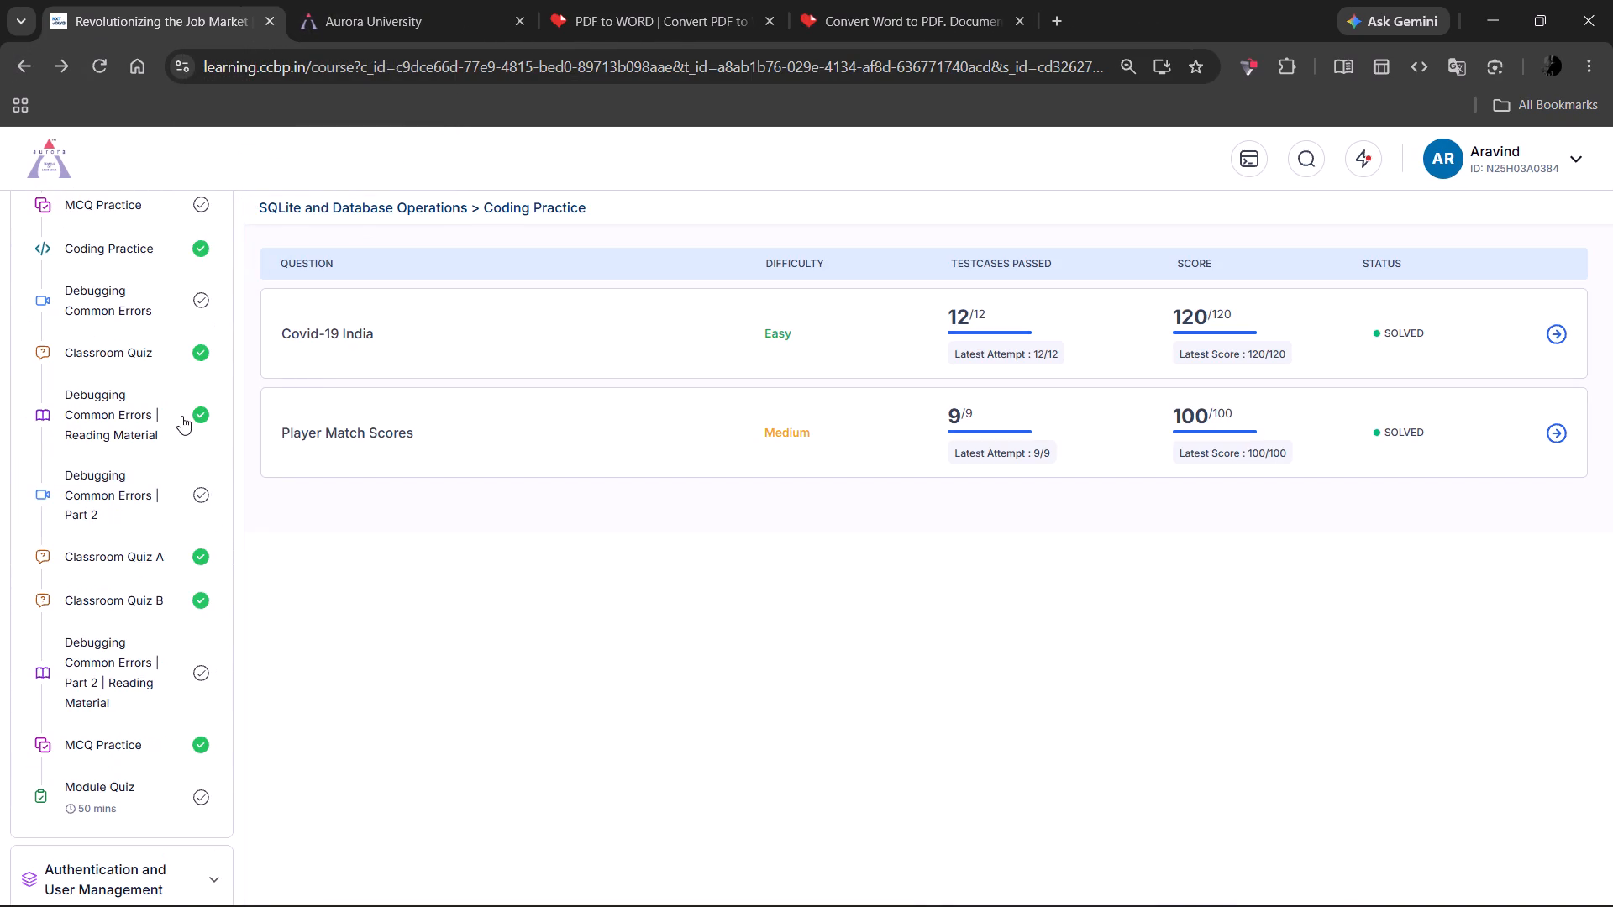
{"action": "scroll", "coordinate": [181, 417], "scroll_direction": "up", "scroll_amount": 2}
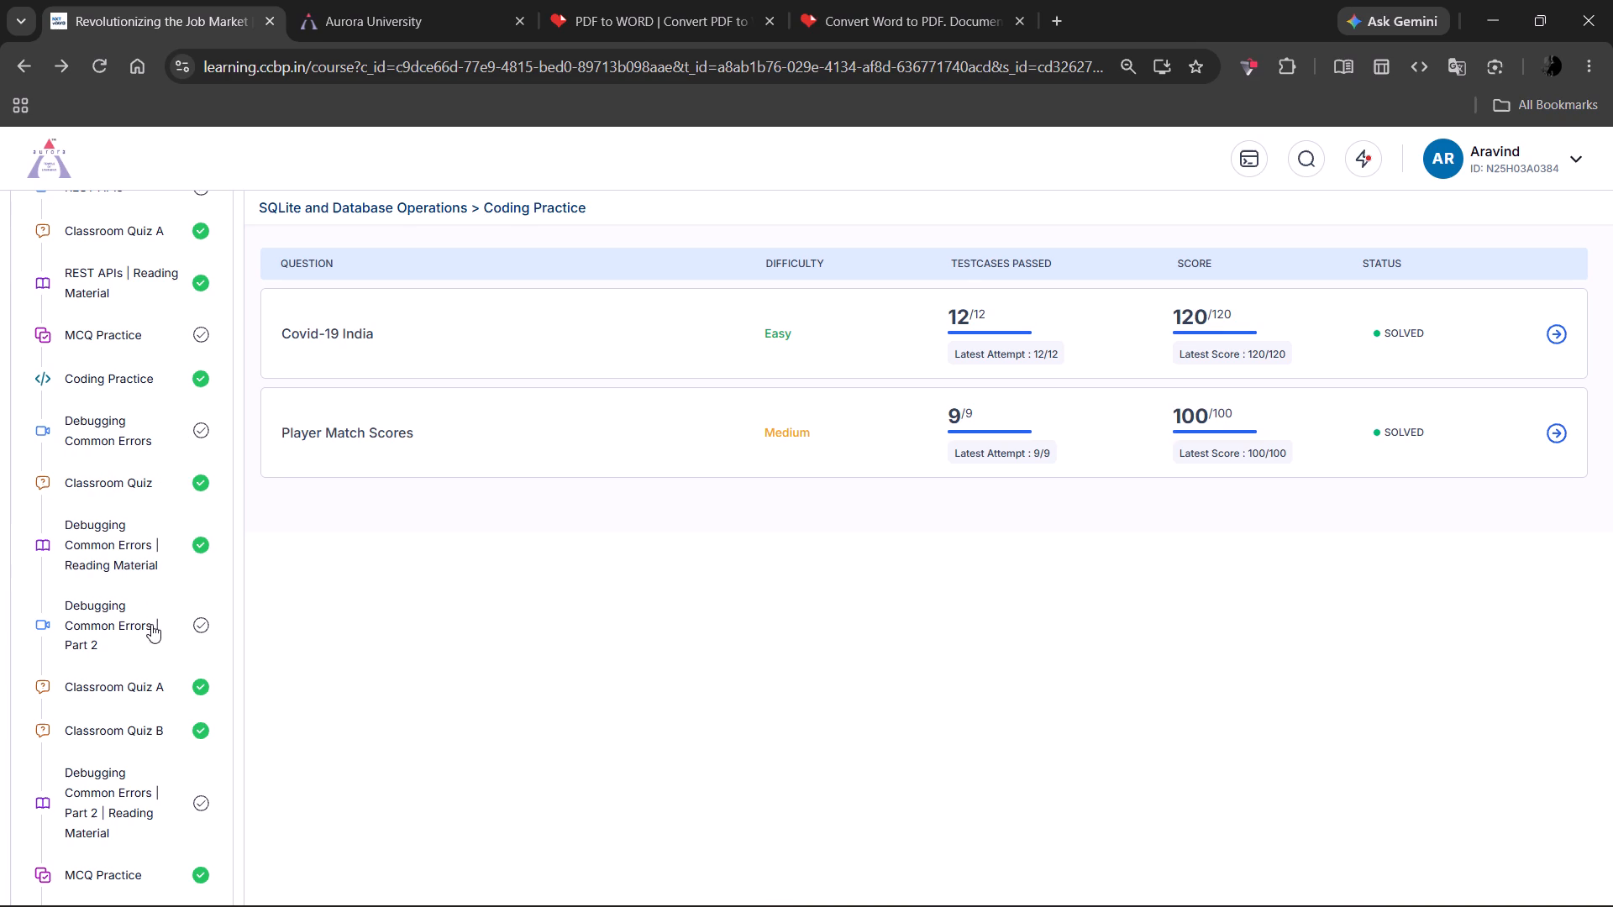
{"action": "scroll", "coordinate": [151, 624], "scroll_direction": "up", "scroll_amount": 2}
{"action": "left_click", "coordinate": [153, 507]}
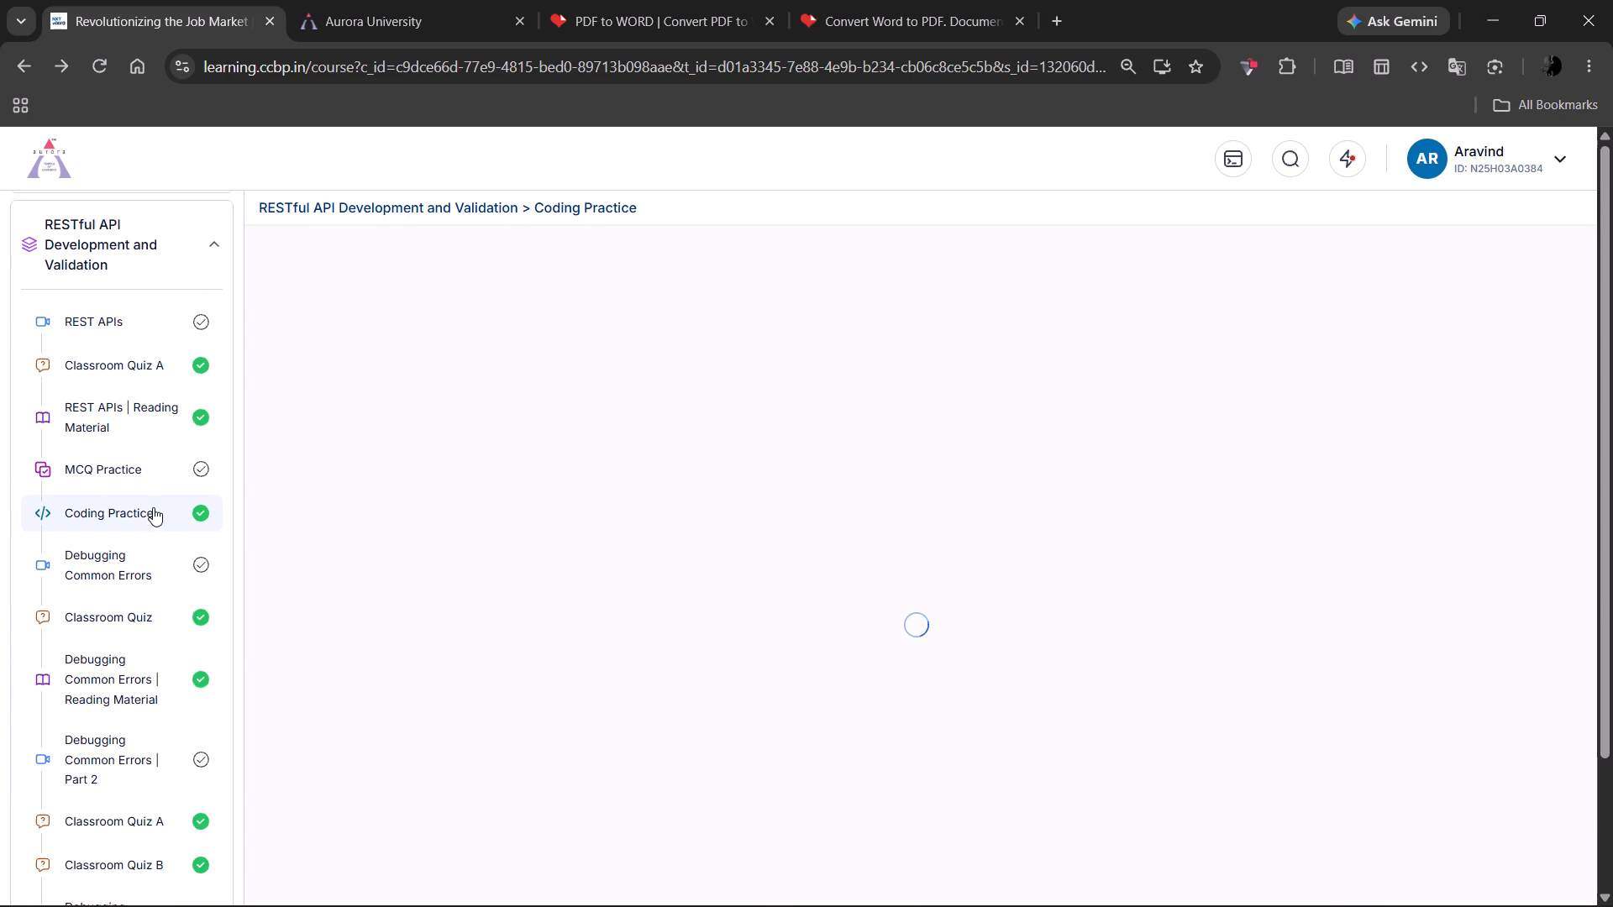
{"action": "left_click", "coordinate": [468, 363]}
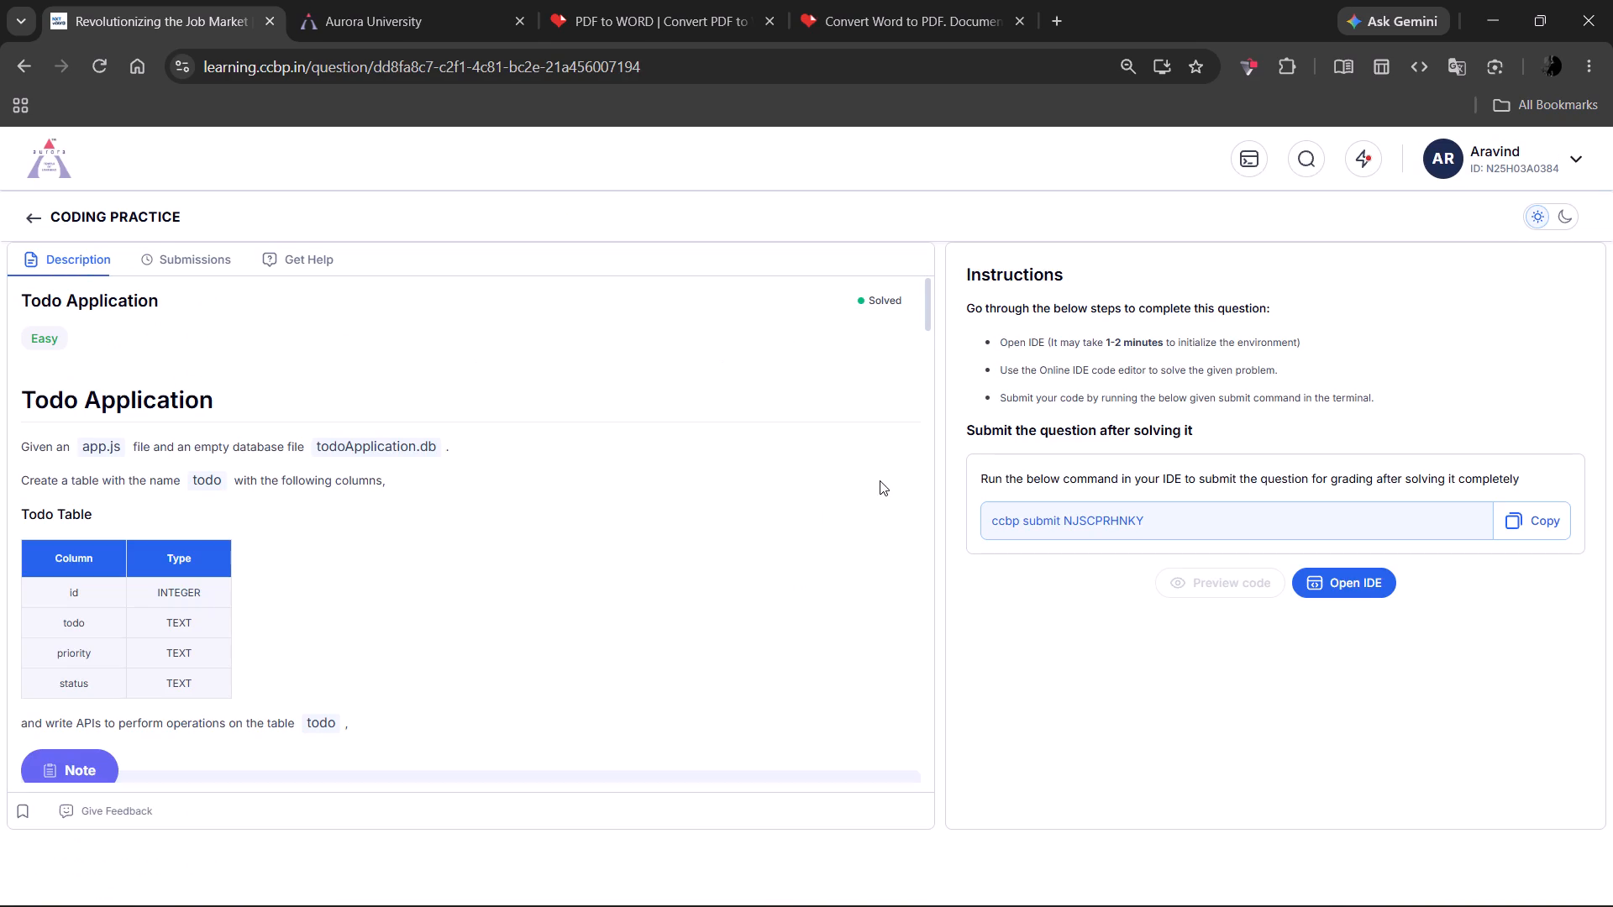
{"action": "left_click", "coordinate": [1336, 578]}
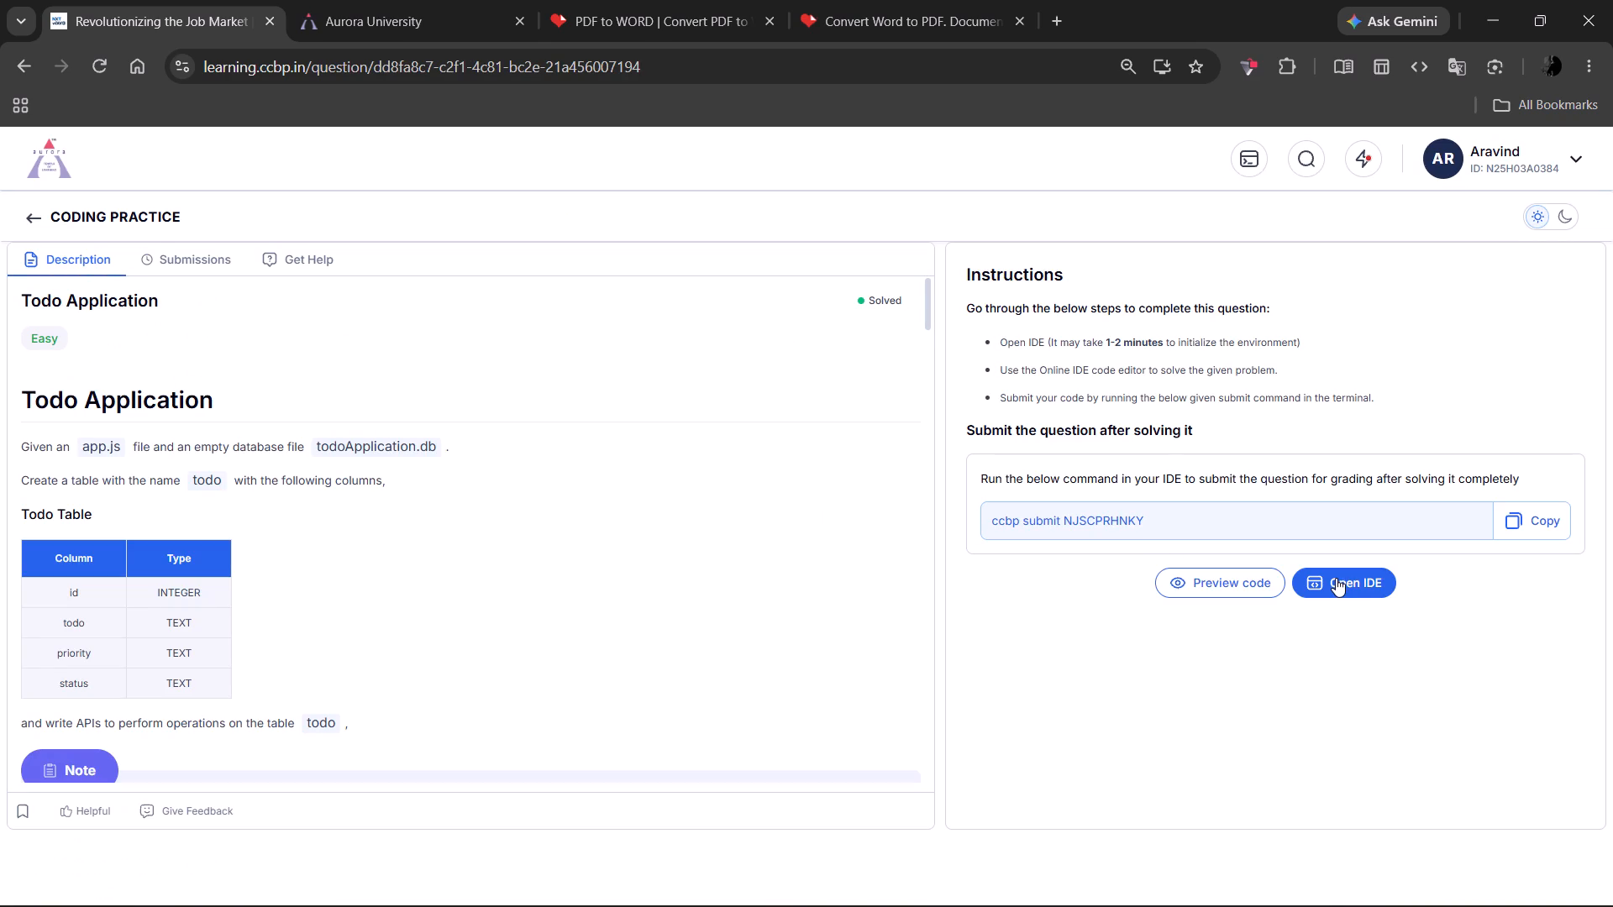
Return to the Todo Application question page and capture a screenshot of it.
{"action": "left_click", "coordinate": [237, 0]}
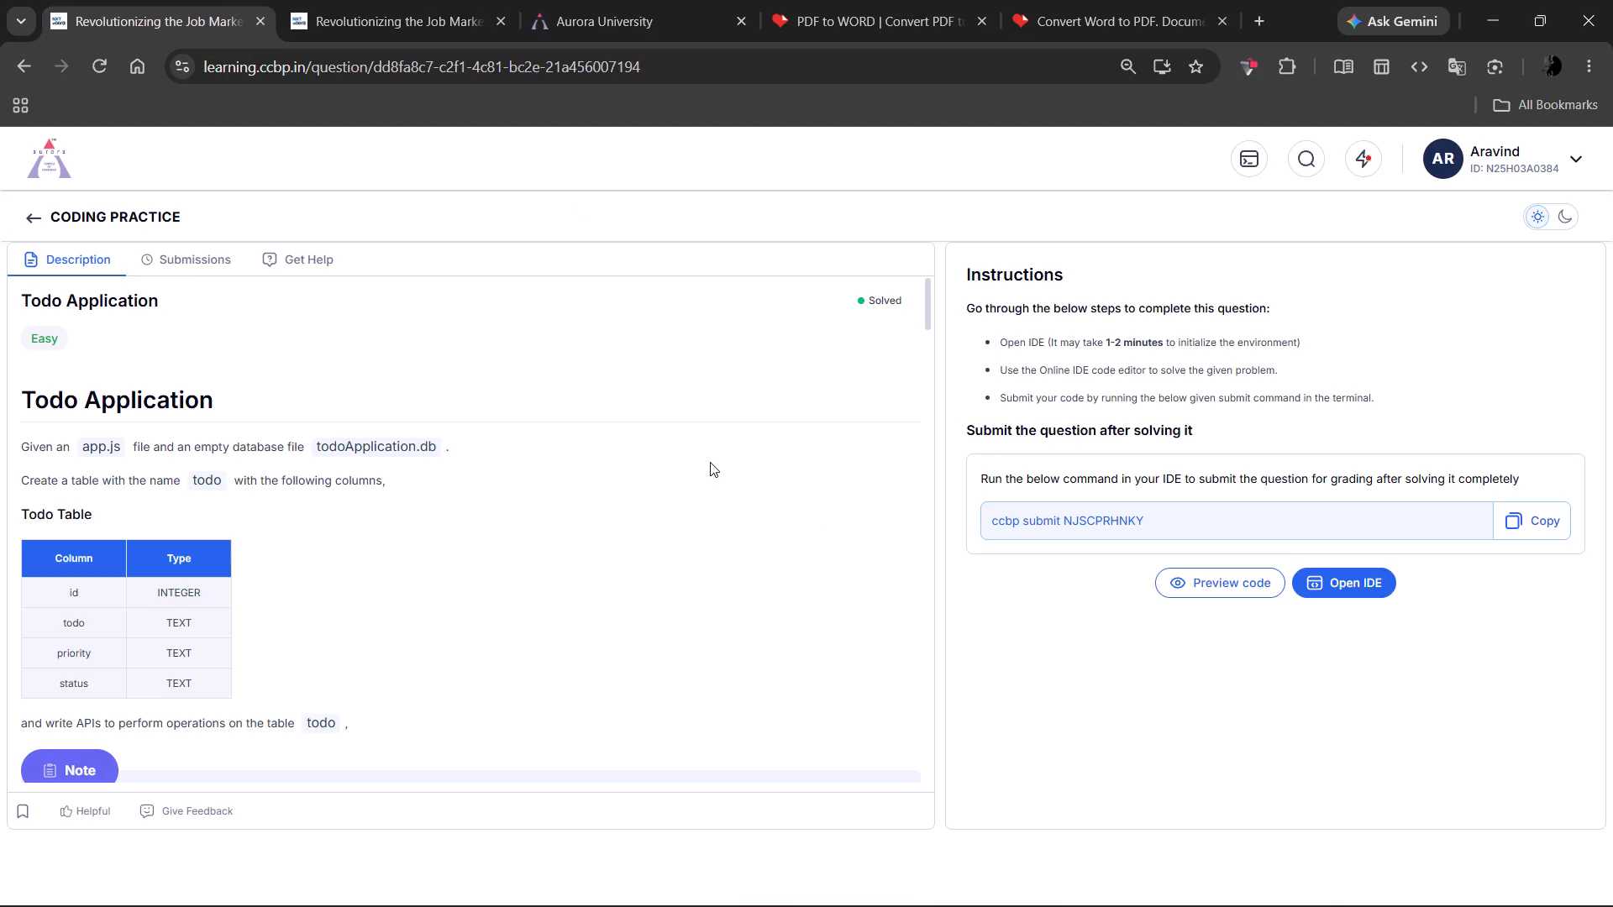
{"action": "key", "text": "Print"}
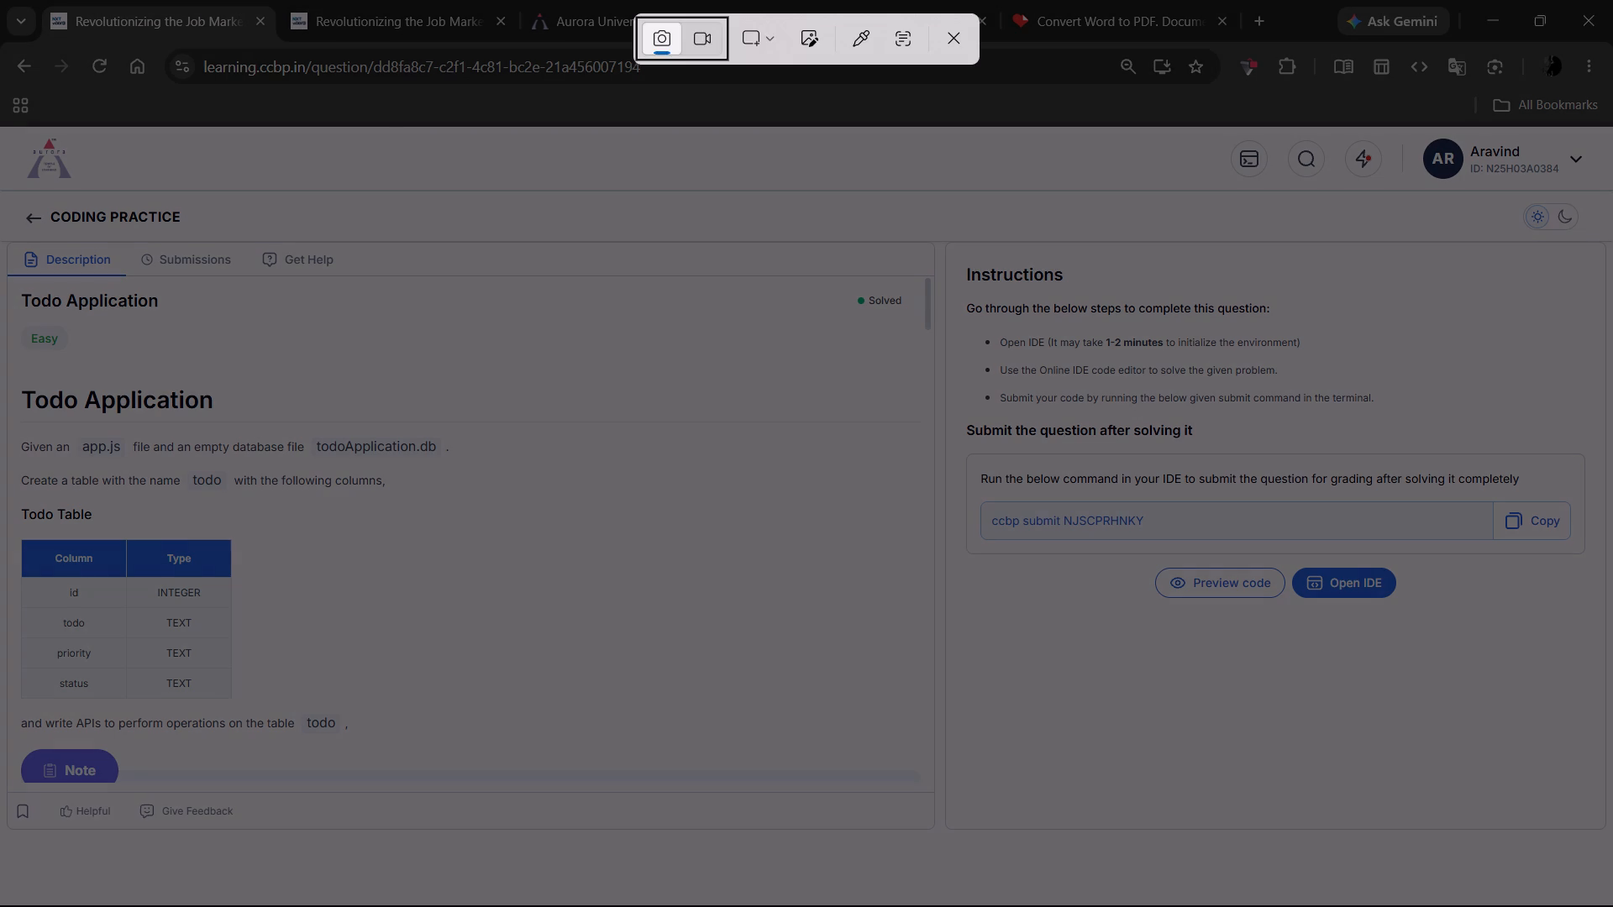
{"action": "left_click_drag", "start_coordinate": [1612, 906], "coordinate": [0, 49]}
{"action": "scroll", "coordinate": [615, 358], "scroll_direction": "left", "scroll_amount": 6}
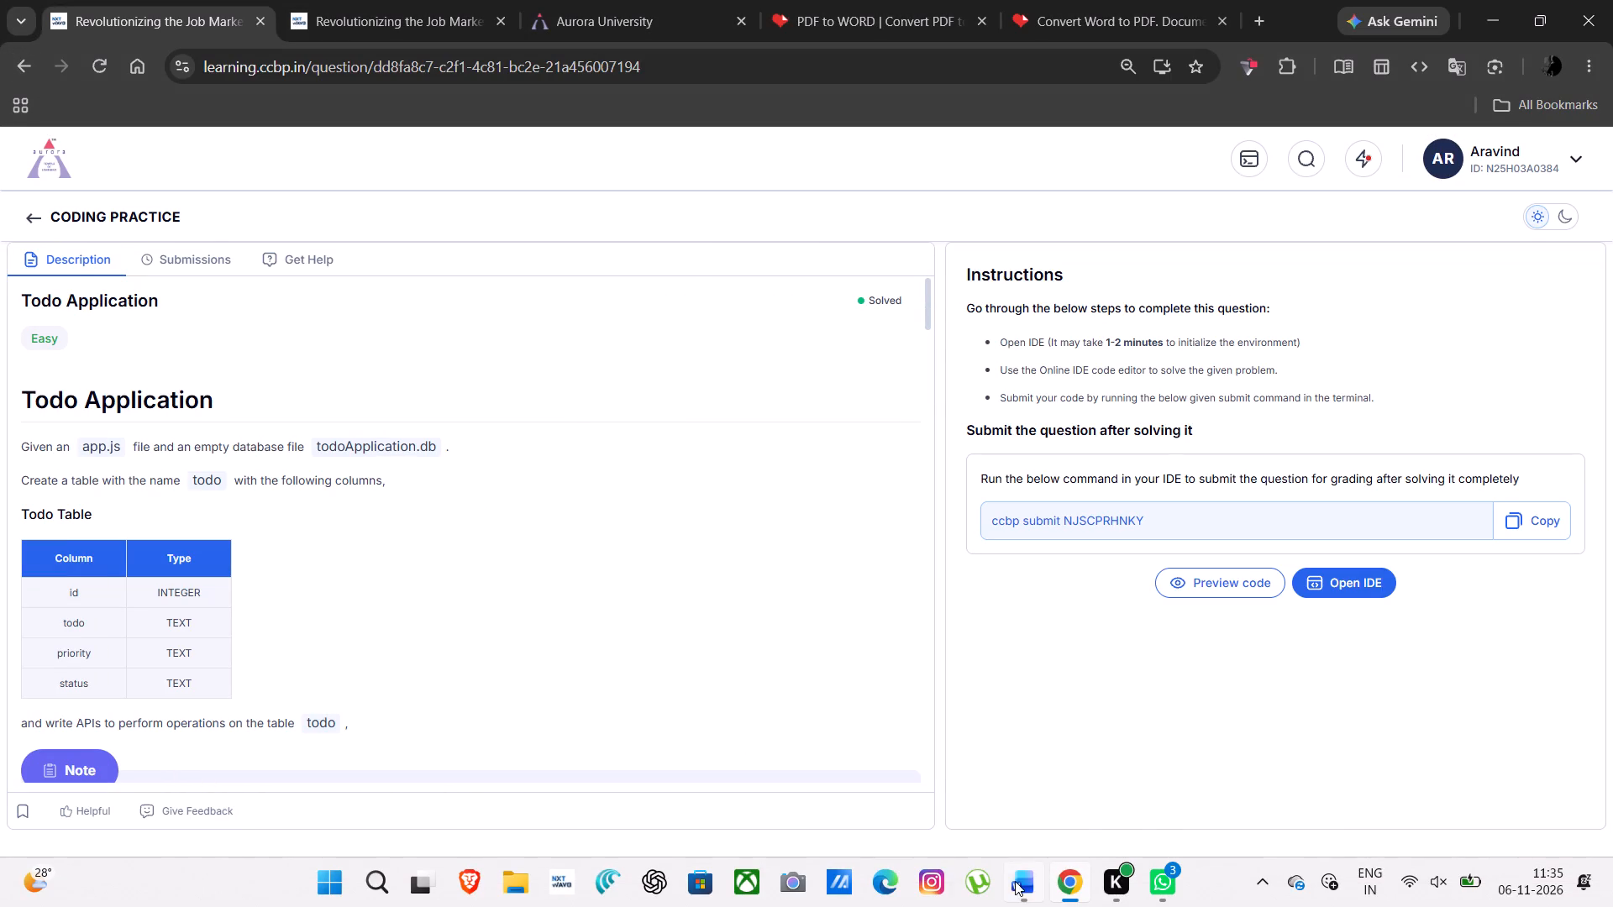
Switch to Word and paste the question screenshot under the 3. TODO'S APPLICATION heading.
{"action": "left_click", "coordinate": [1003, 807]}
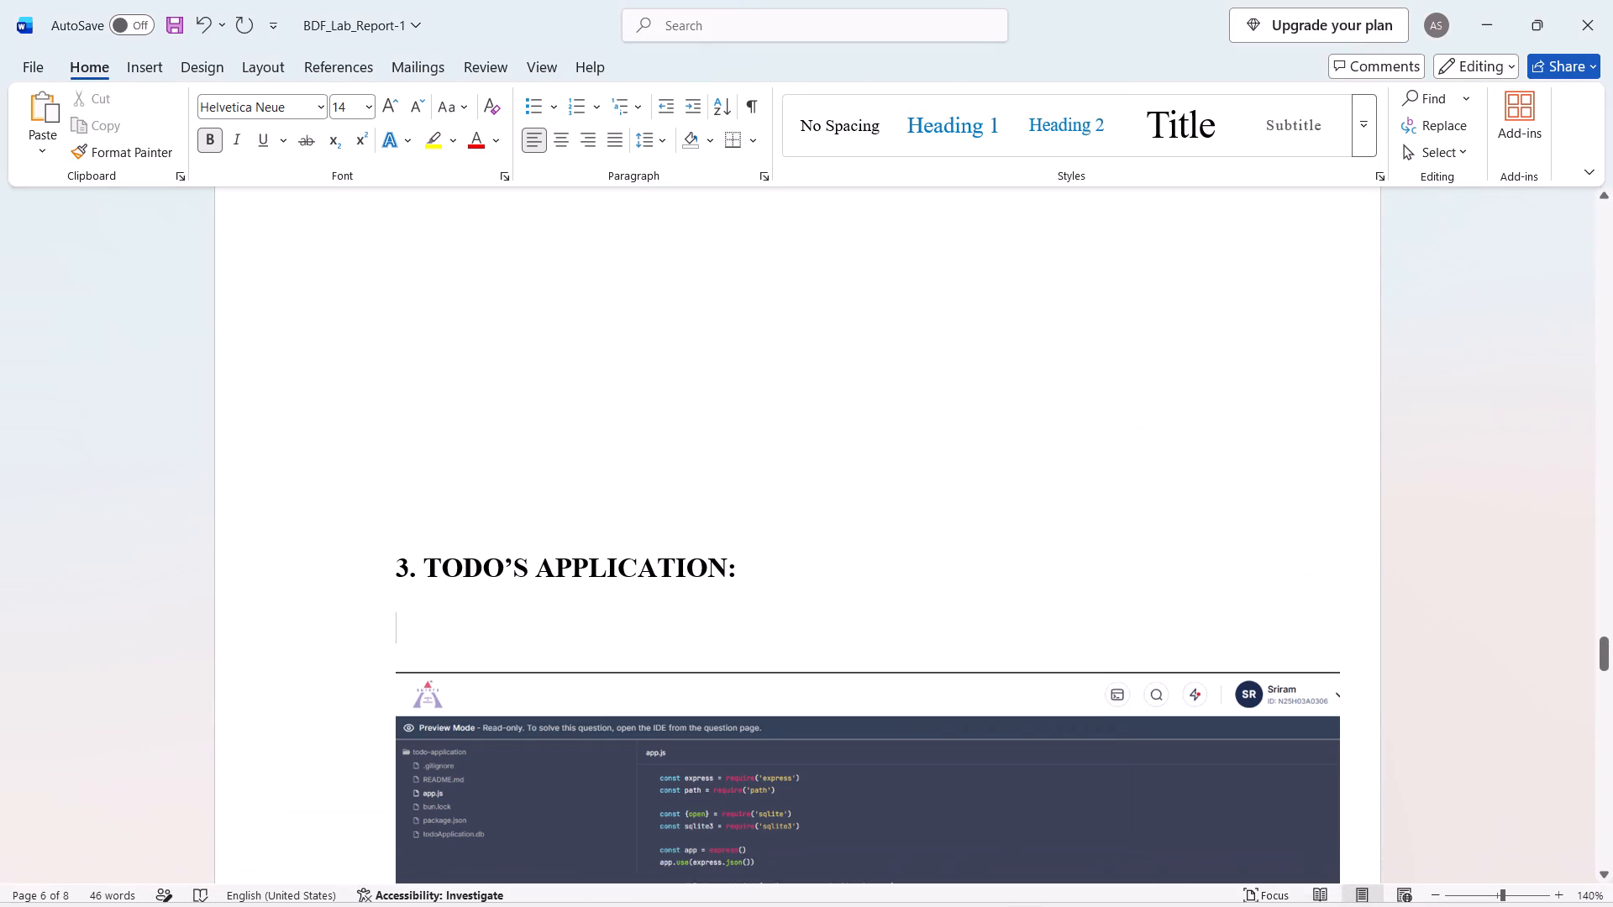
{"action": "key", "text": "ctrl+v"}
Delete the old Todo Application code preview screenshot on the page after the new question screenshot.
{"action": "scroll", "coordinate": [1007, 728], "scroll_direction": "down", "scroll_amount": 2}
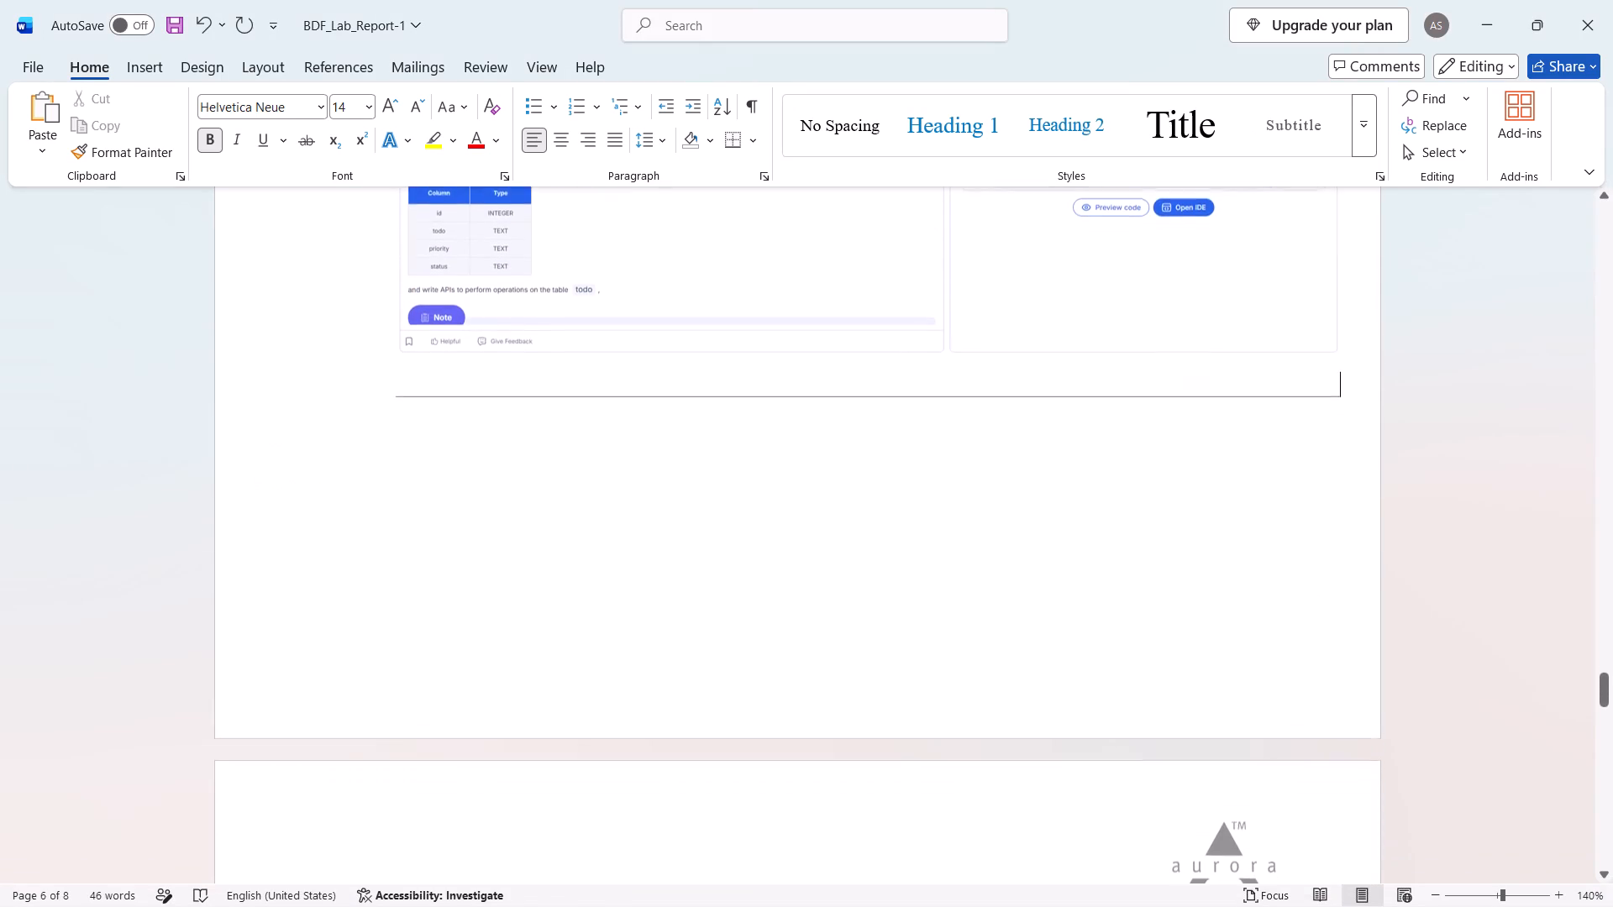
{"action": "scroll", "coordinate": [1007, 728], "scroll_direction": "down", "scroll_amount": 1}
{"action": "left_click", "coordinate": [1037, 828]}
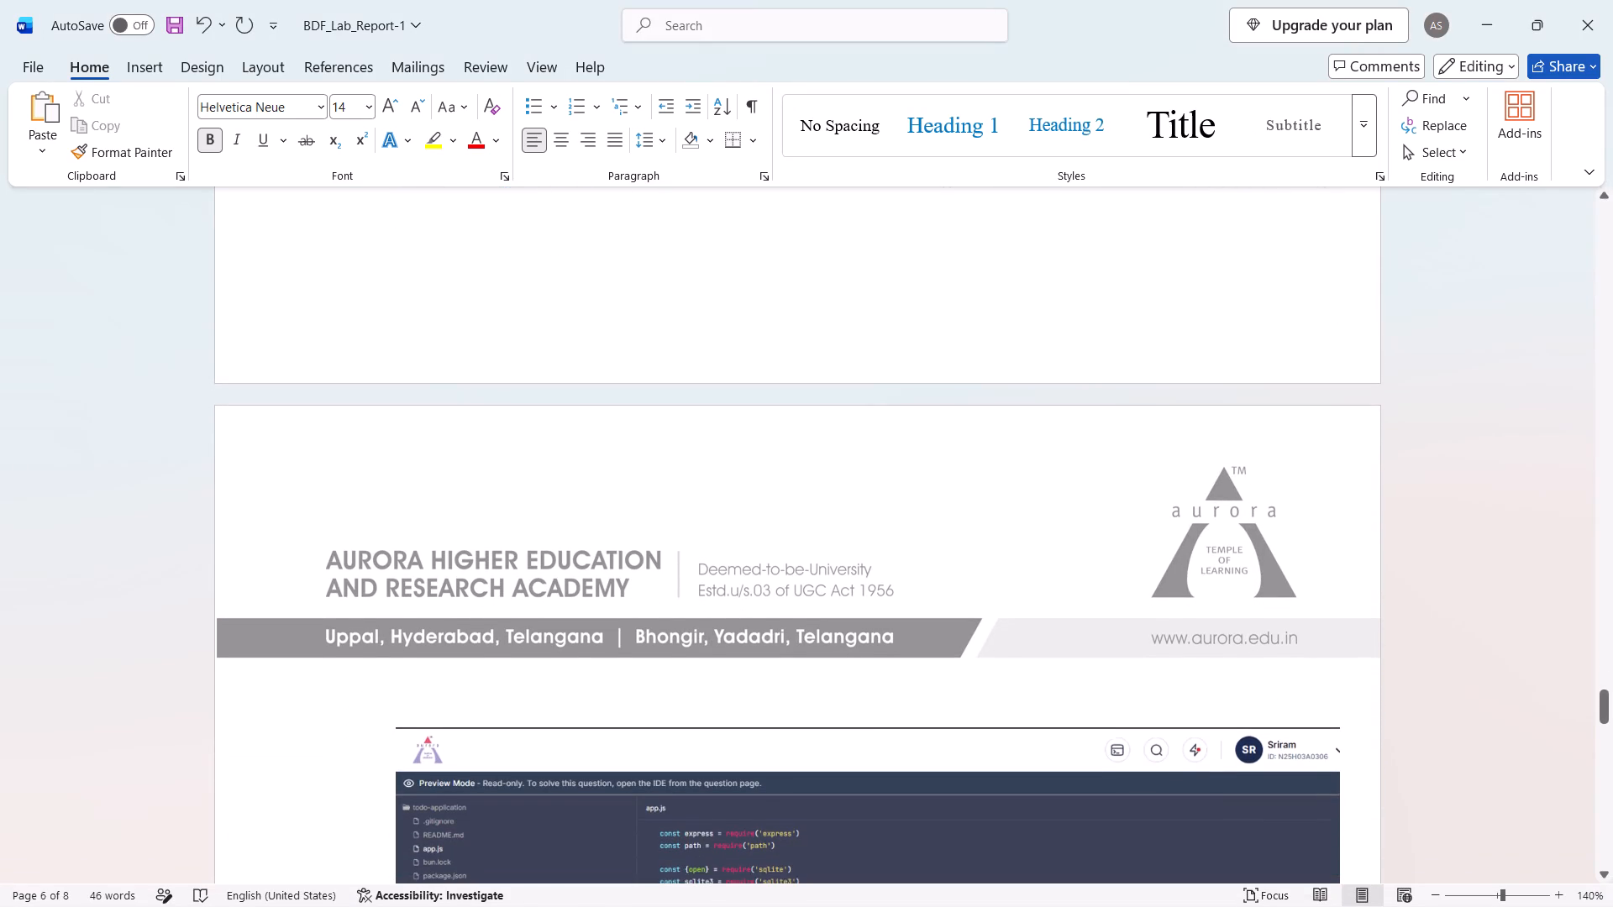
{"action": "key", "text": "BackSpace"}
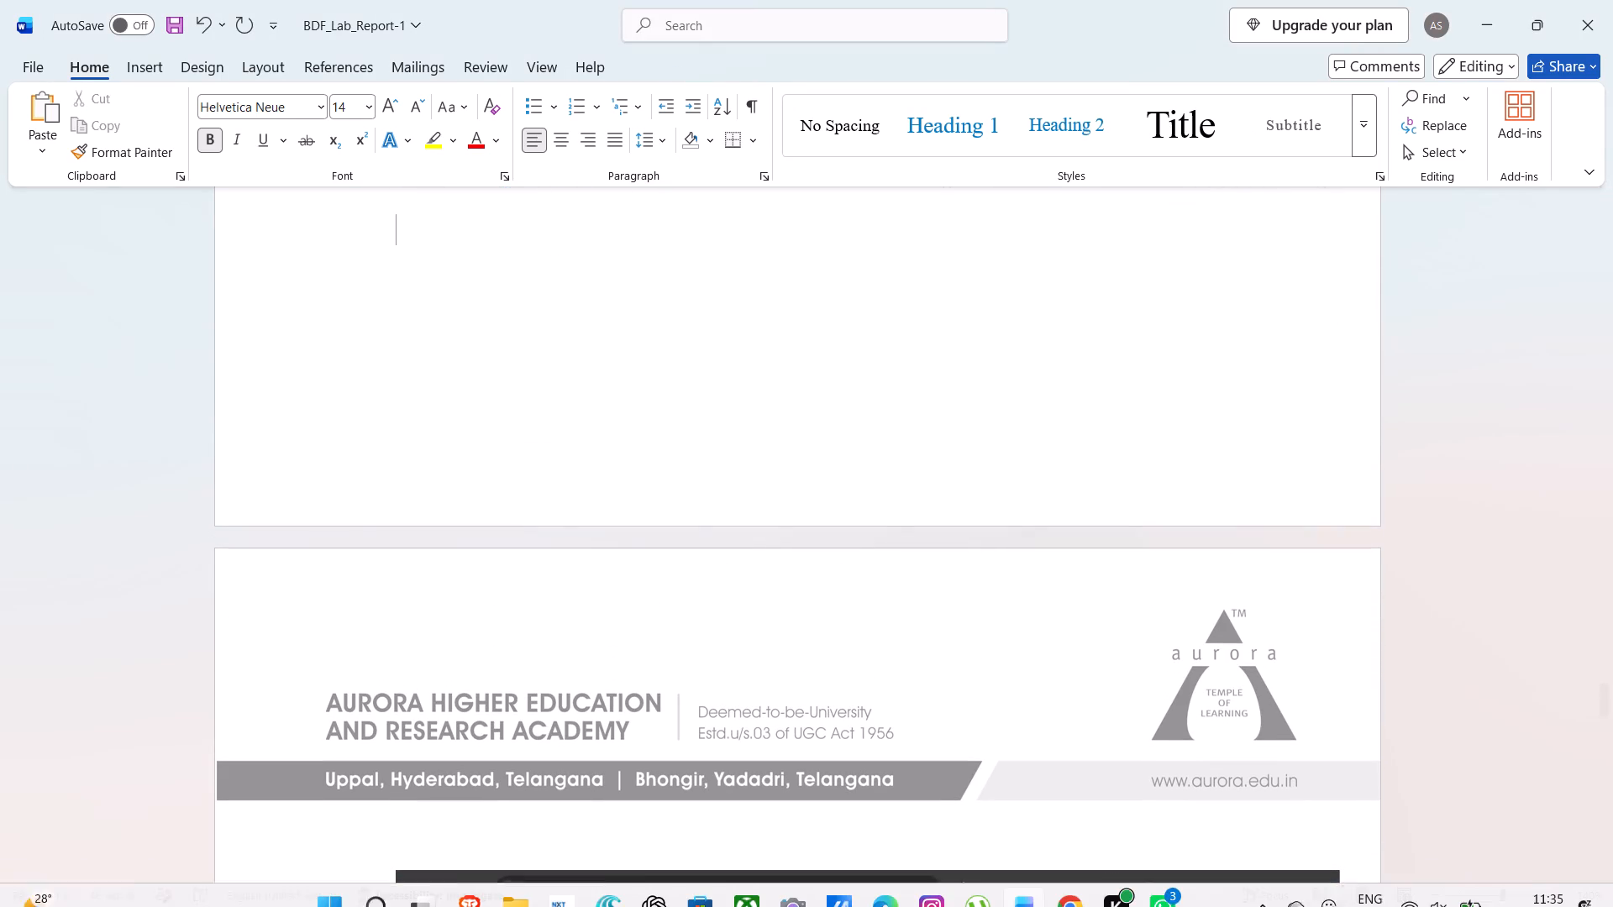
Back in Chrome, copy the Todo Application submit command and open the question's code preview.
{"action": "left_click", "coordinate": [1062, 819]}
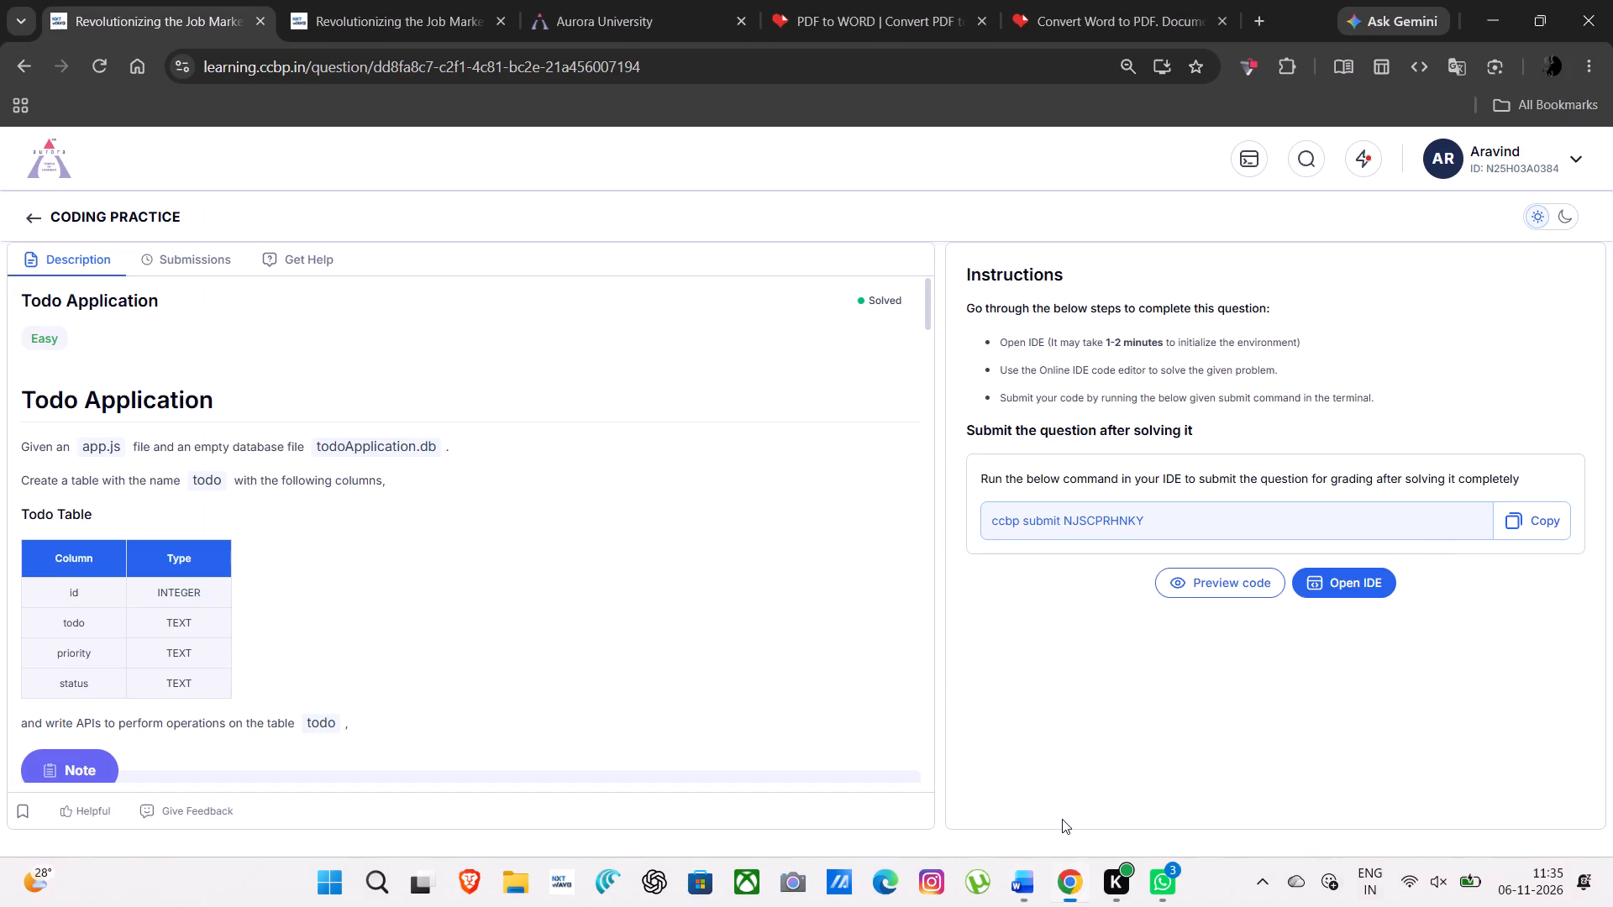
{"action": "left_click", "coordinate": [1519, 517]}
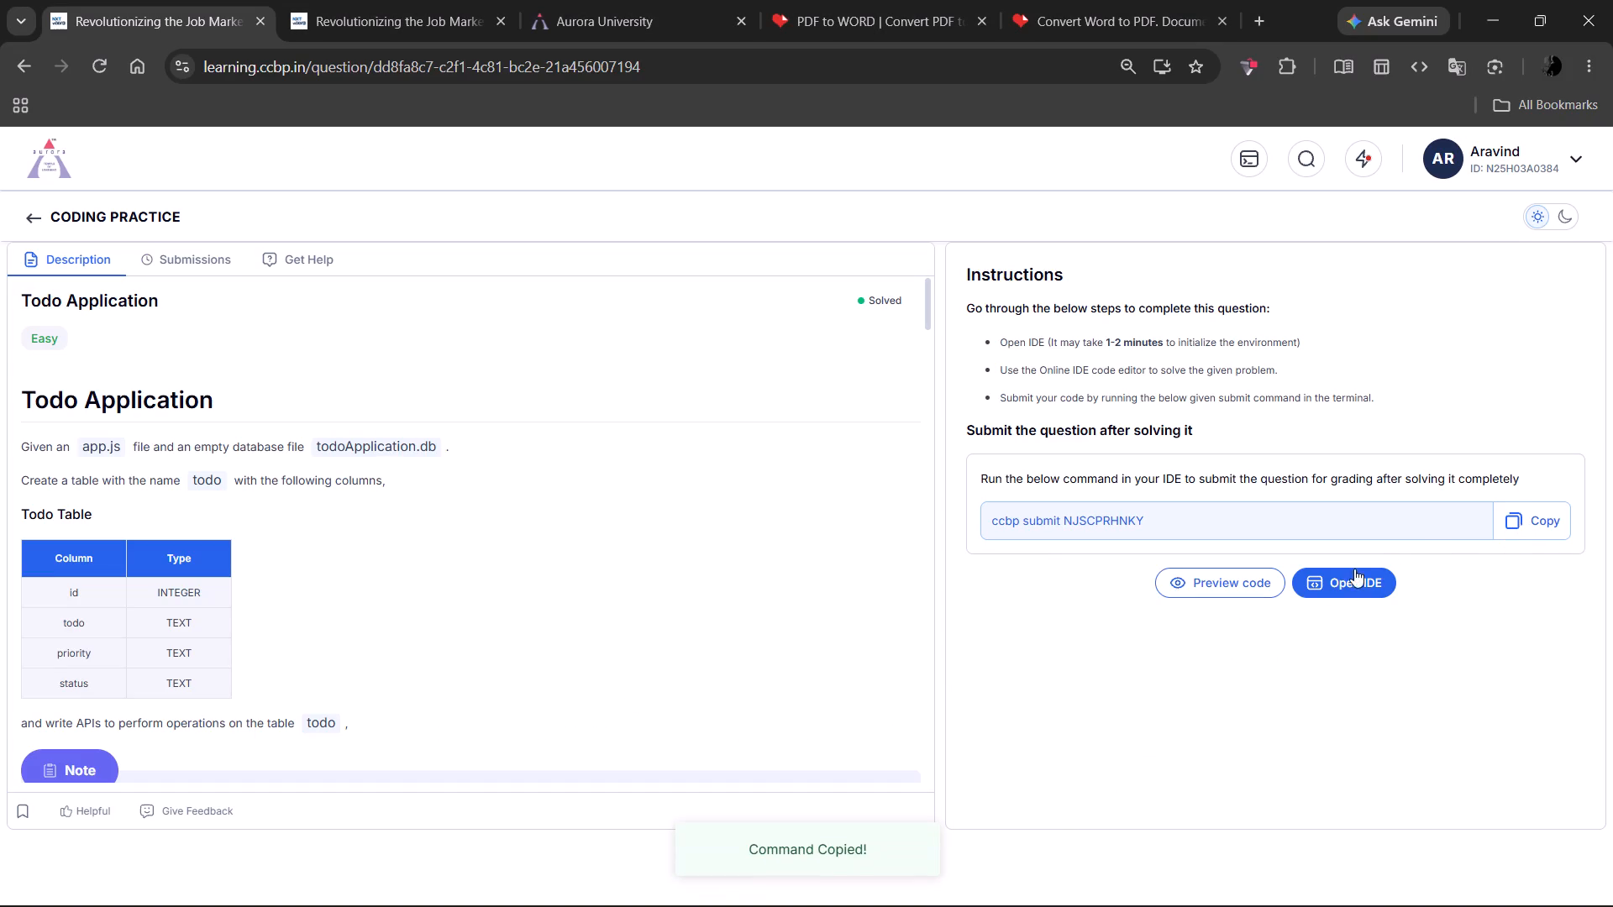
{"action": "left_click", "coordinate": [1246, 587]}
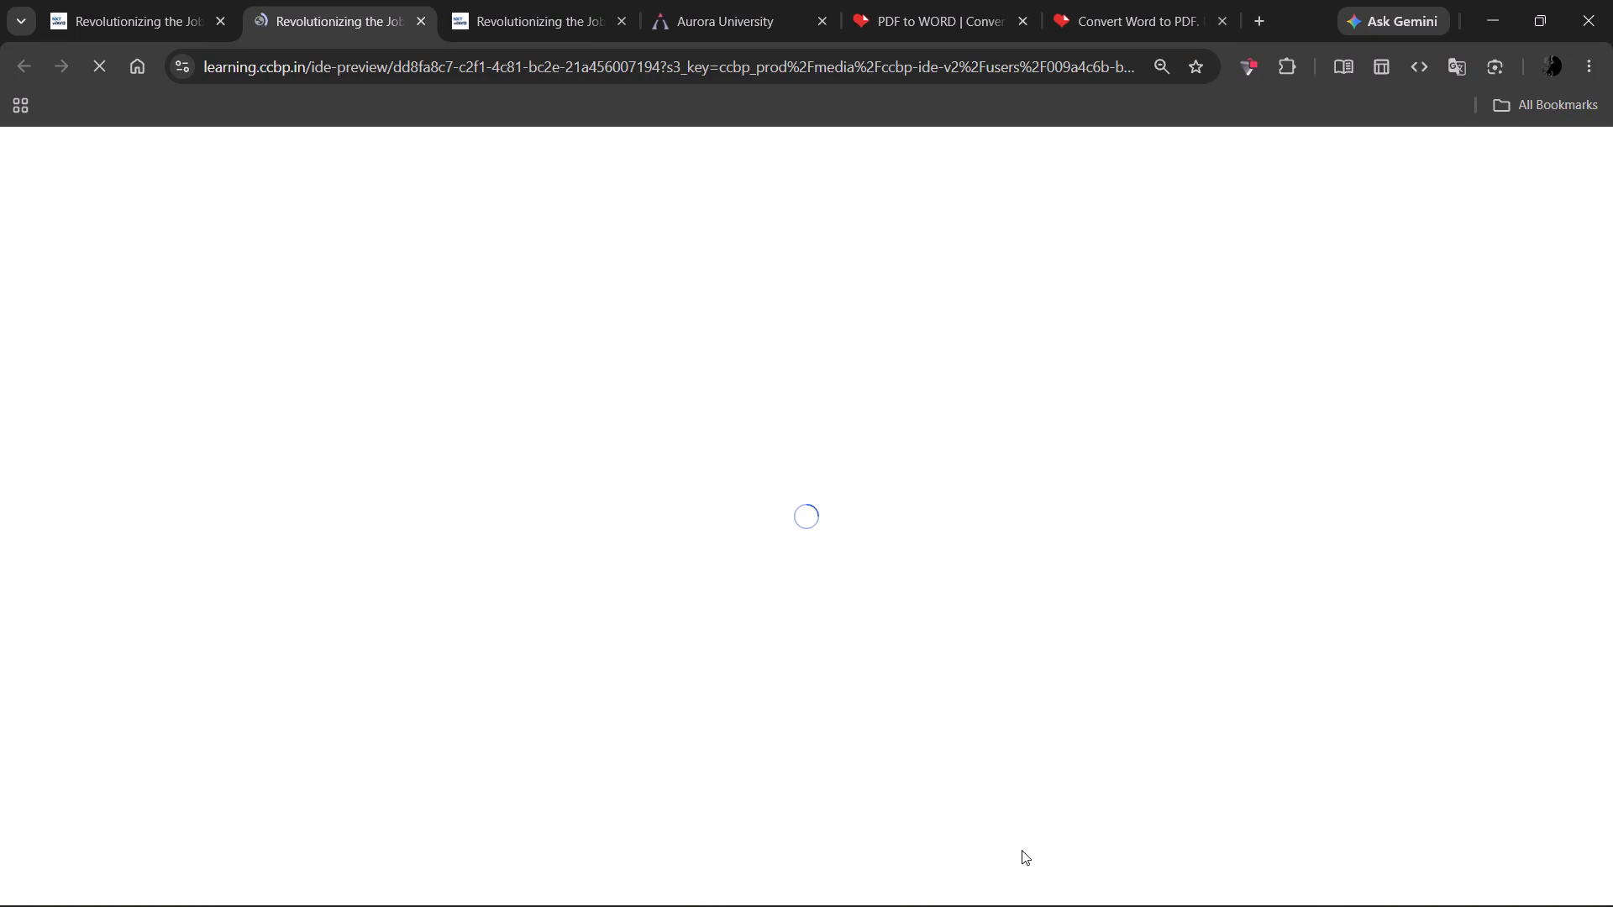
In the Todo Application IDE tab, agree to close the session active in another window and start the workspace.
{"action": "left_click", "coordinate": [565, 0]}
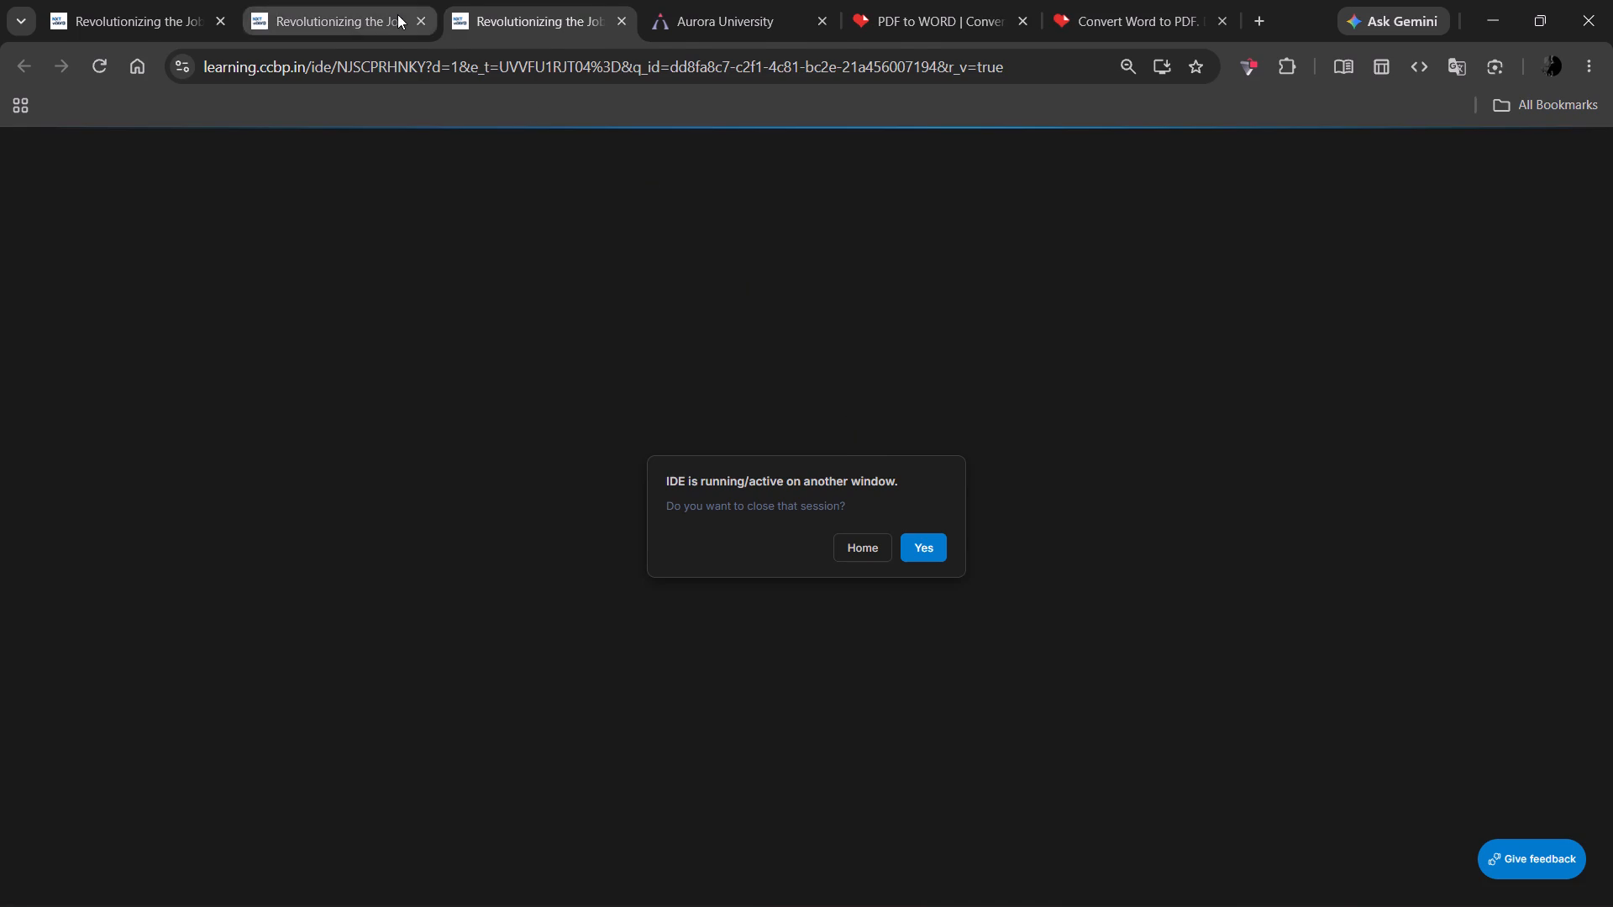
{"action": "left_click", "coordinate": [397, 14]}
{"action": "left_click", "coordinate": [544, 0]}
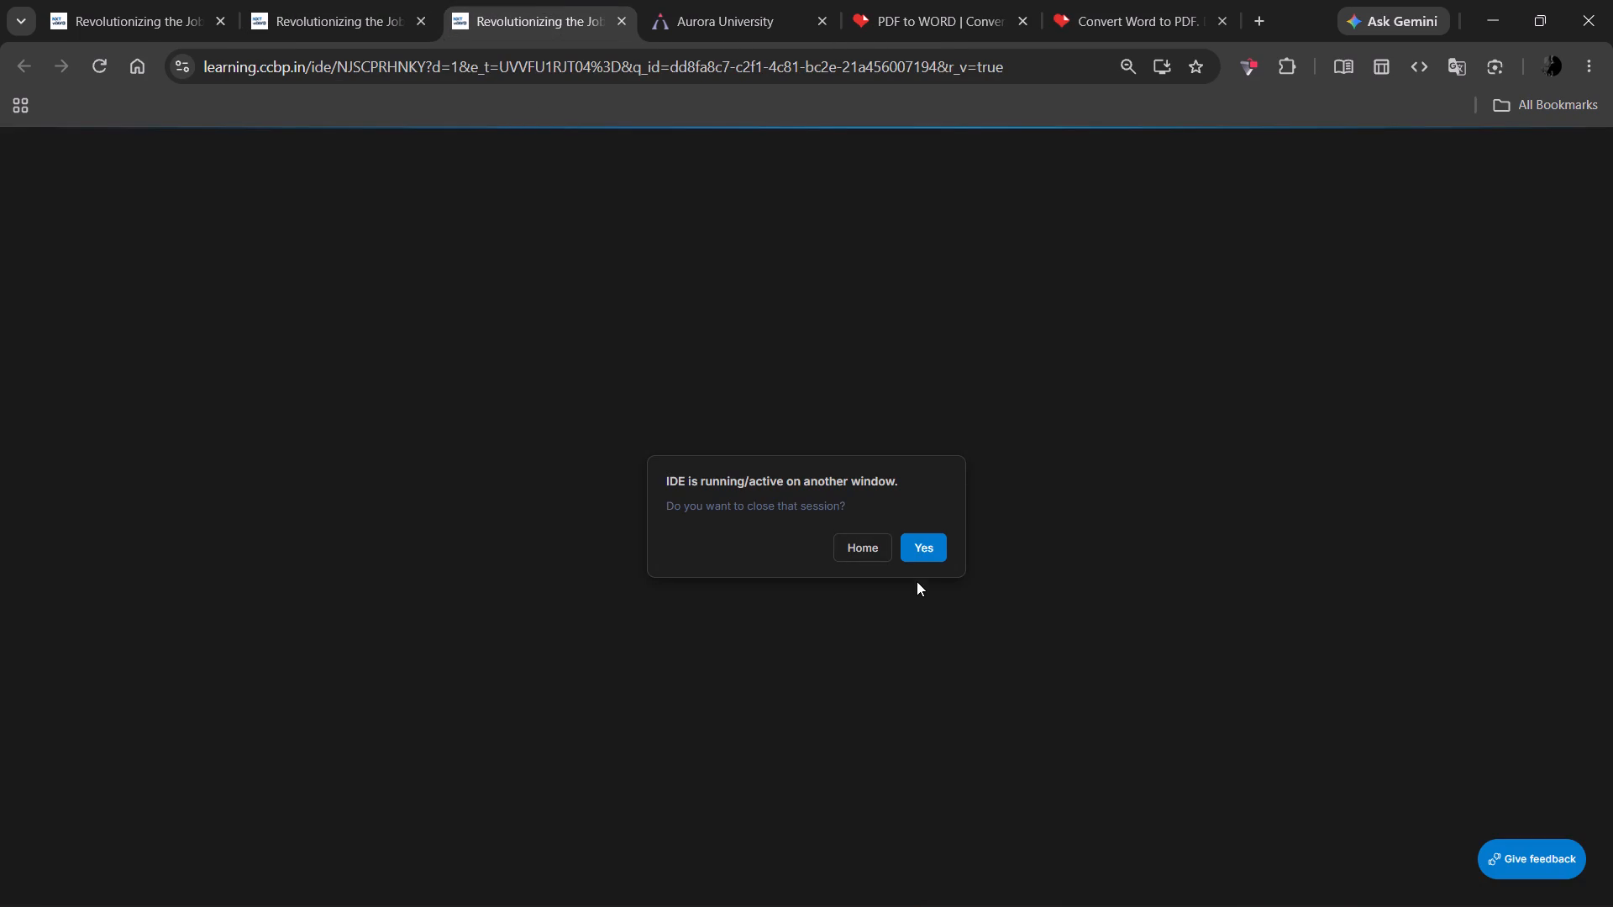
{"action": "left_click", "coordinate": [920, 553]}
{"action": "left_click", "coordinate": [925, 548]}
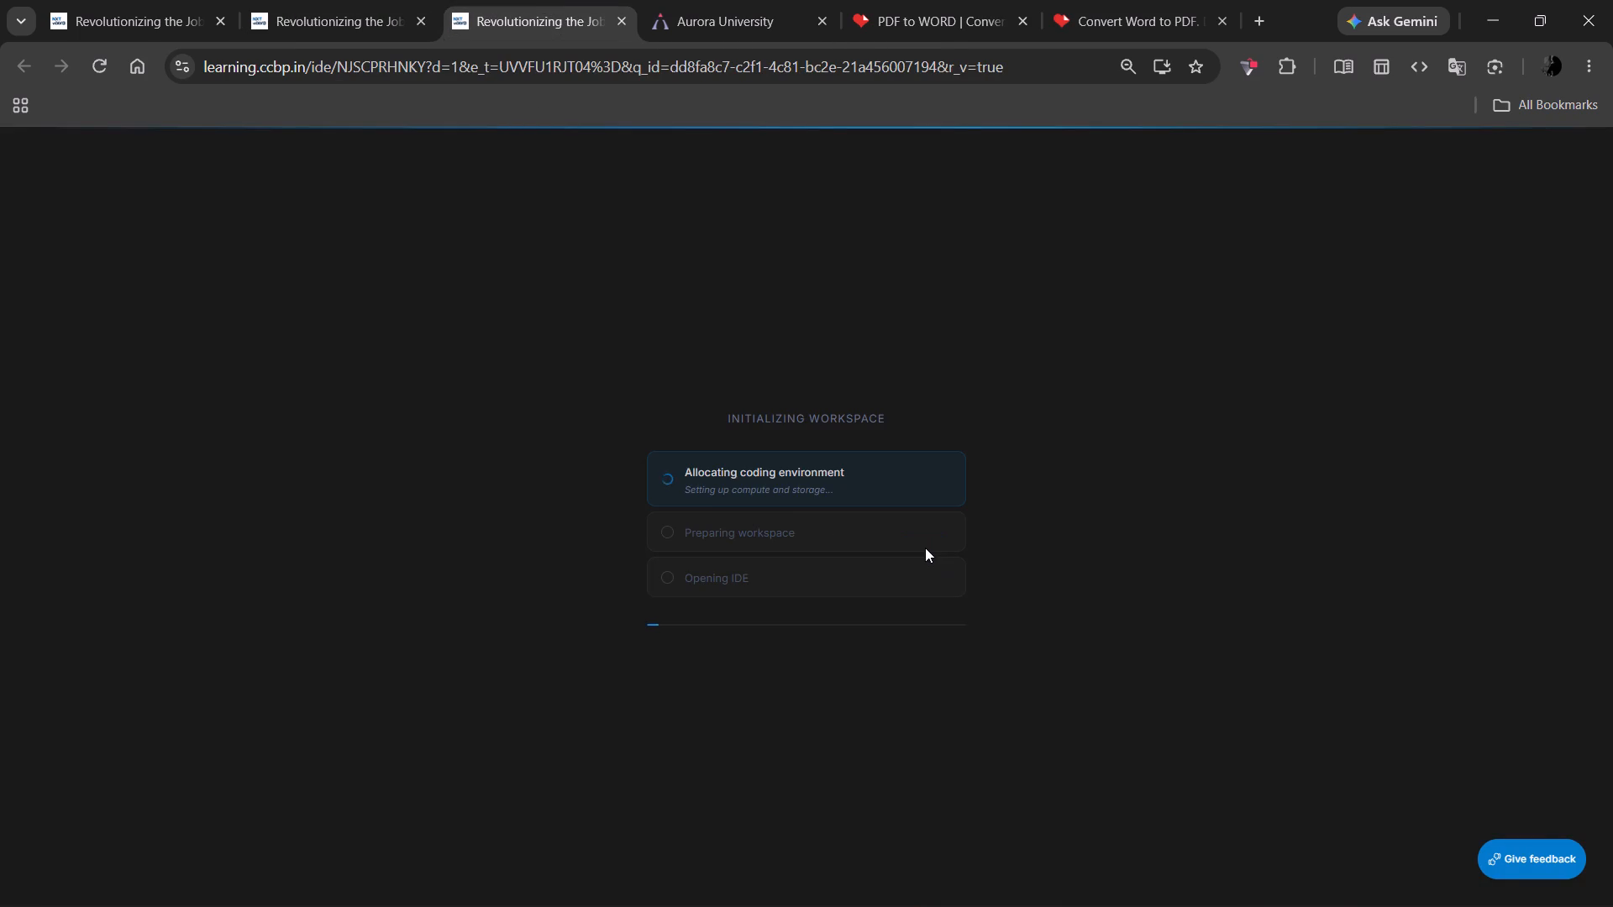
Capture the Todo Application app.js code preview page in Chrome and paste it into the Word report after the question screenshot.
{"action": "left_click", "coordinate": [371, 0]}
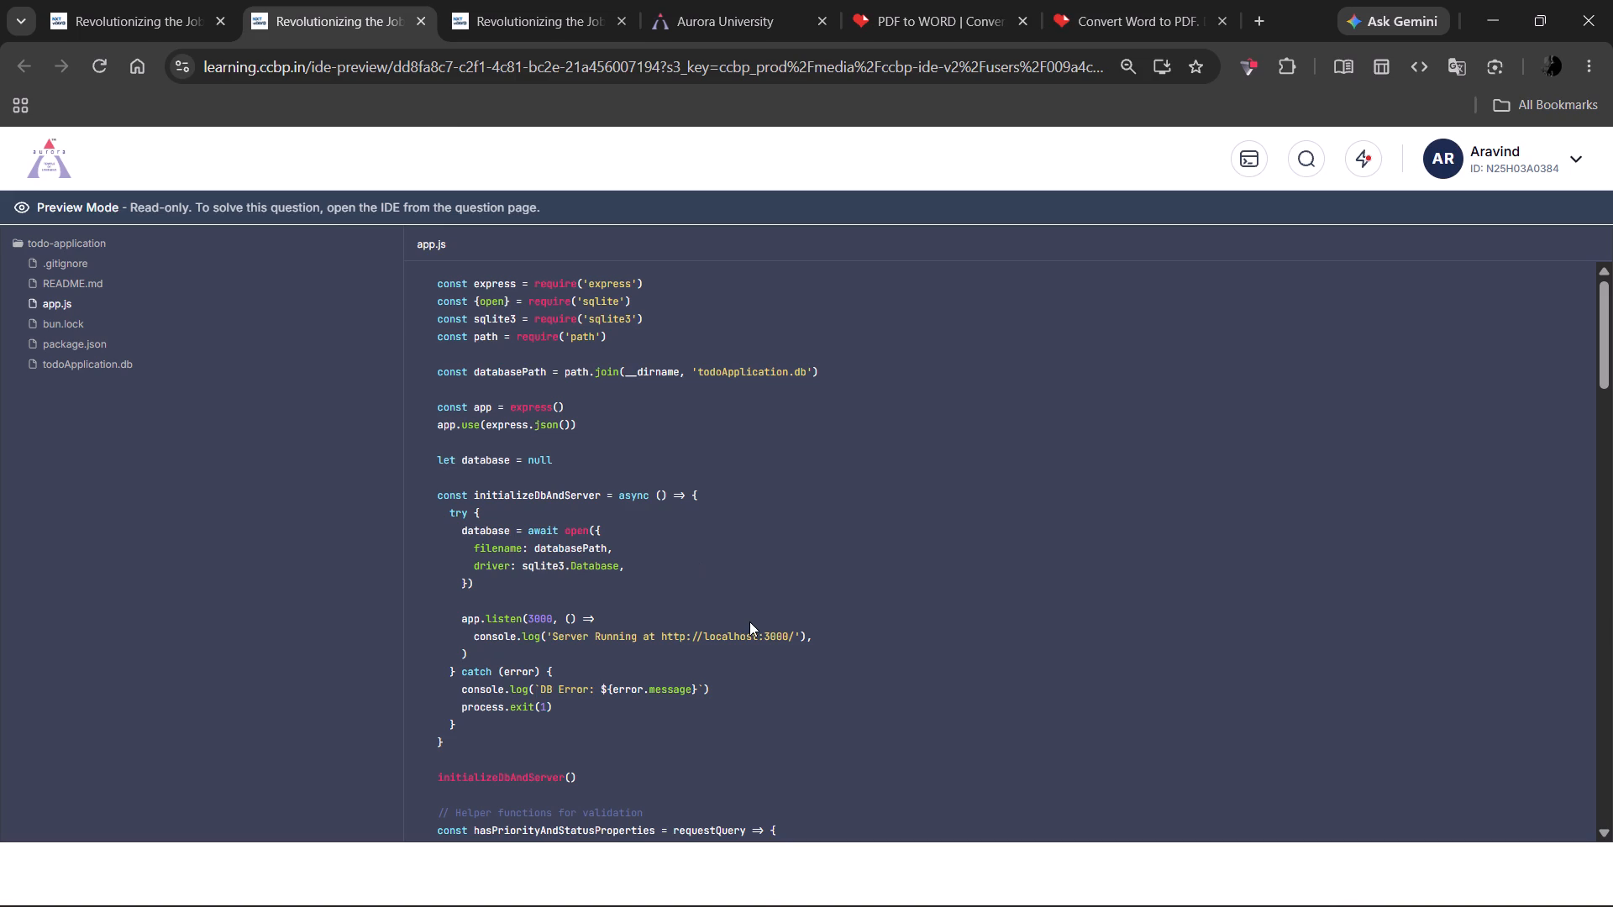
{"action": "key", "text": "Print"}
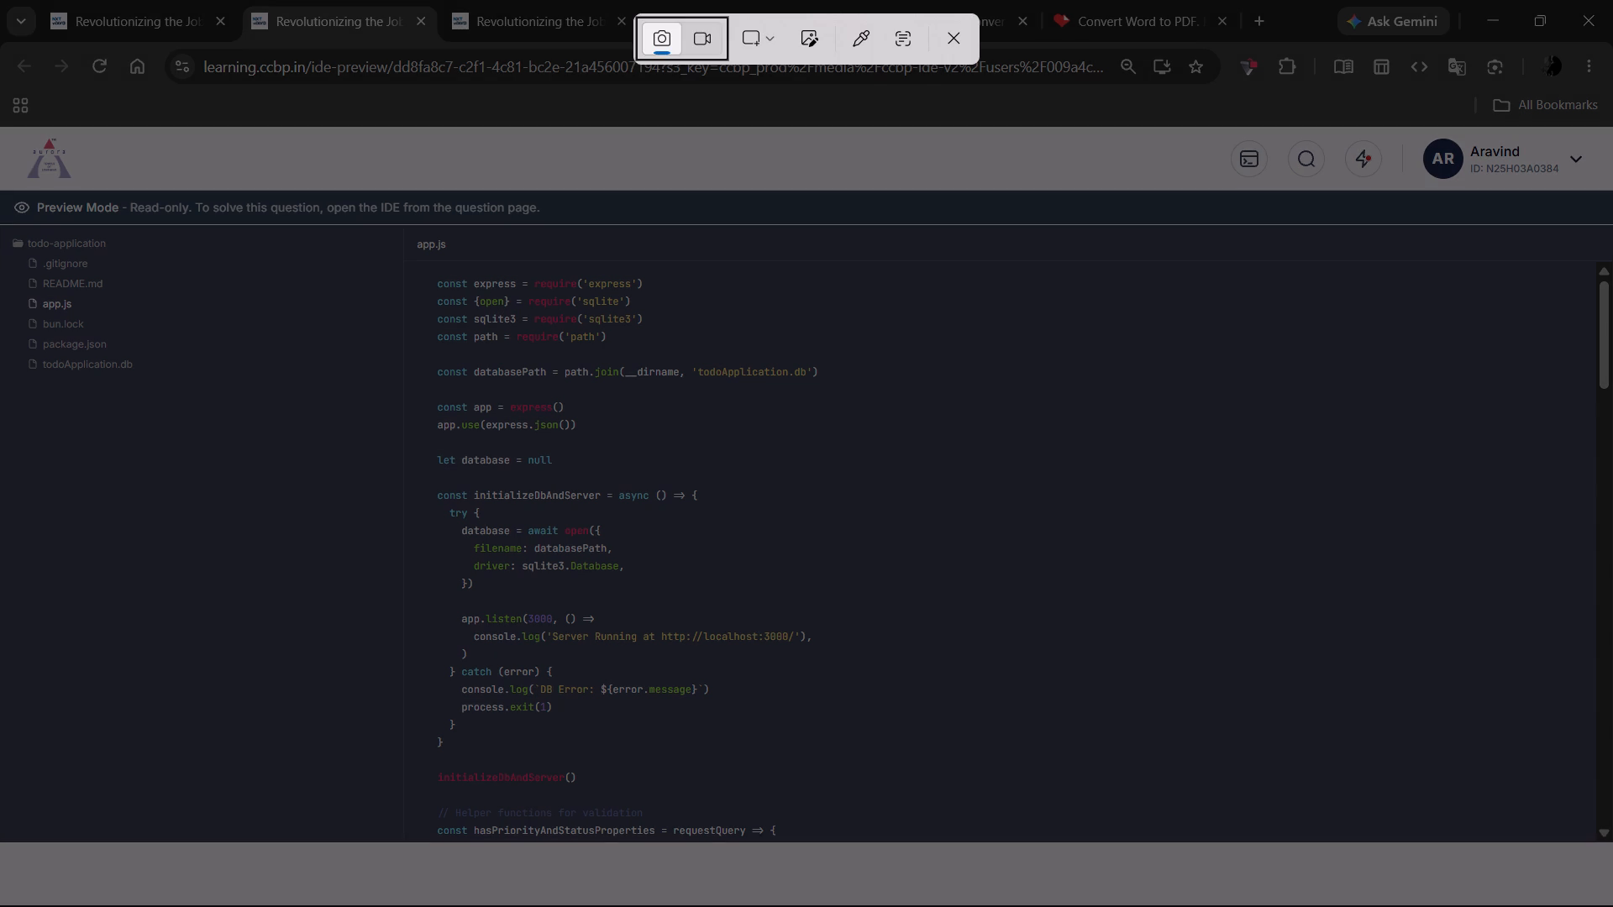
{"action": "left_click_drag", "start_coordinate": [1612, 906], "coordinate": [0, 60]}
{"action": "scroll", "coordinate": [653, 352], "scroll_direction": "left", "scroll_amount": 6}
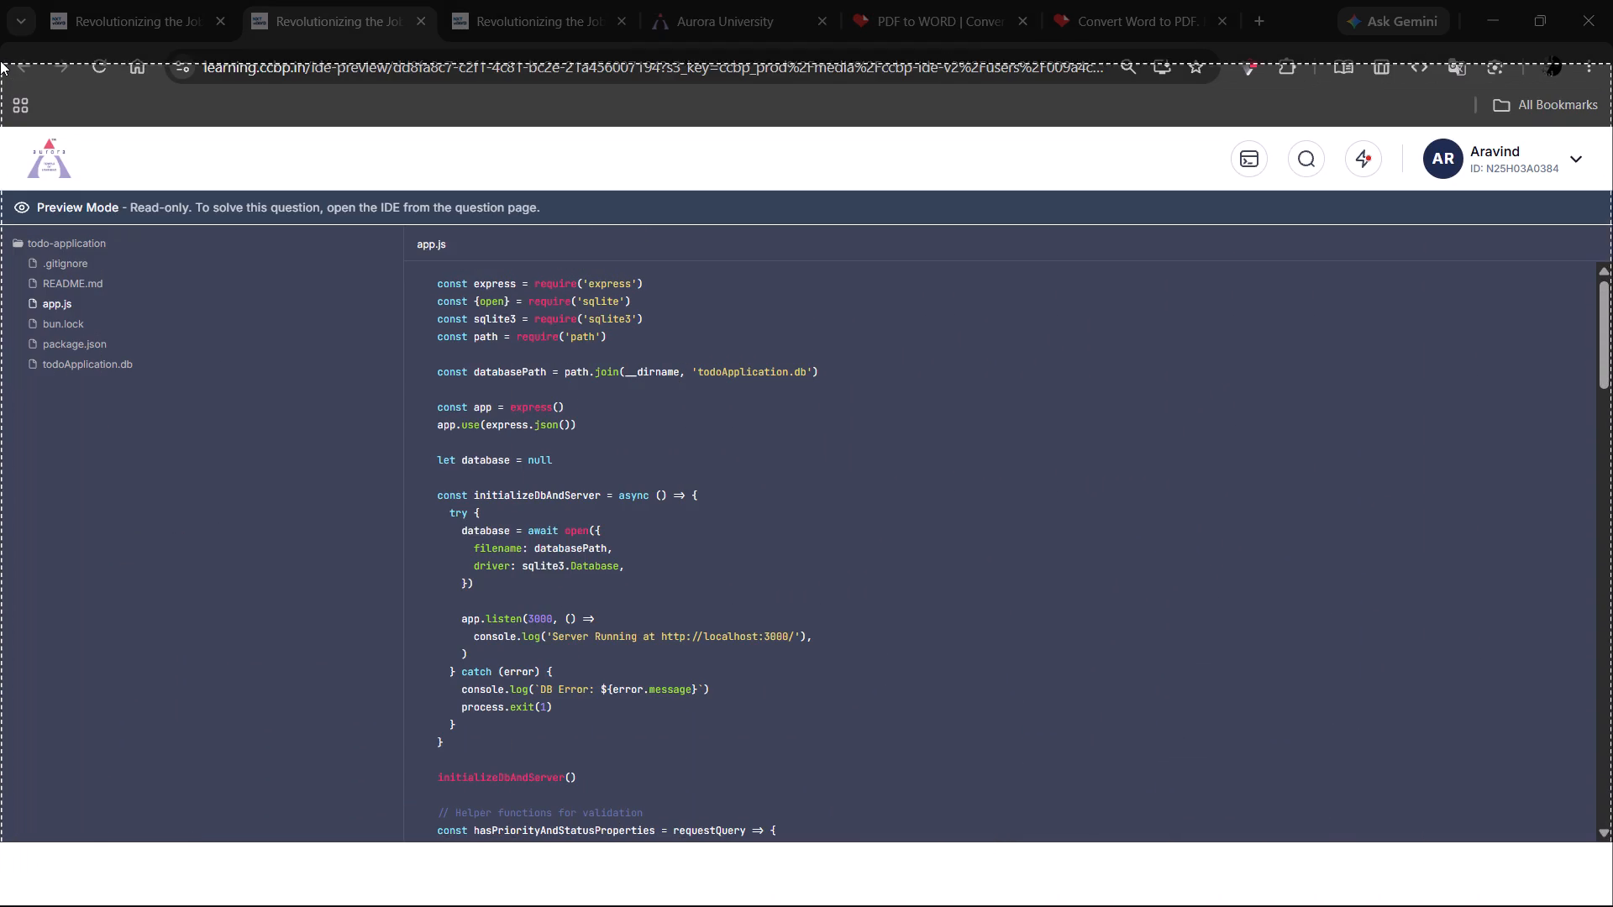
{"action": "left_click_drag", "start_coordinate": [0, 60], "coordinate": [0, 43]}
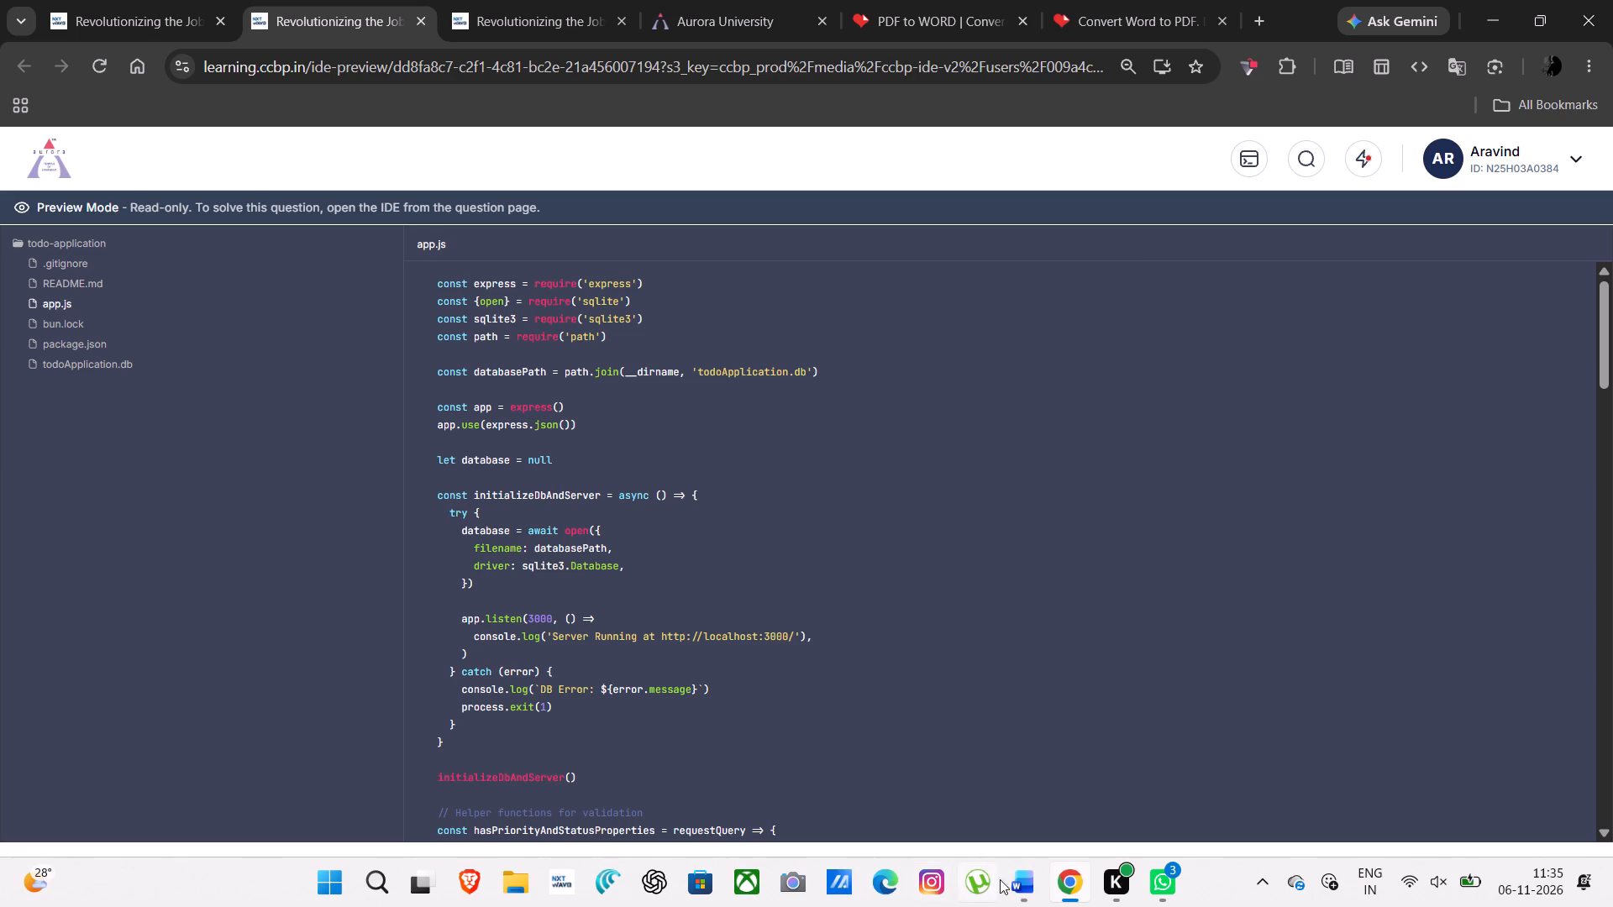
{"action": "left_click", "coordinate": [1012, 787]}
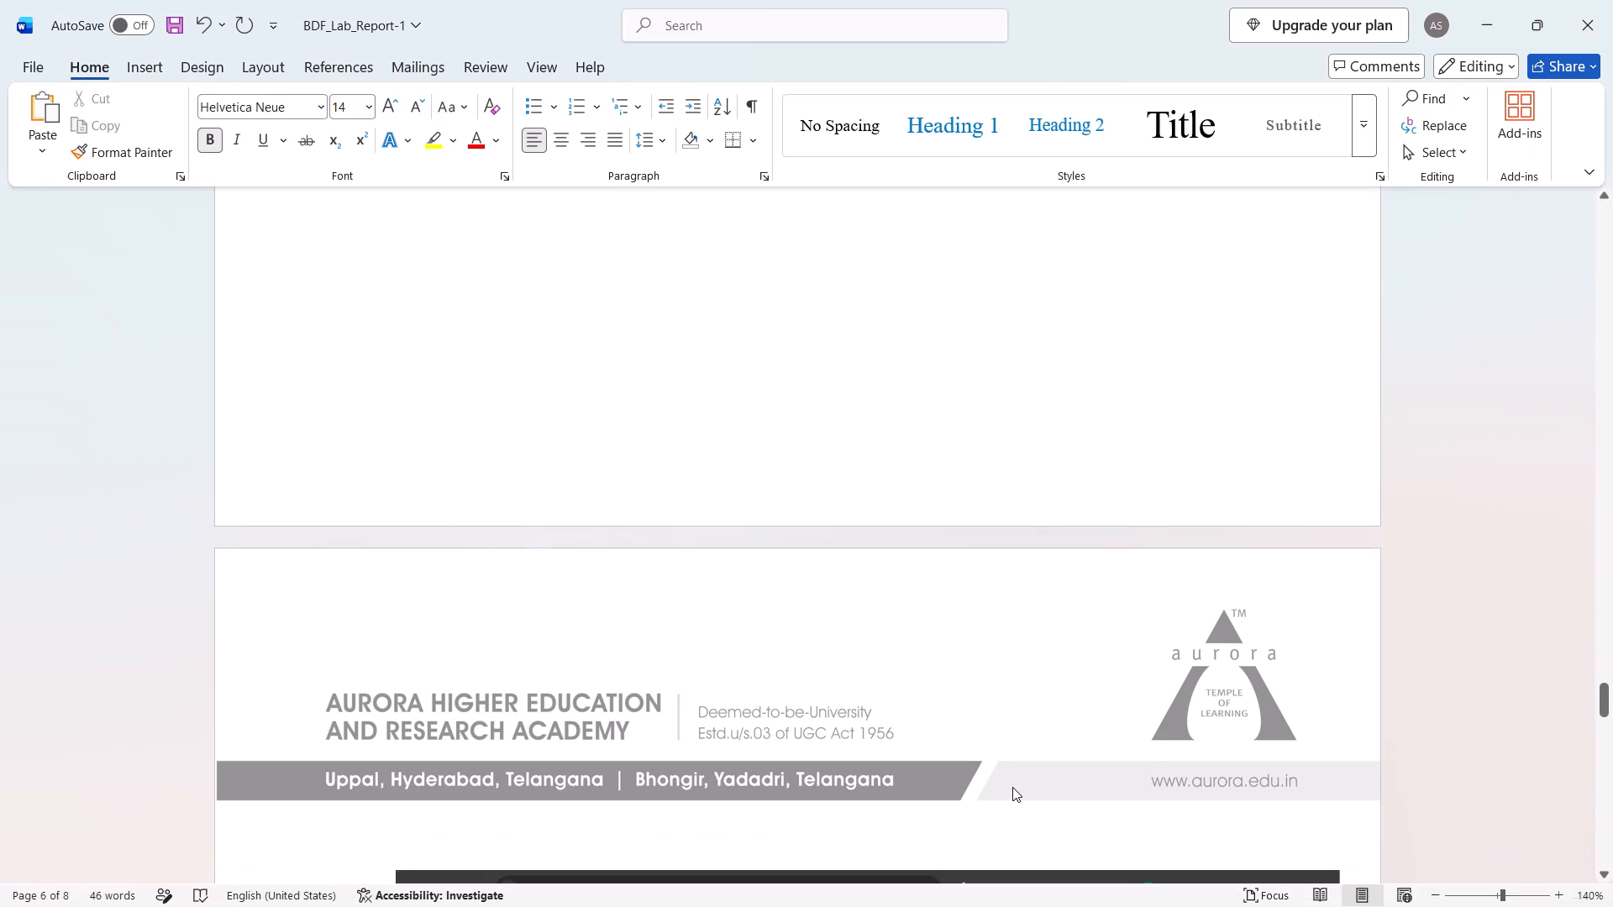
{"action": "key", "text": "ctrl+v"}
Delete the old Todo Application IDE screenshot below the newly pasted code preview.
{"action": "scroll", "coordinate": [1012, 787], "scroll_direction": "down", "scroll_amount": 2}
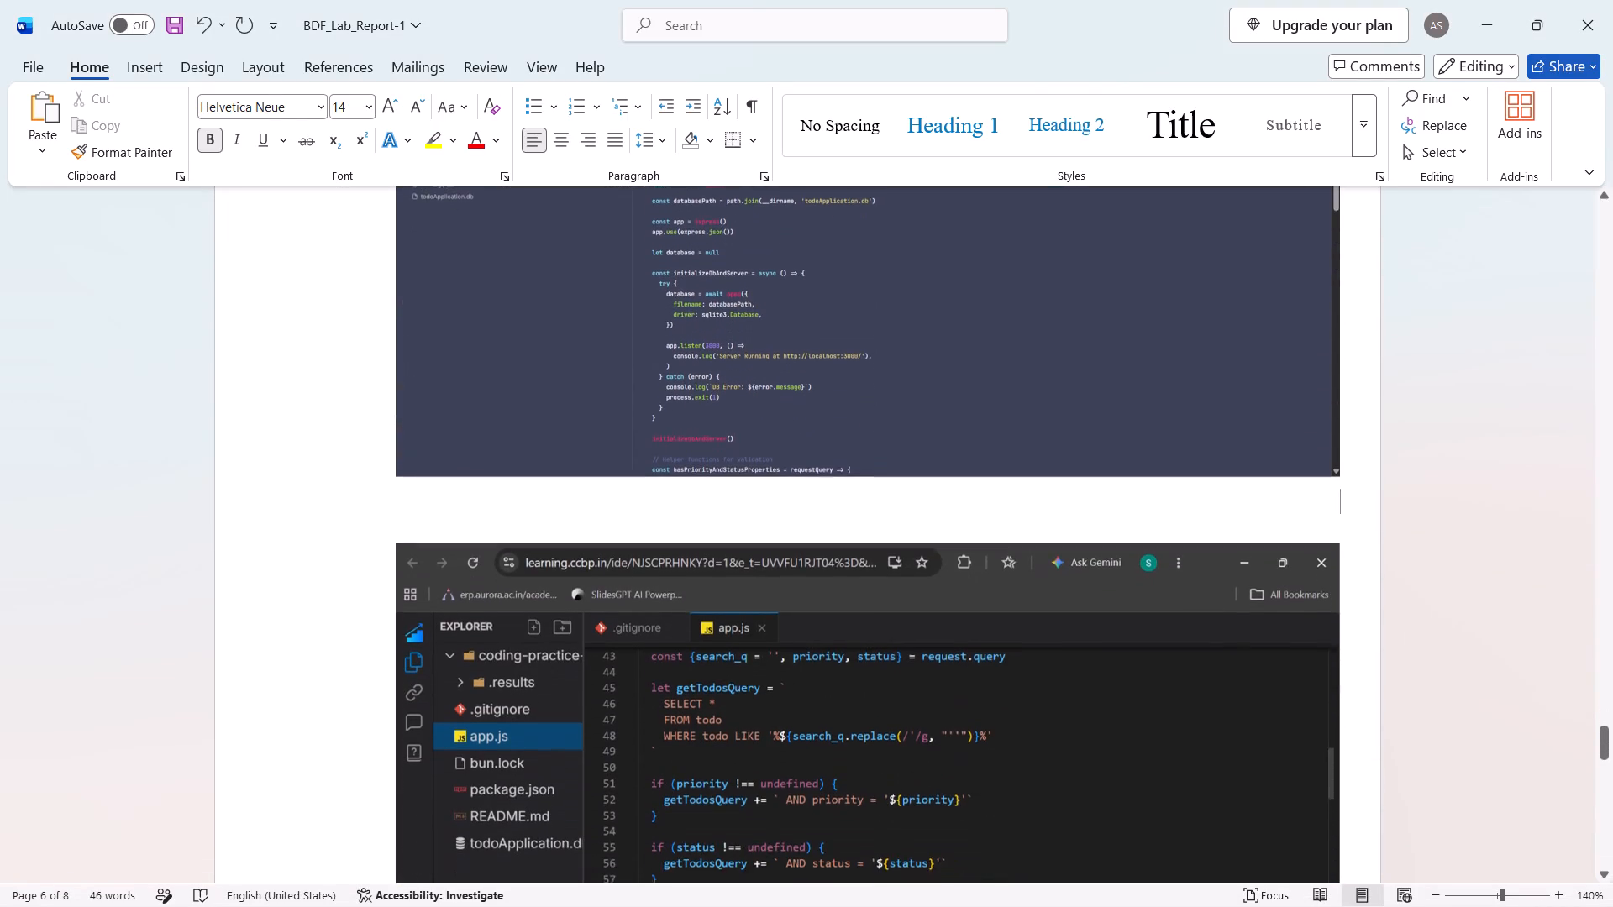
{"action": "left_click", "coordinate": [1012, 787]}
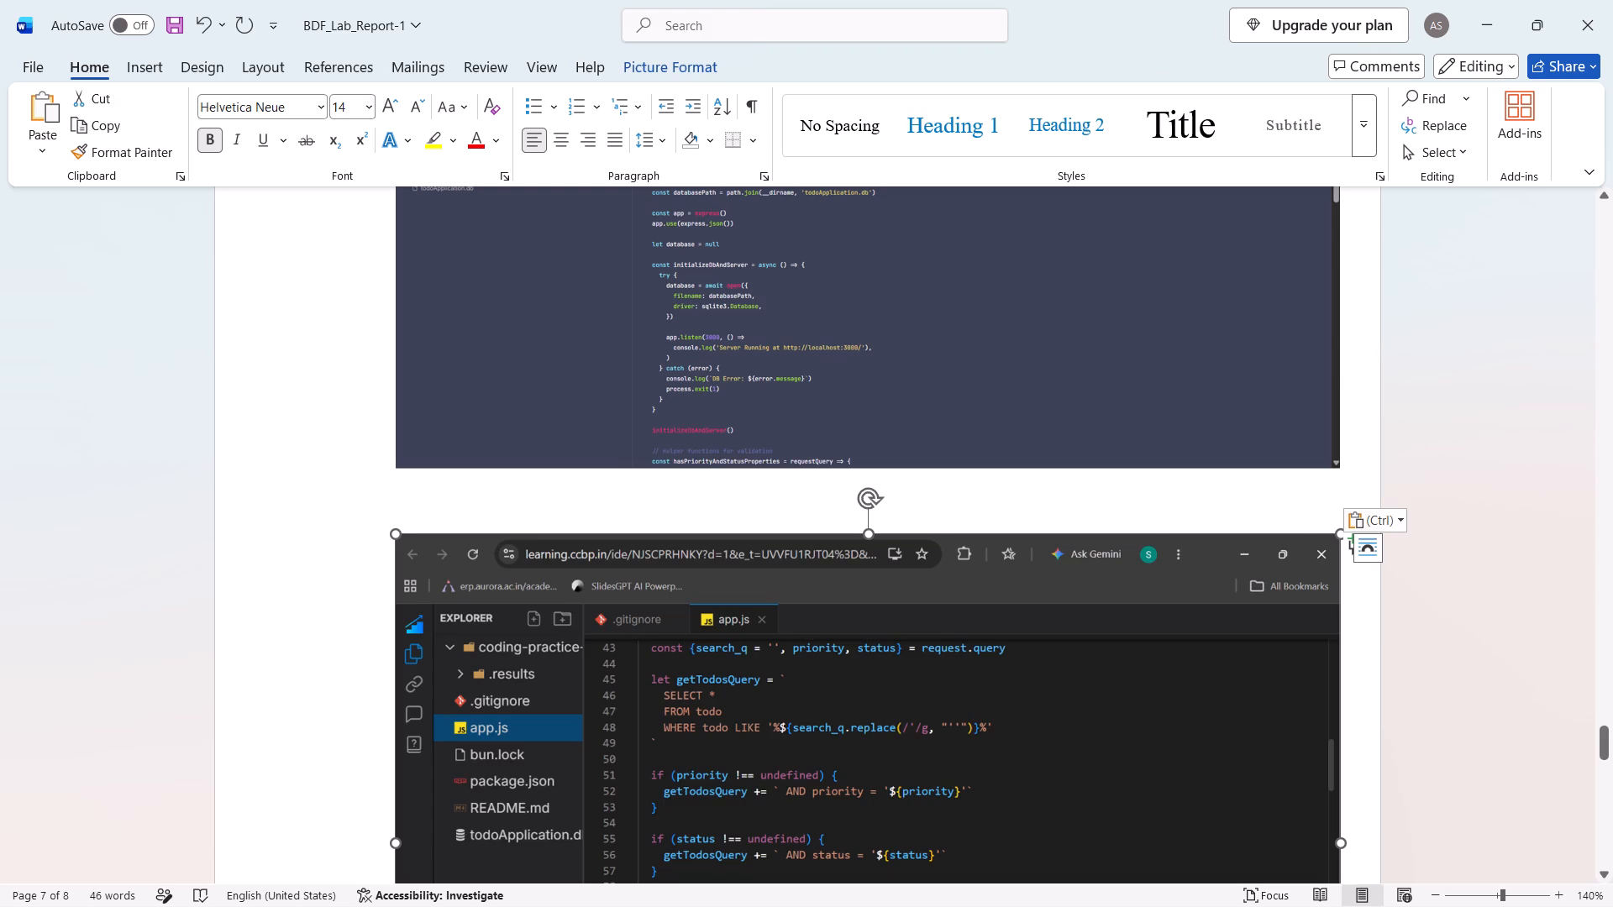
{"action": "key", "text": "BackSpace"}
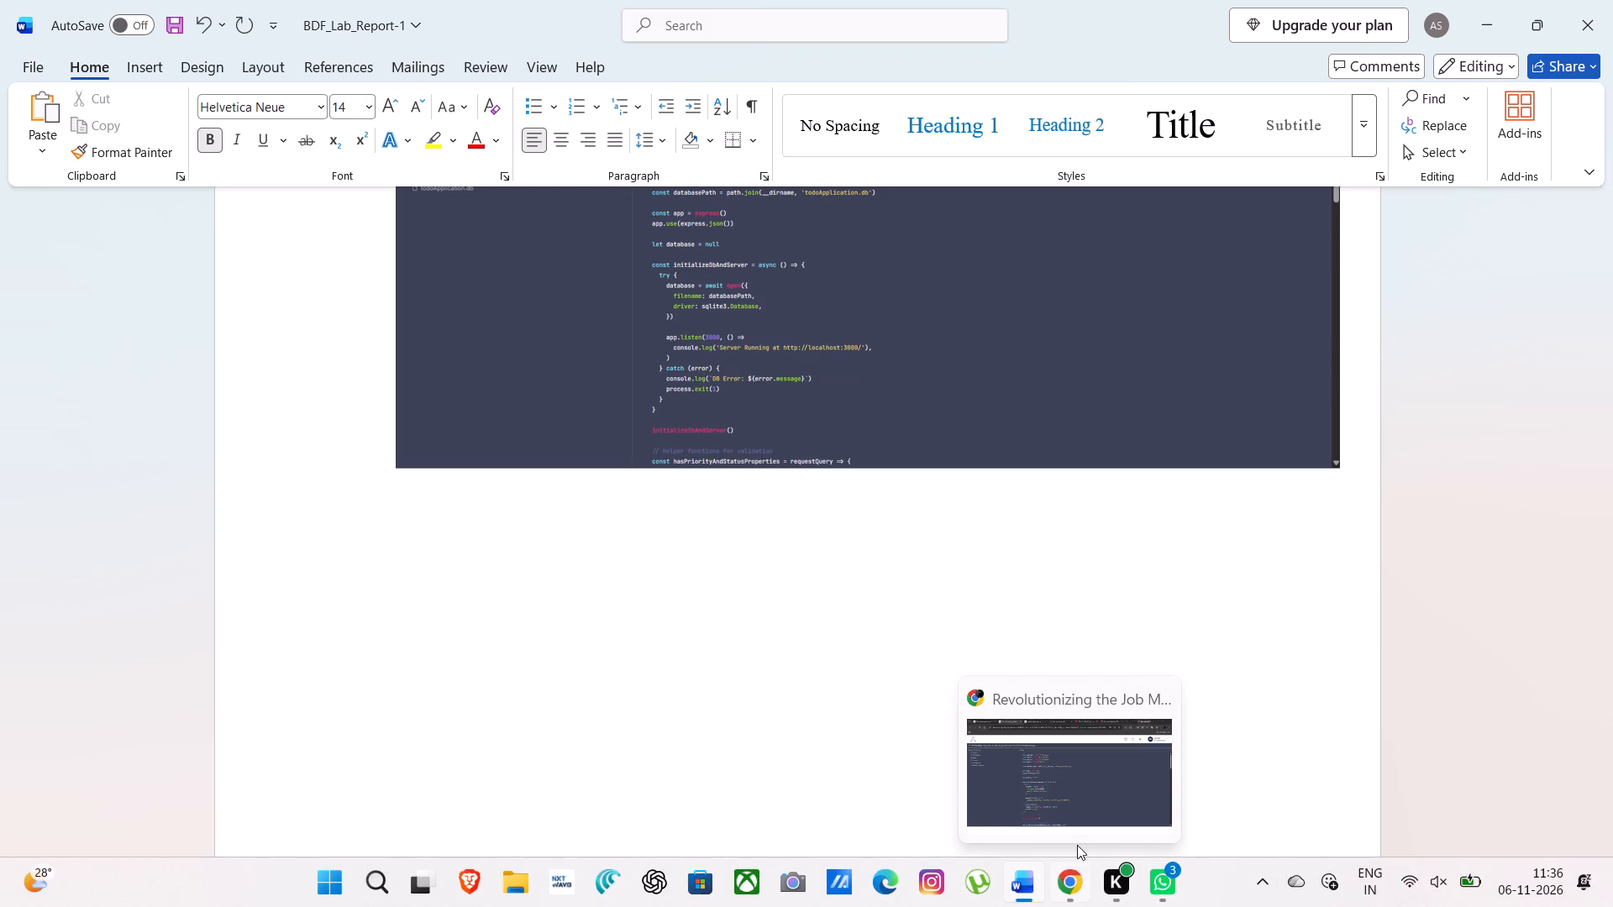
Back in Chrome, copy the Todo Application submit command and run ccbp submit NJSCPRHNKY in the IDE terminal.
{"action": "left_click", "coordinate": [1078, 768]}
{"action": "left_click", "coordinate": [528, 0]}
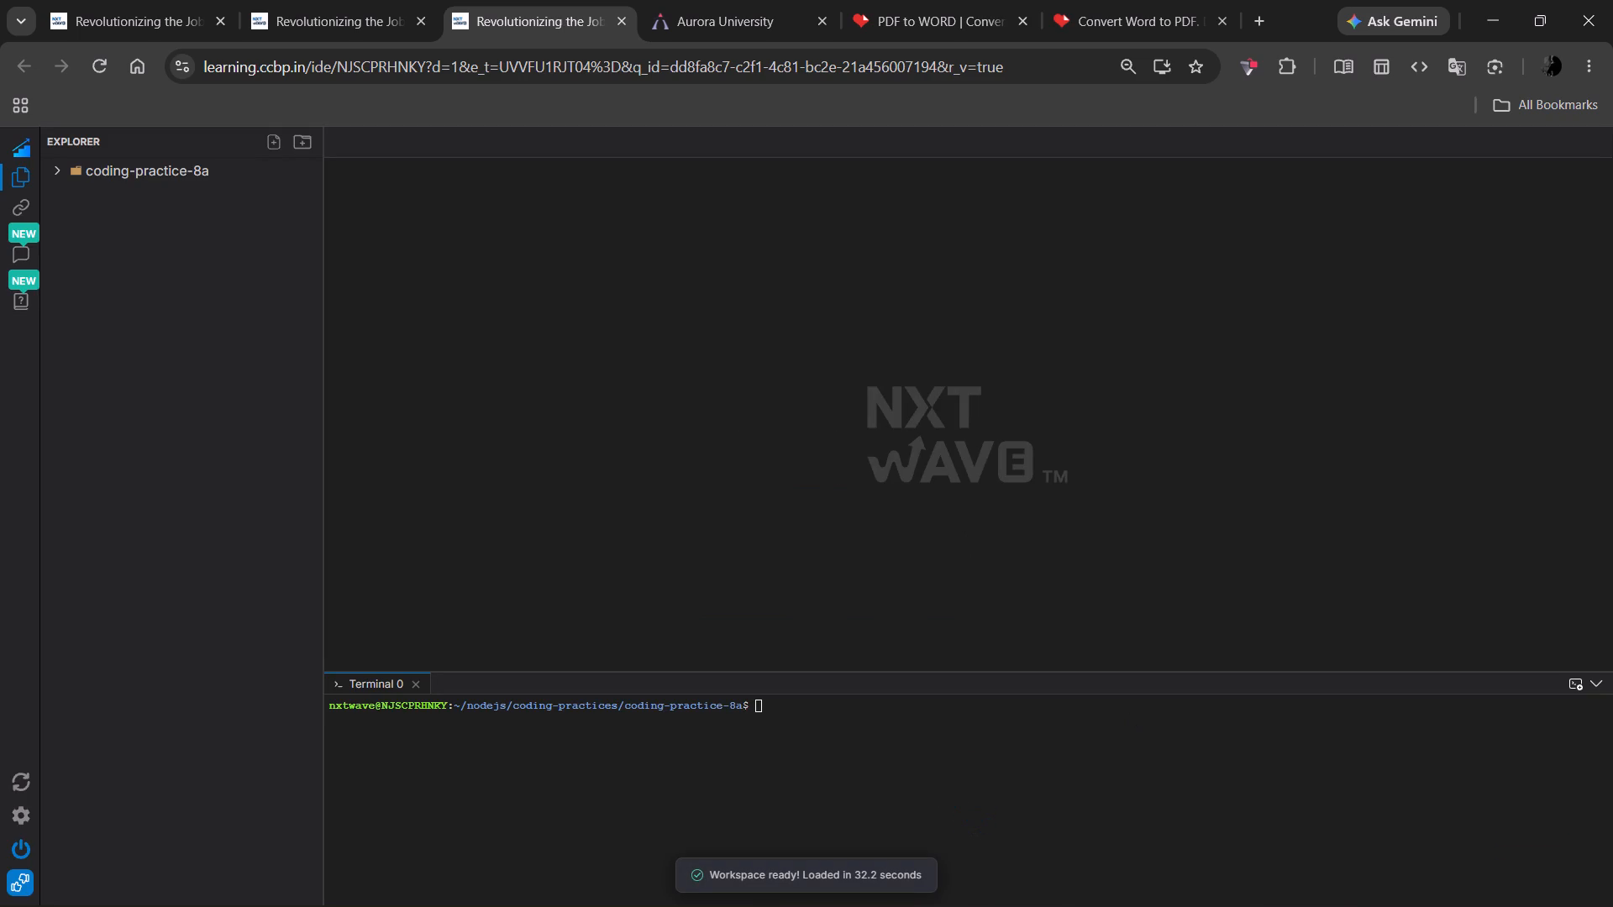
{"action": "left_click", "coordinate": [134, 0]}
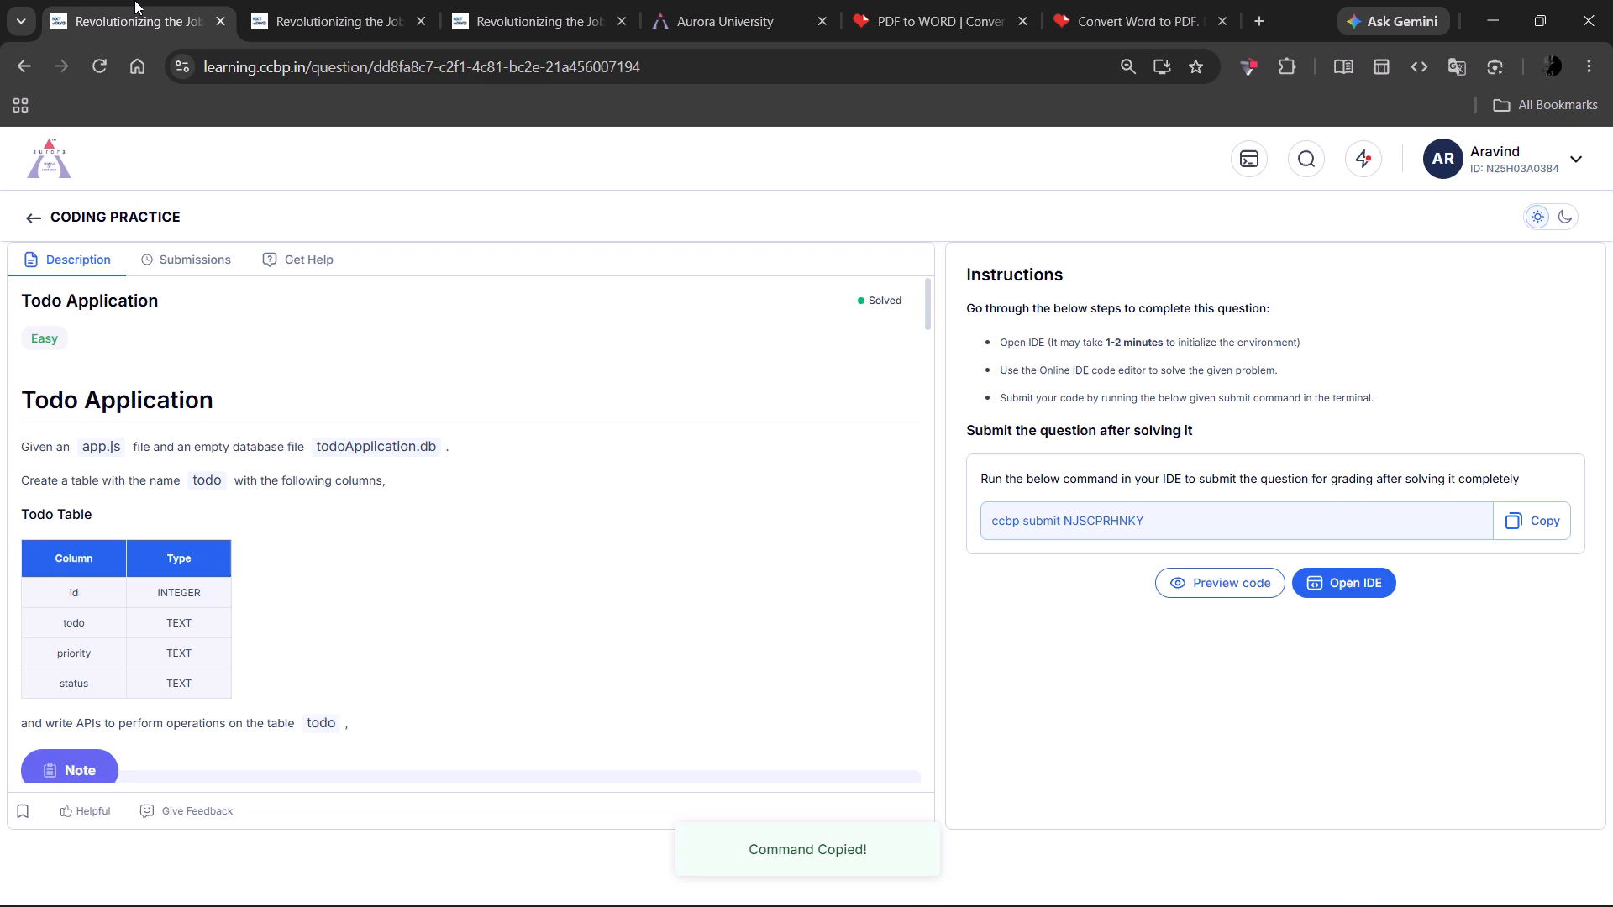
{"action": "left_click", "coordinate": [1500, 519]}
{"action": "left_click", "coordinate": [561, 0]}
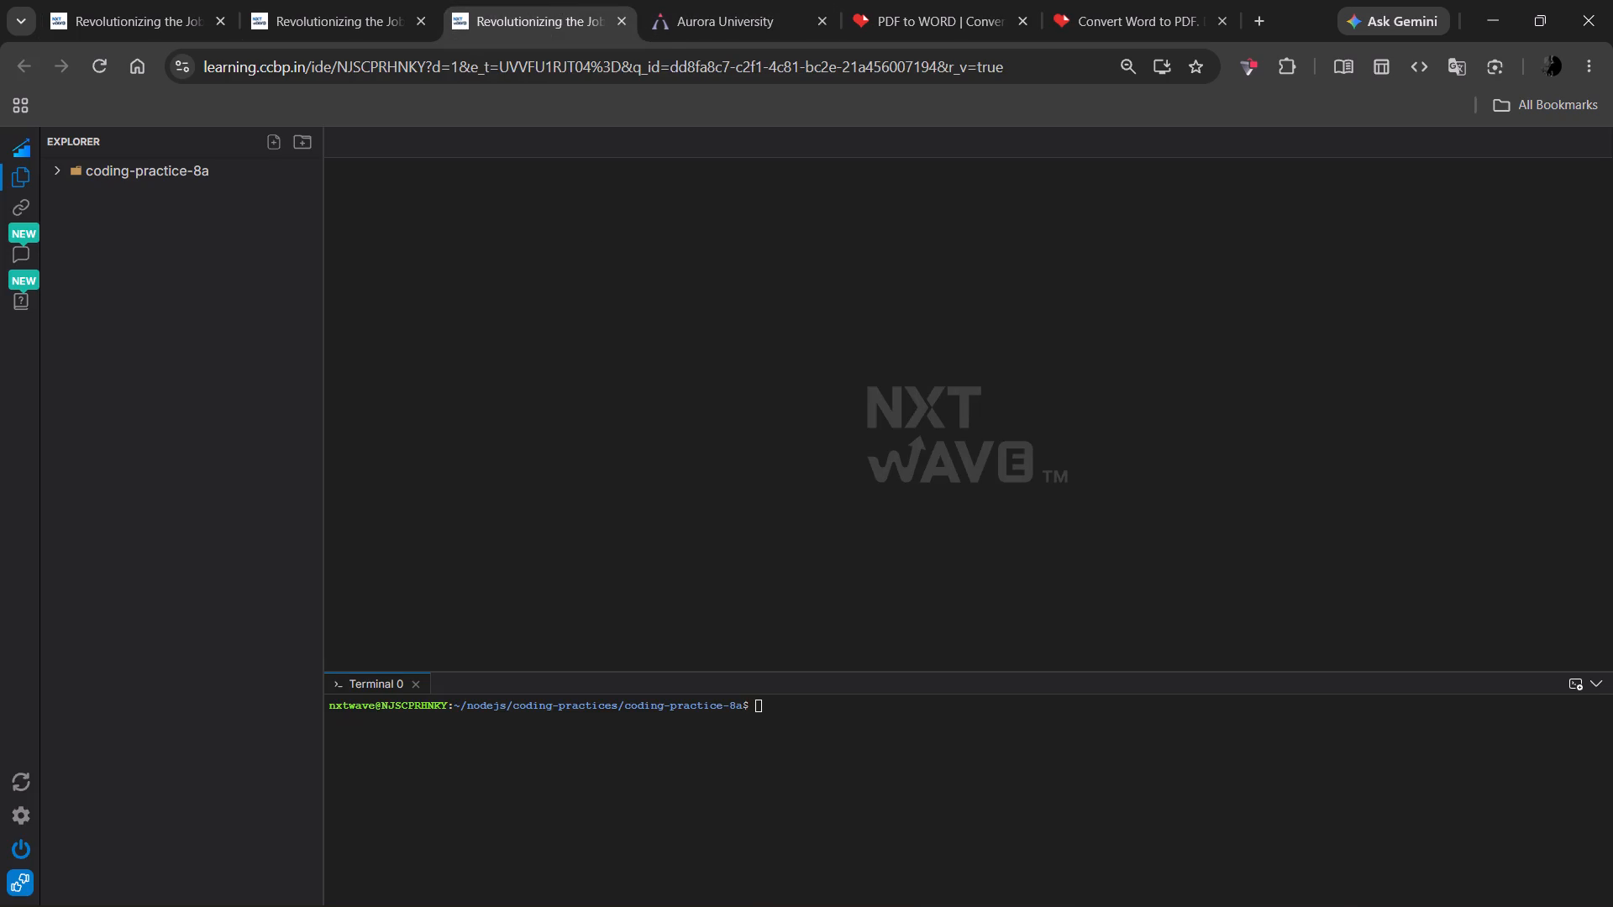
{"action": "left_click", "coordinate": [871, 727]}
{"action": "key", "text": "ctrl+shift+v"}
{"action": "key", "text": "Return"}
Open app.js from the coding-practice-8a folder and show the API 1 Get Todos code in the editor.
{"action": "left_click", "coordinate": [154, 168]}
{"action": "left_click", "coordinate": [154, 223]}
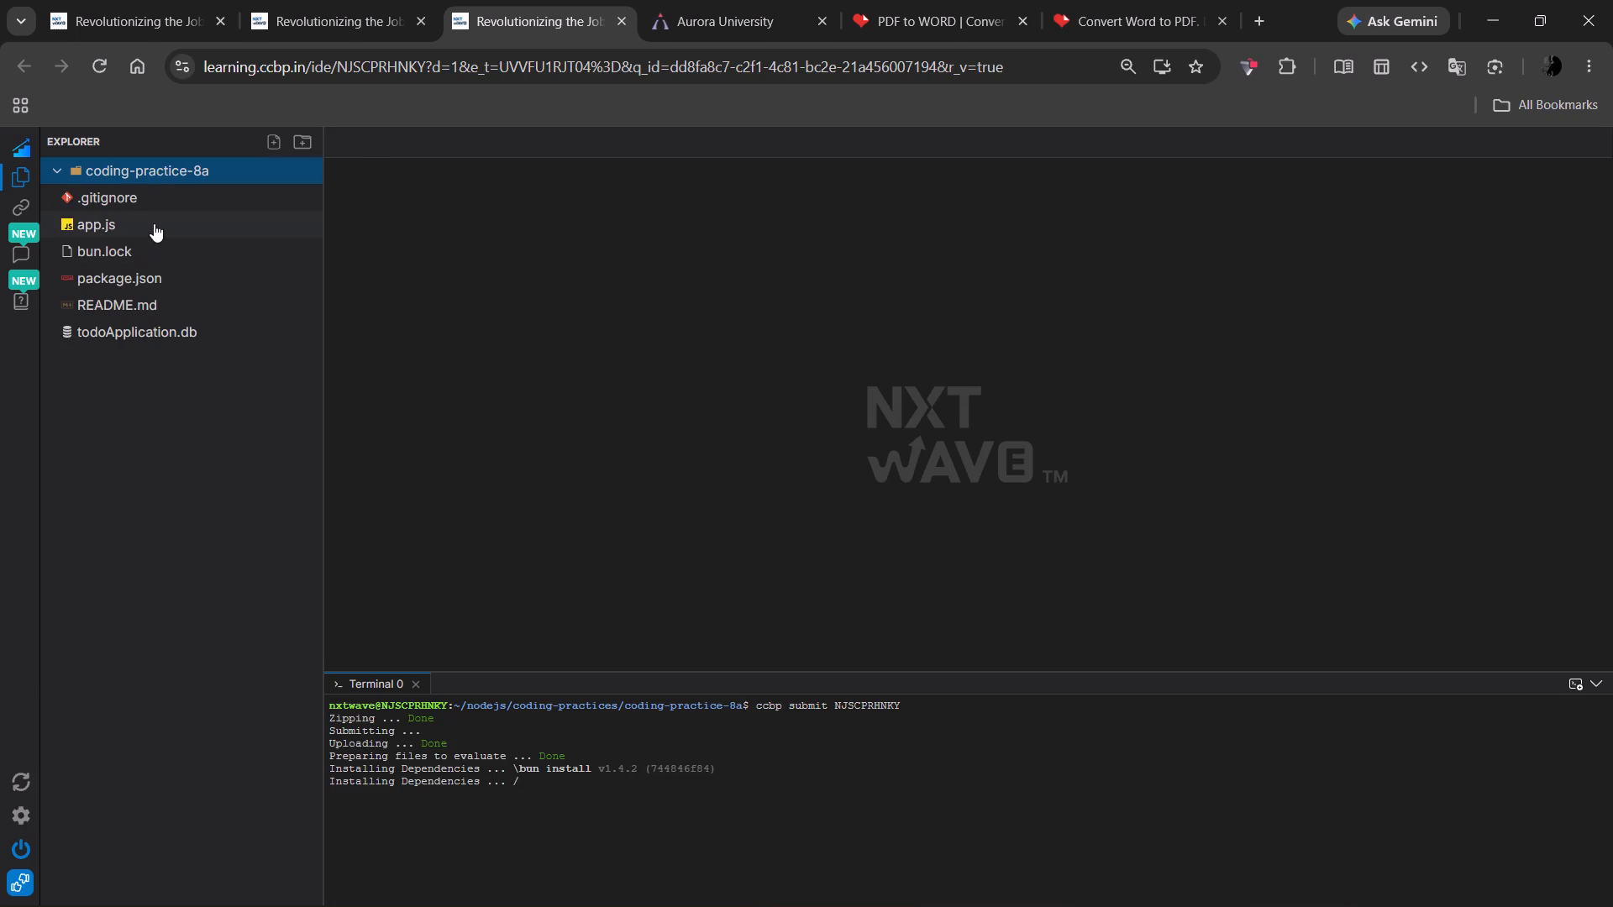
{"action": "scroll", "coordinate": [723, 533], "scroll_direction": "down", "scroll_amount": 6}
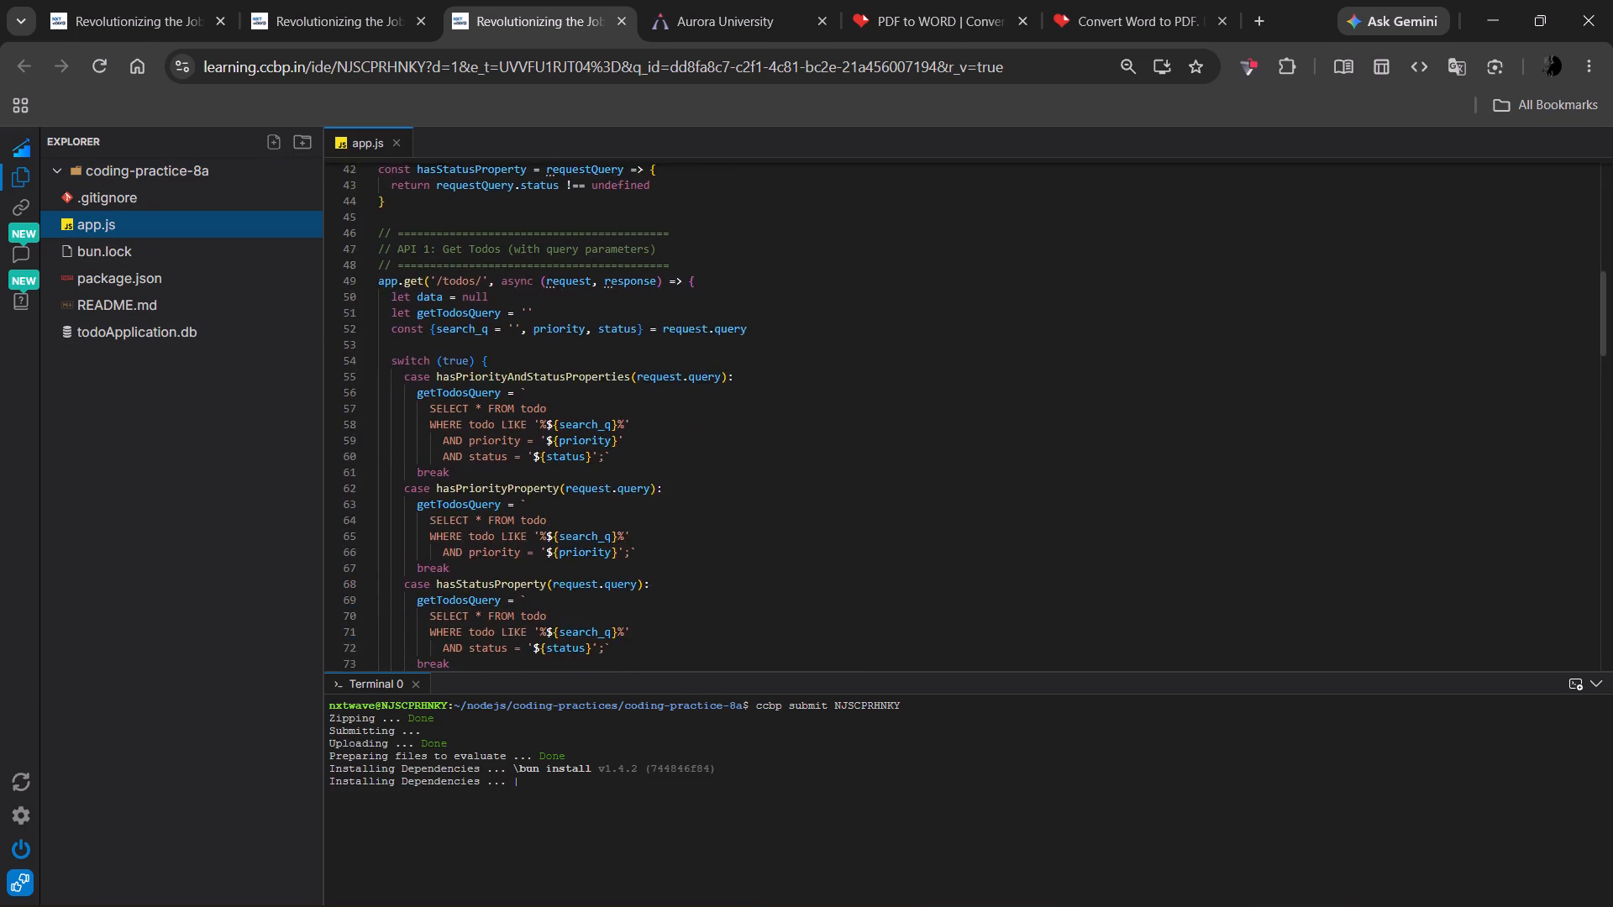
{"action": "scroll", "coordinate": [723, 533], "scroll_direction": "down", "scroll_amount": 3}
{"action": "scroll", "coordinate": [723, 533], "scroll_direction": "up", "scroll_amount": 10}
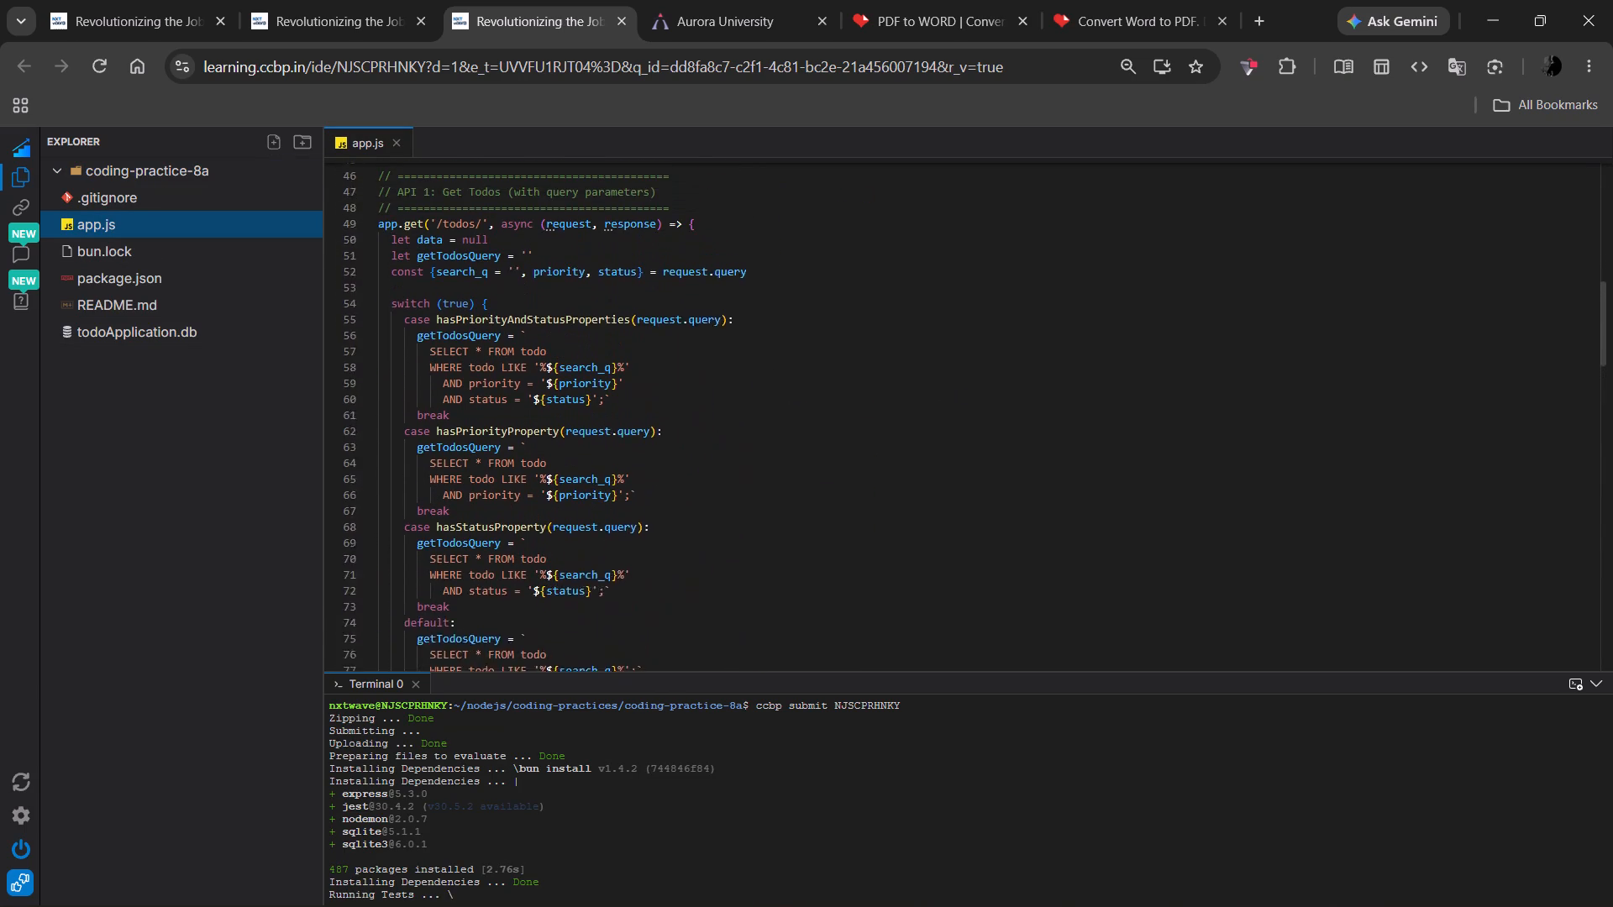
Capture the IDE with the app.js code and submission terminal, and paste it below the code preview in Word.
{"action": "key", "text": "Print"}
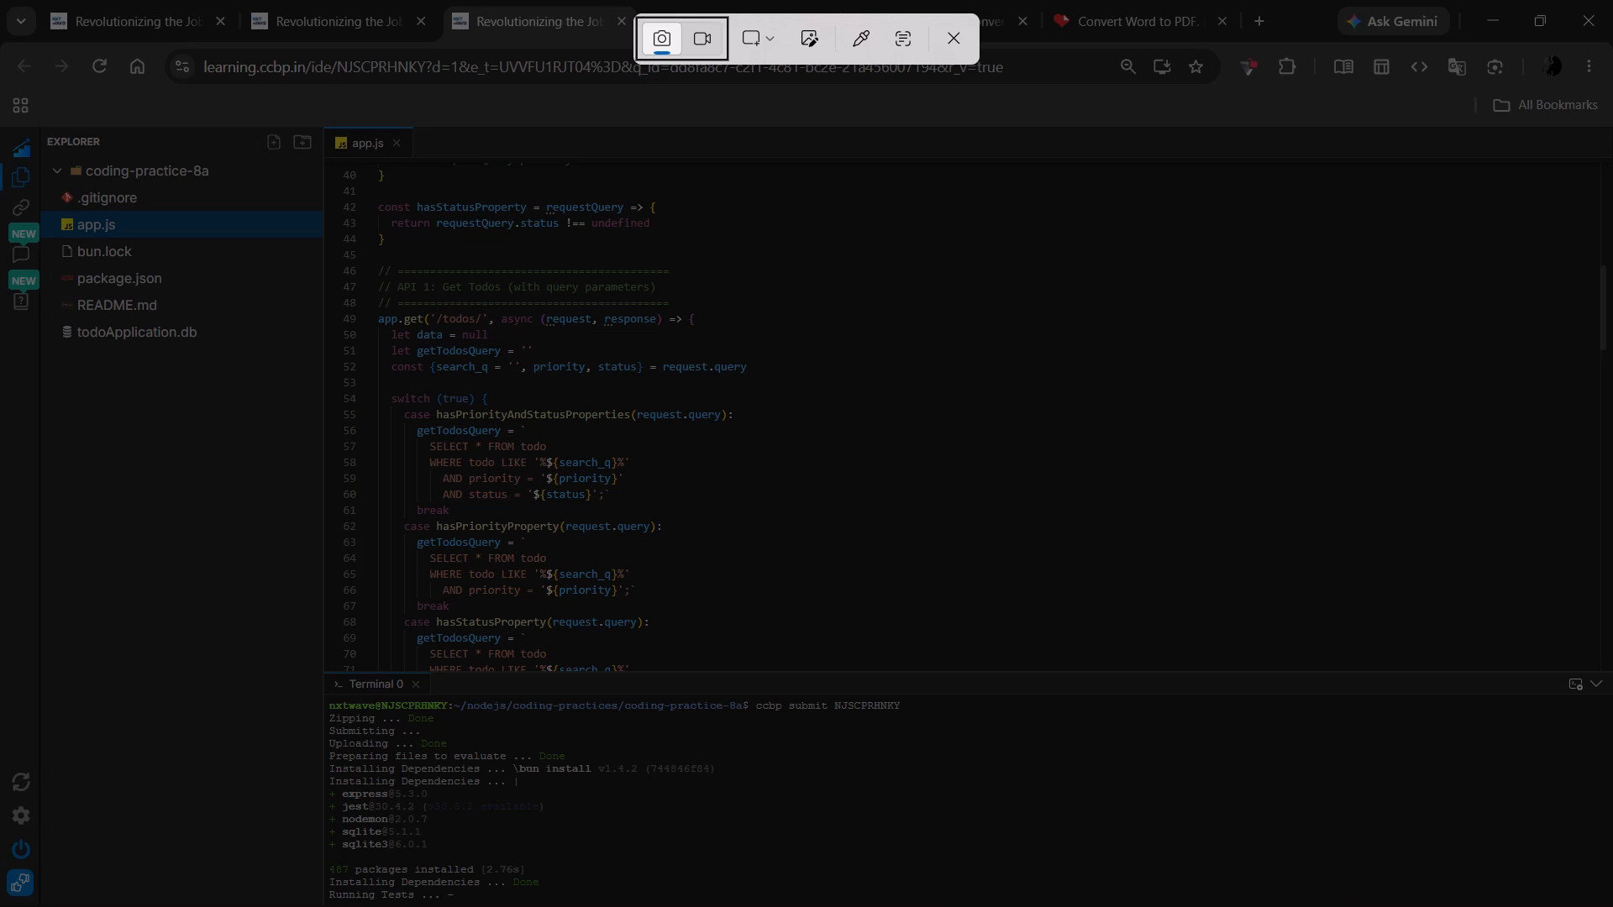
{"action": "left_click_drag", "start_coordinate": [1612, 906], "coordinate": [0, 52]}
{"action": "scroll", "coordinate": [100, 87], "scroll_direction": "left", "scroll_amount": 1}
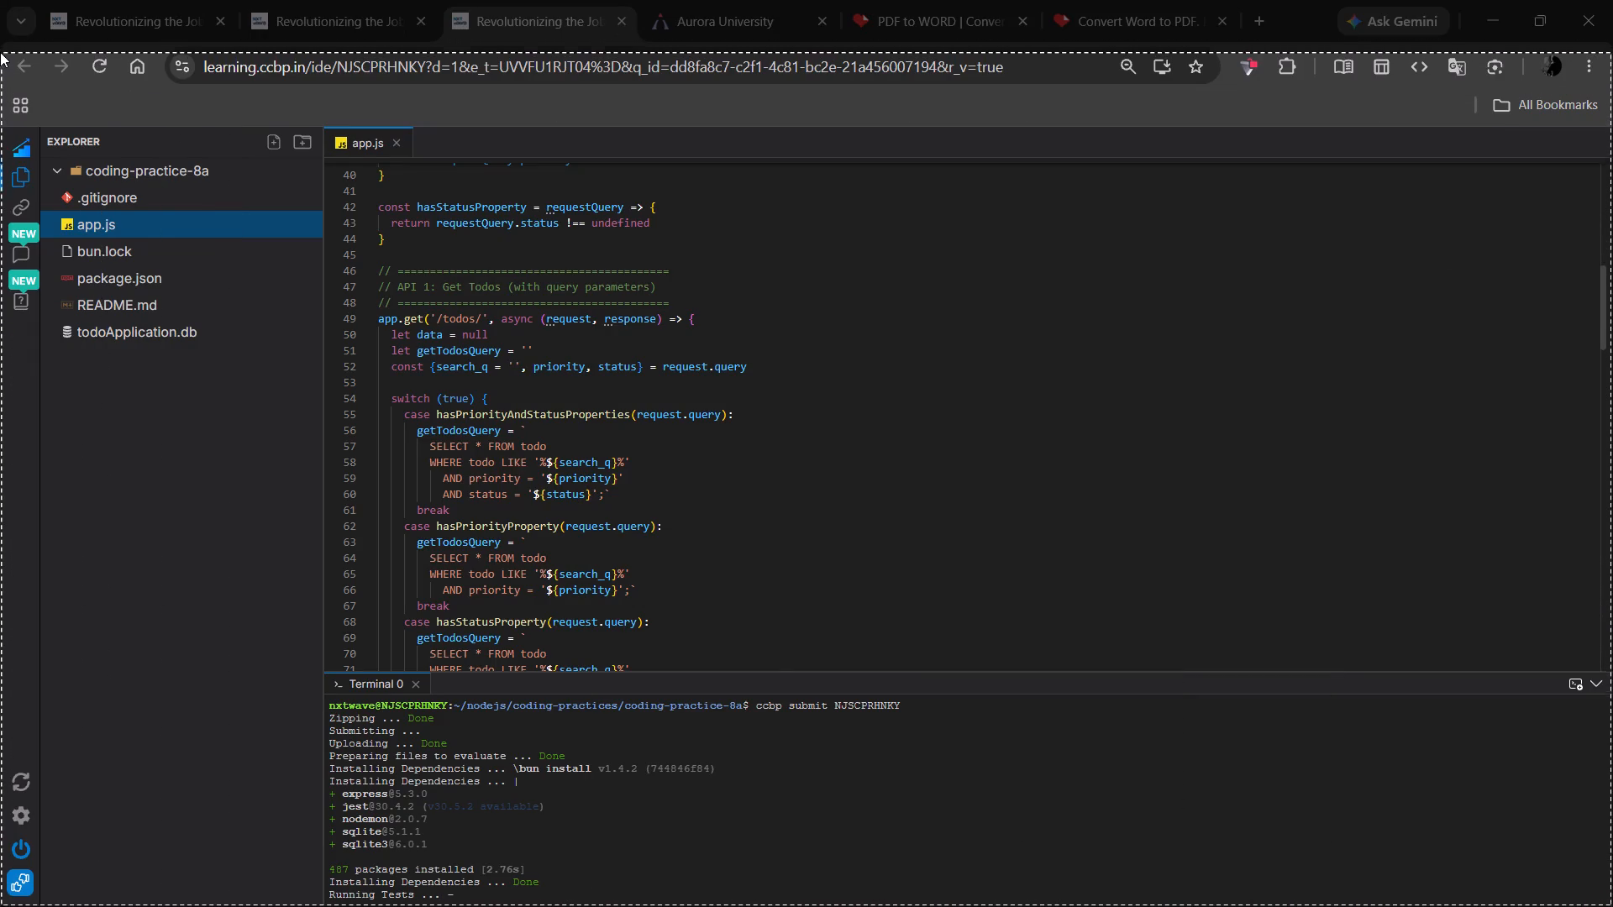
{"action": "left_click_drag", "start_coordinate": [0, 52], "coordinate": [1, 47]}
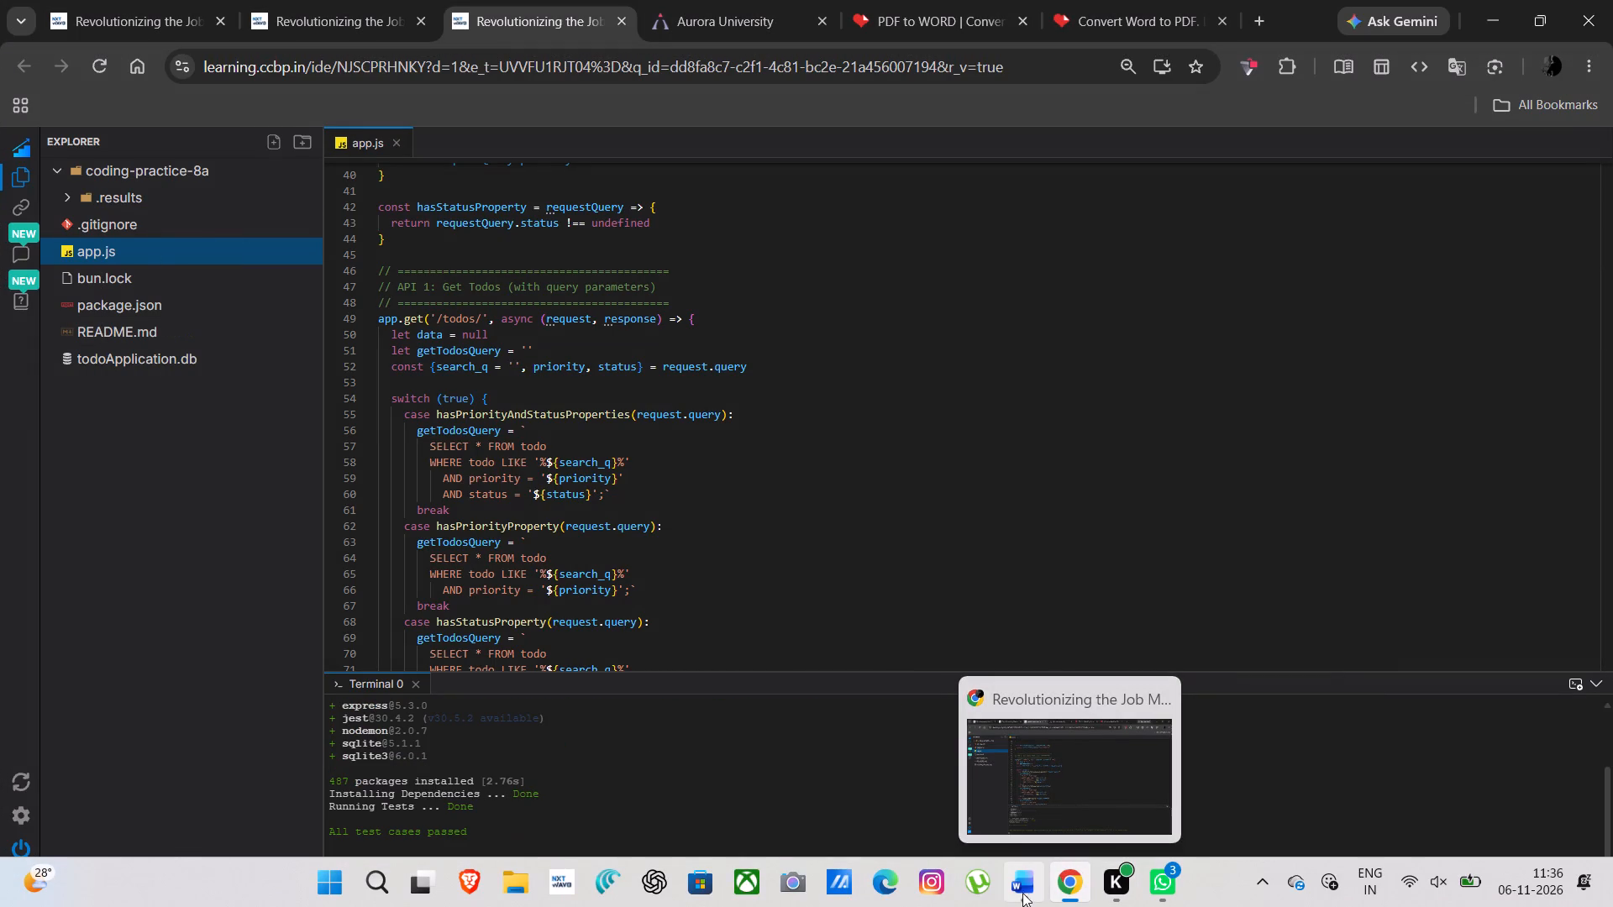
{"action": "left_click", "coordinate": [1022, 794]}
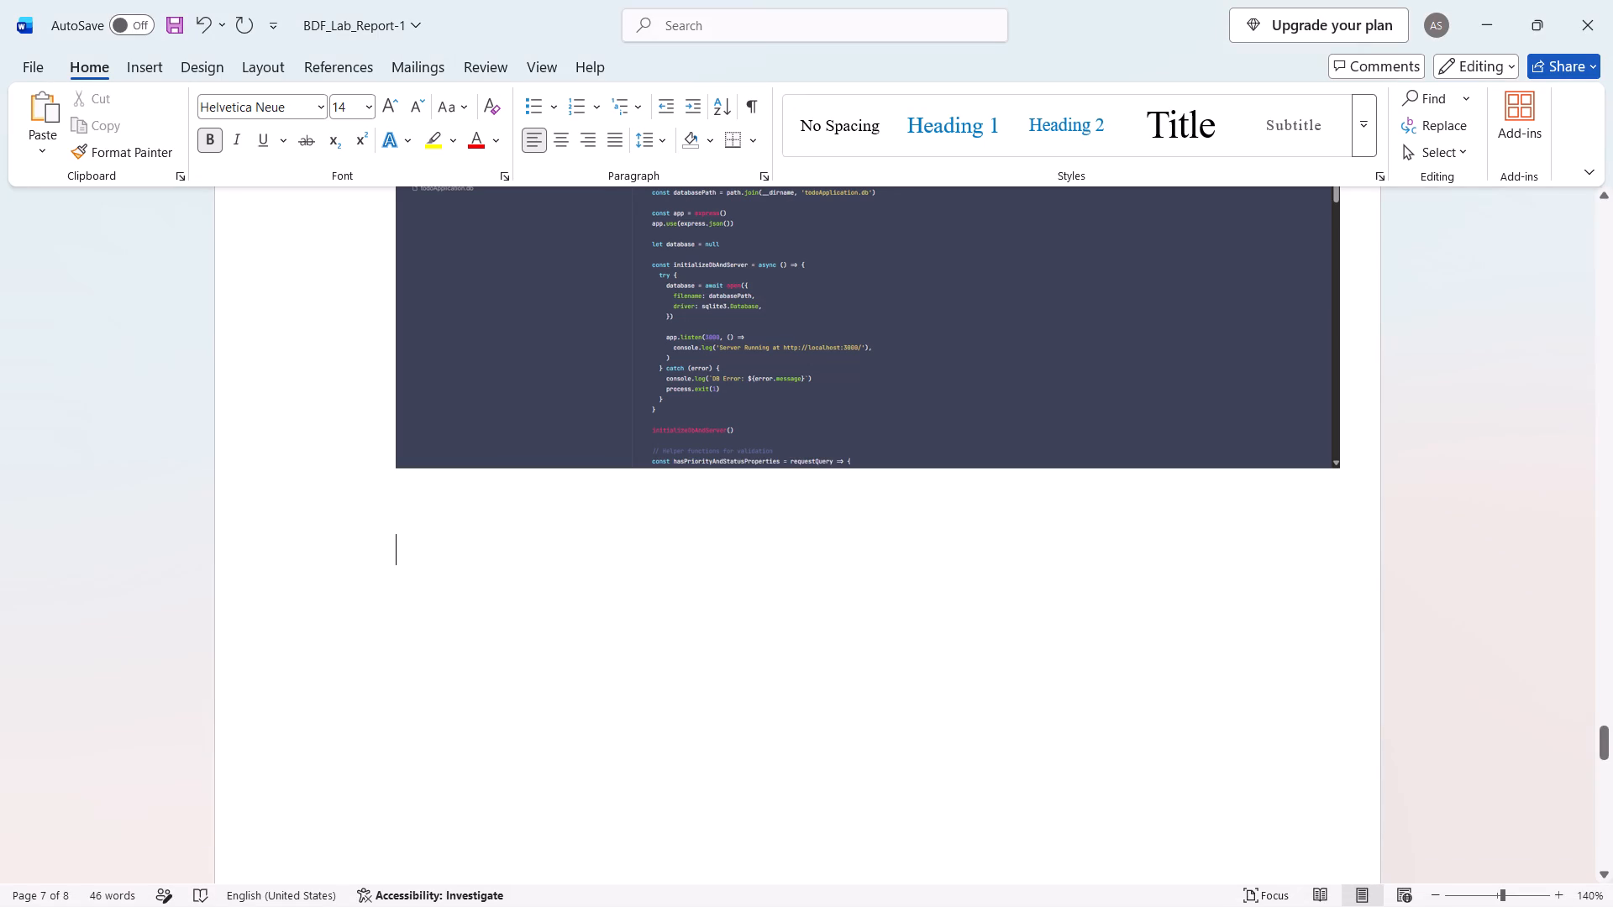
{"action": "key", "text": "ctrl+v"}
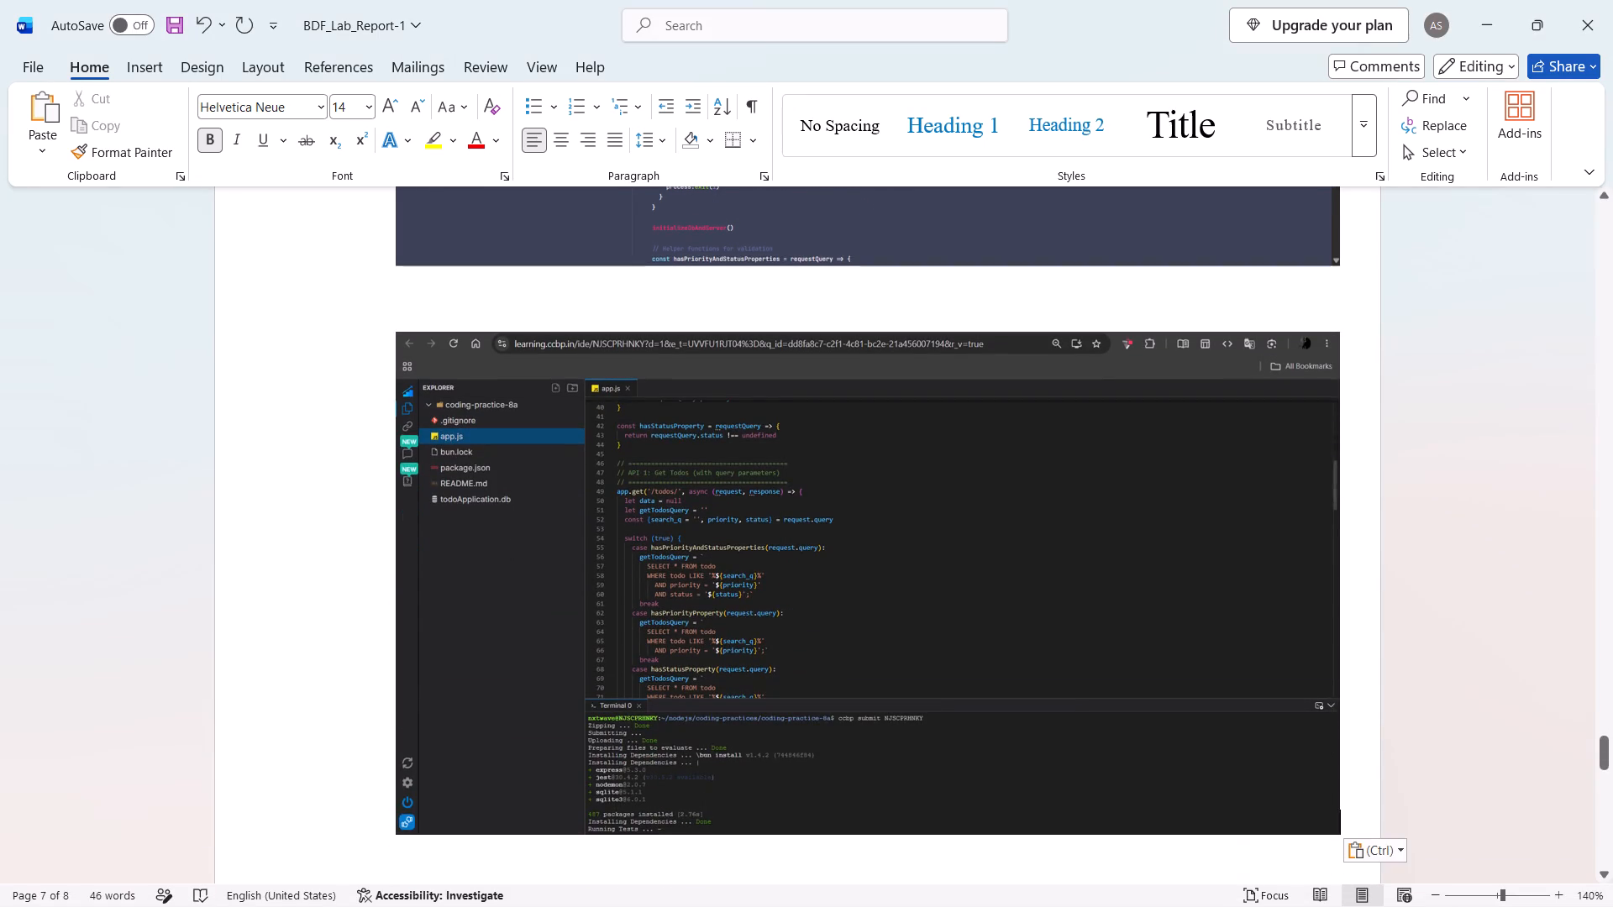
Delete the old Todo Application screenshot that follows the new IDE capture in the report.
{"action": "scroll", "coordinate": [1022, 794], "scroll_direction": "down", "scroll_amount": 4}
{"action": "left_click", "coordinate": [1022, 794]}
{"action": "key", "text": "BackSpace"}
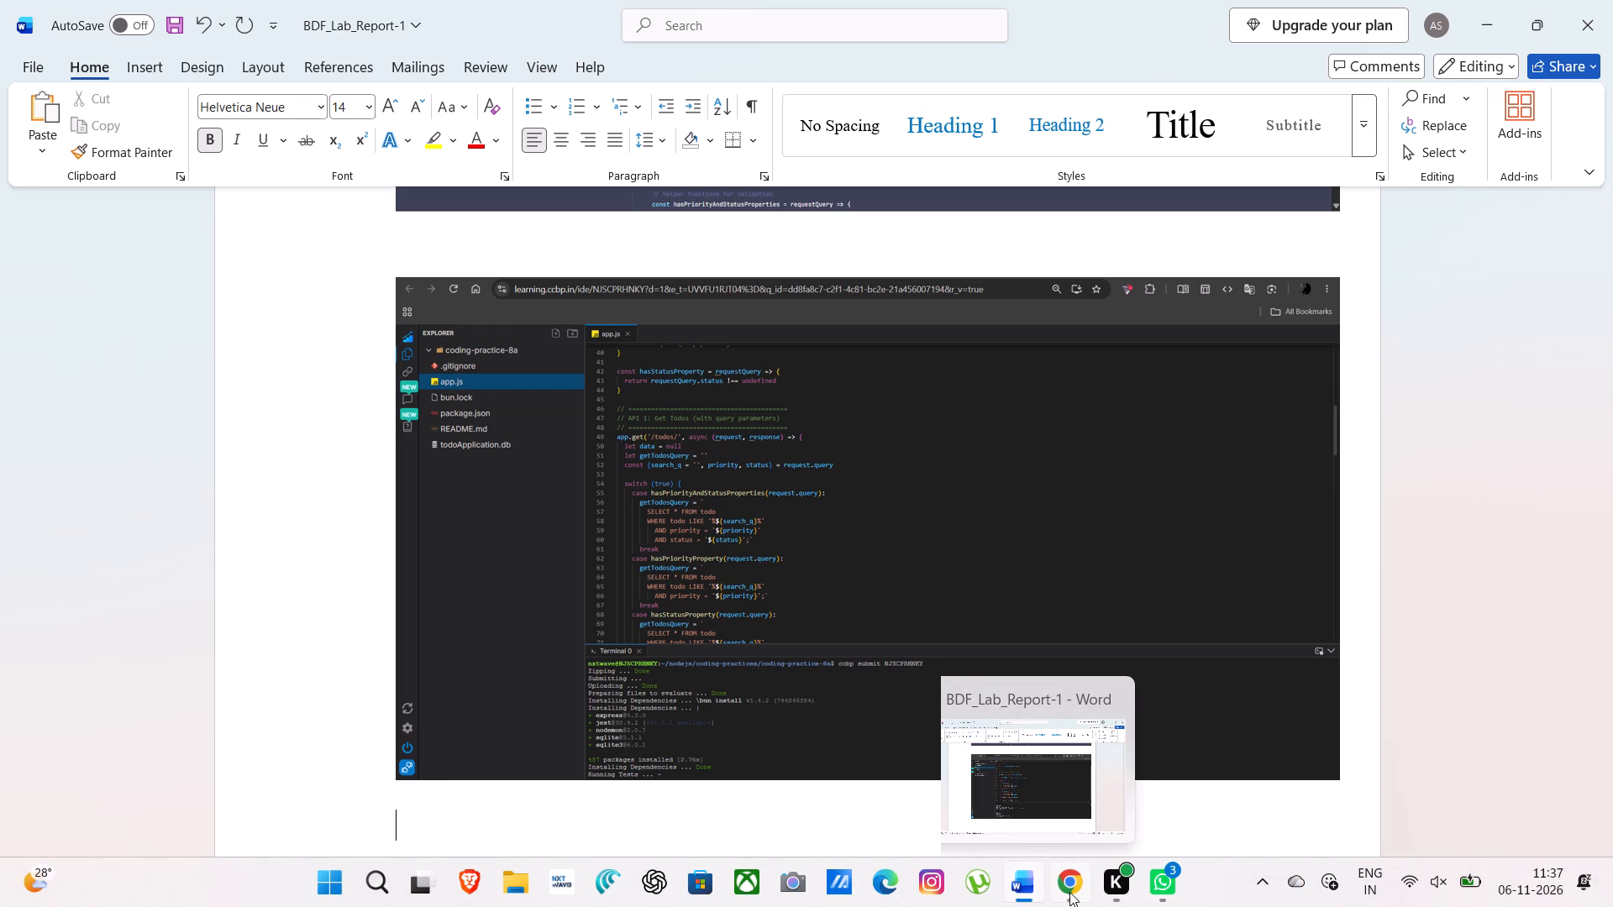
Switch to Chrome and open the submission URL given in the Todo Application IDE terminal.
{"action": "left_click", "coordinate": [1073, 840]}
{"action": "scroll", "coordinate": [1073, 840], "scroll_direction": "down", "scroll_amount": 3}
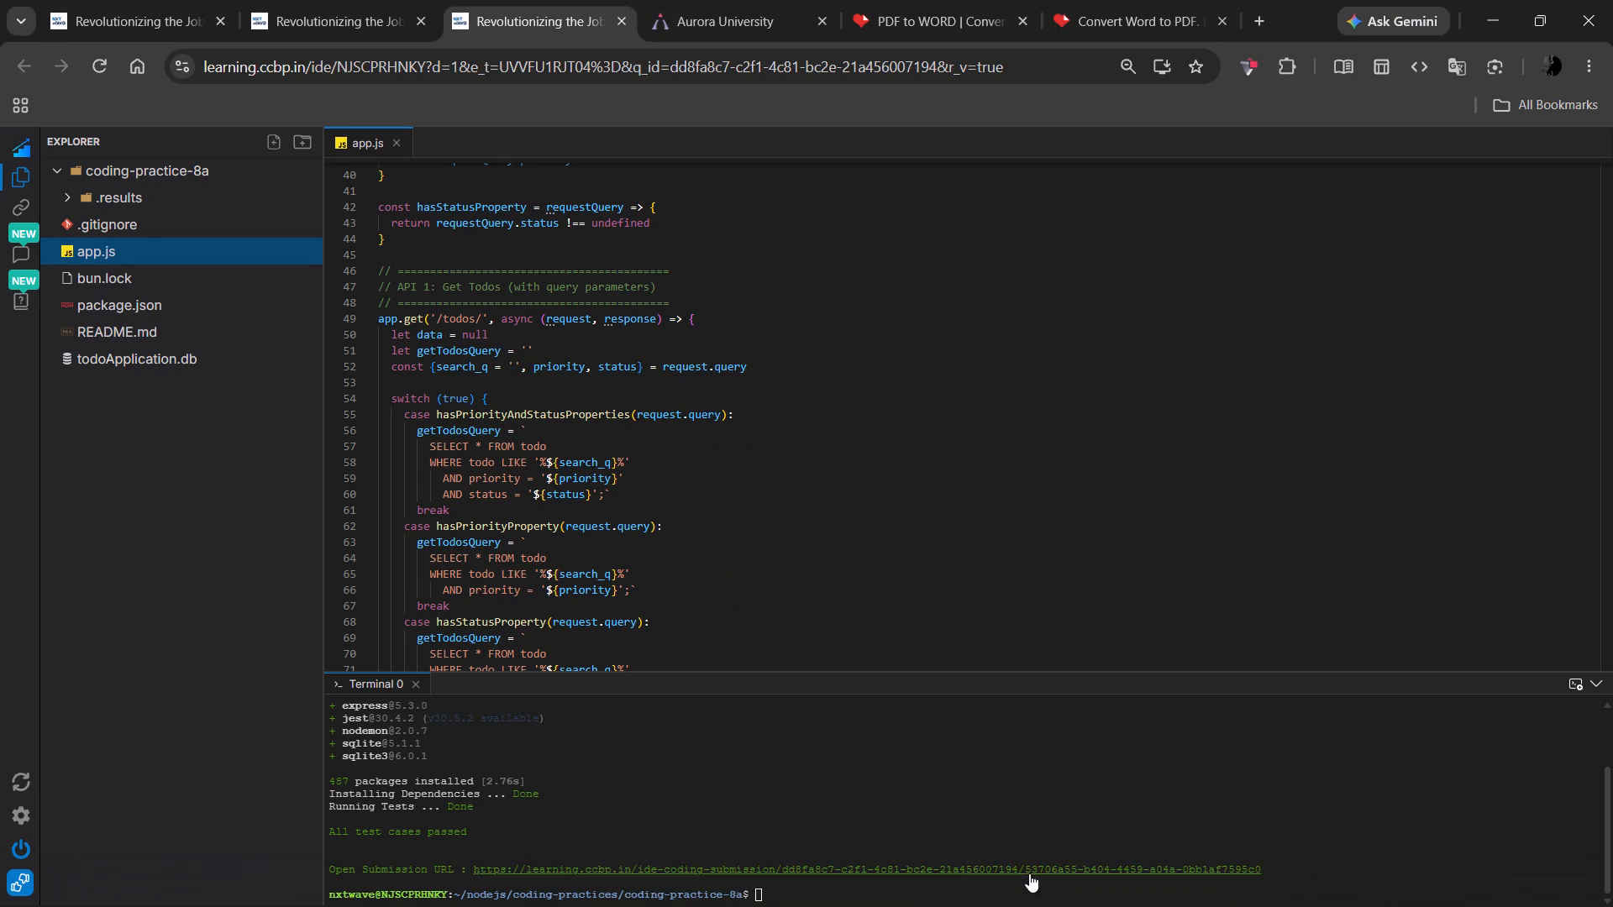
{"action": "left_click", "coordinate": [1022, 875]}
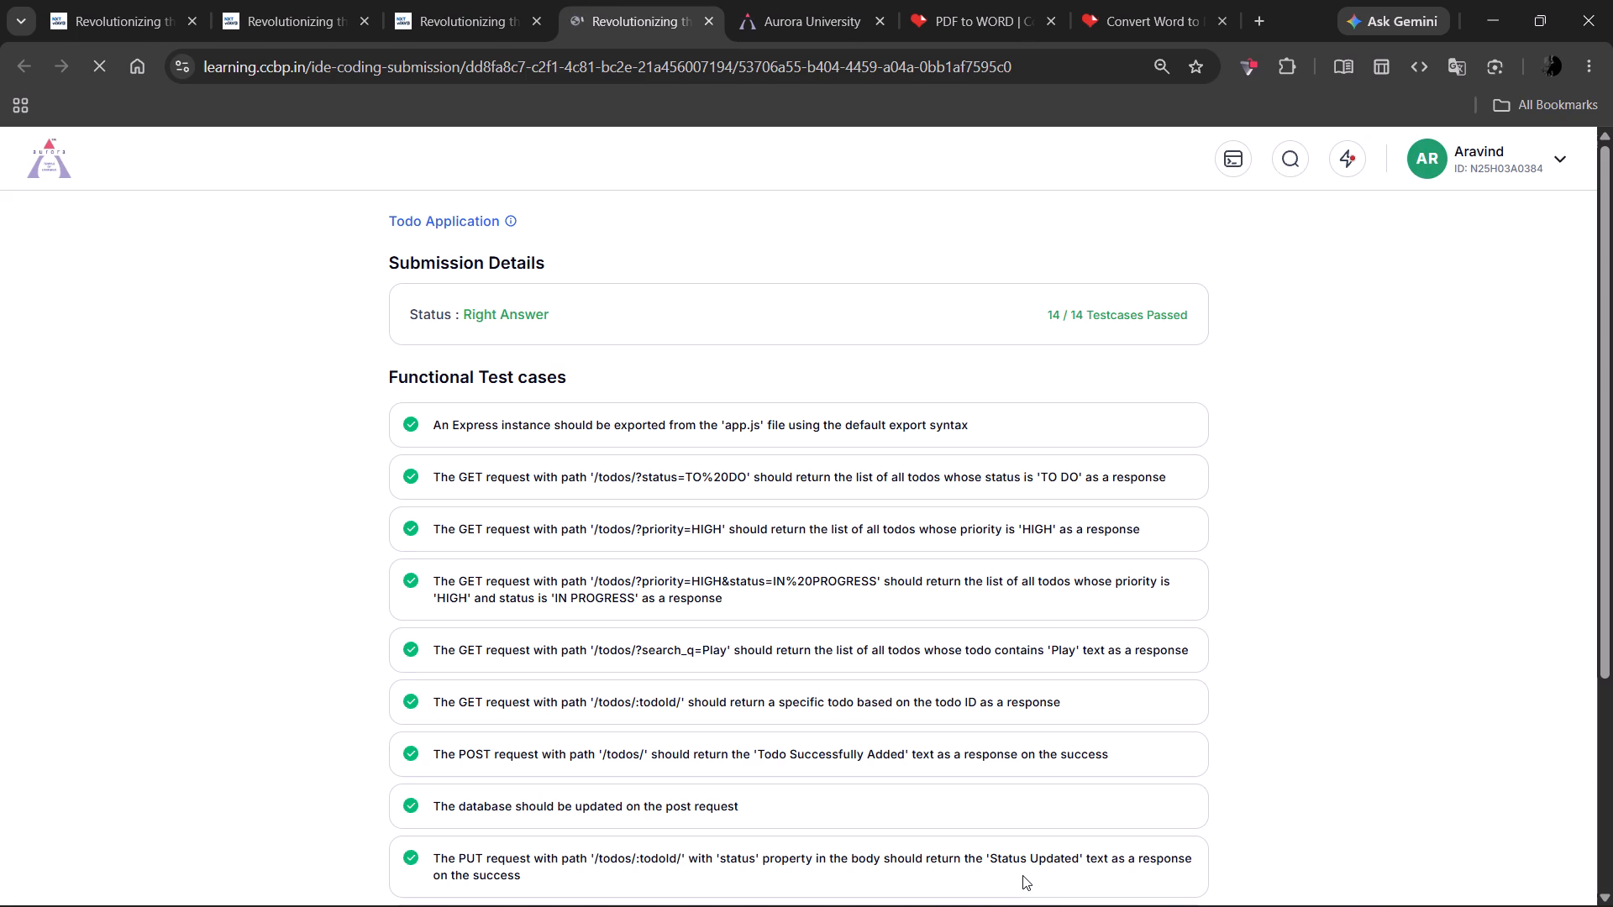
Capture the Todo Application Submission Details page and paste it below the IDE screenshot in Word.
{"action": "key", "text": "Print"}
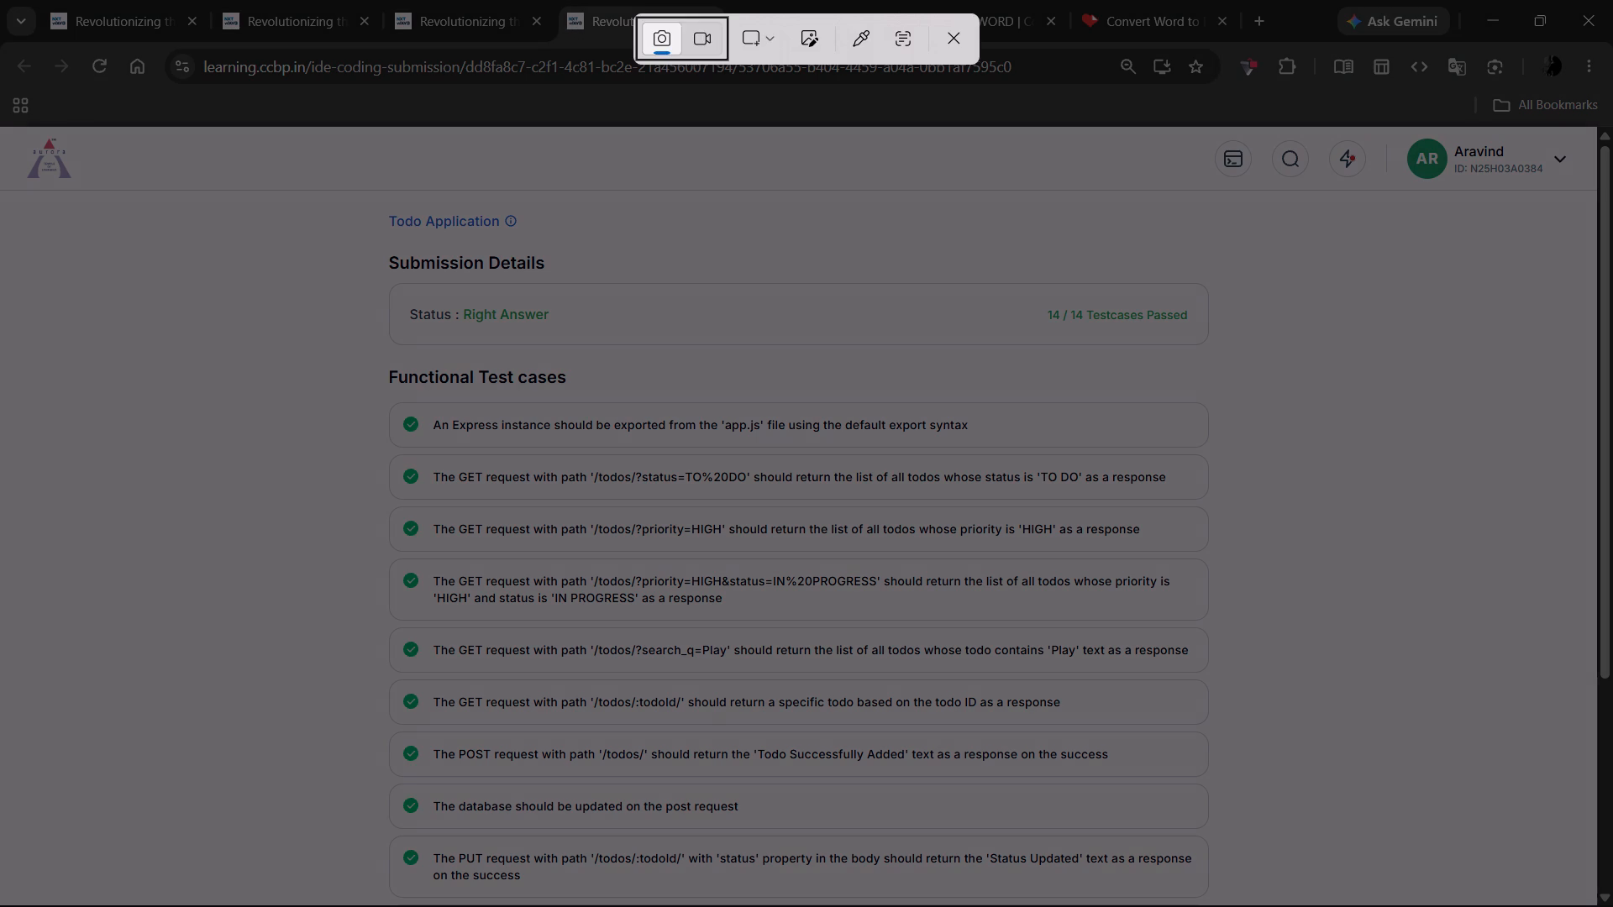
{"action": "left_click_drag", "start_coordinate": [1612, 906], "coordinate": [0, 34]}
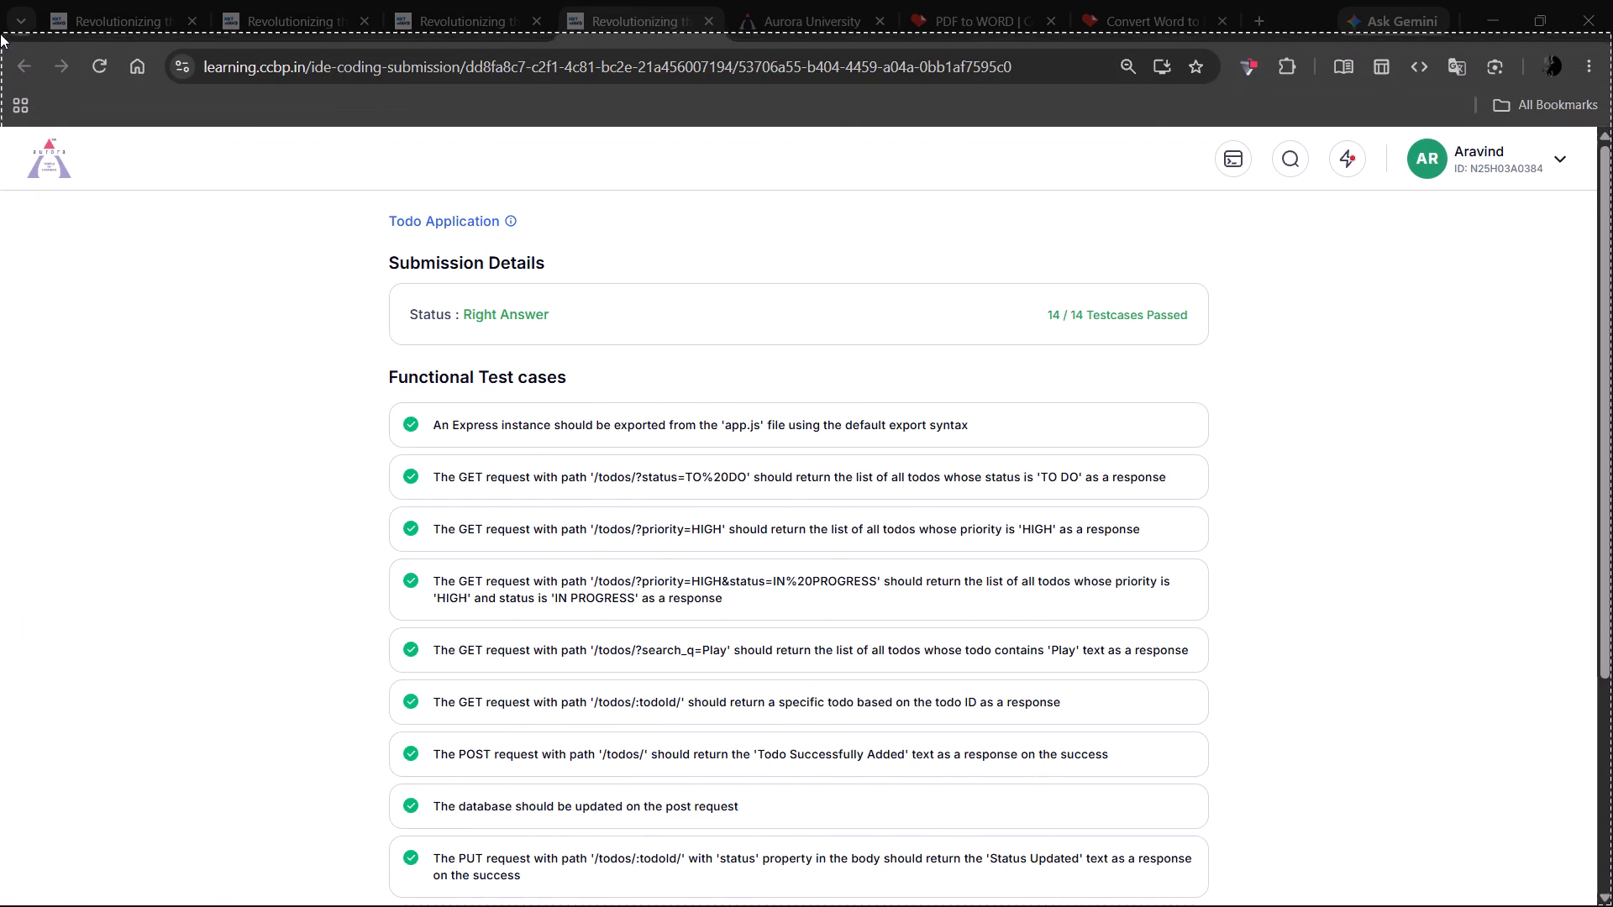
{"action": "left_click_drag", "start_coordinate": [0, 34], "coordinate": [2, 44]}
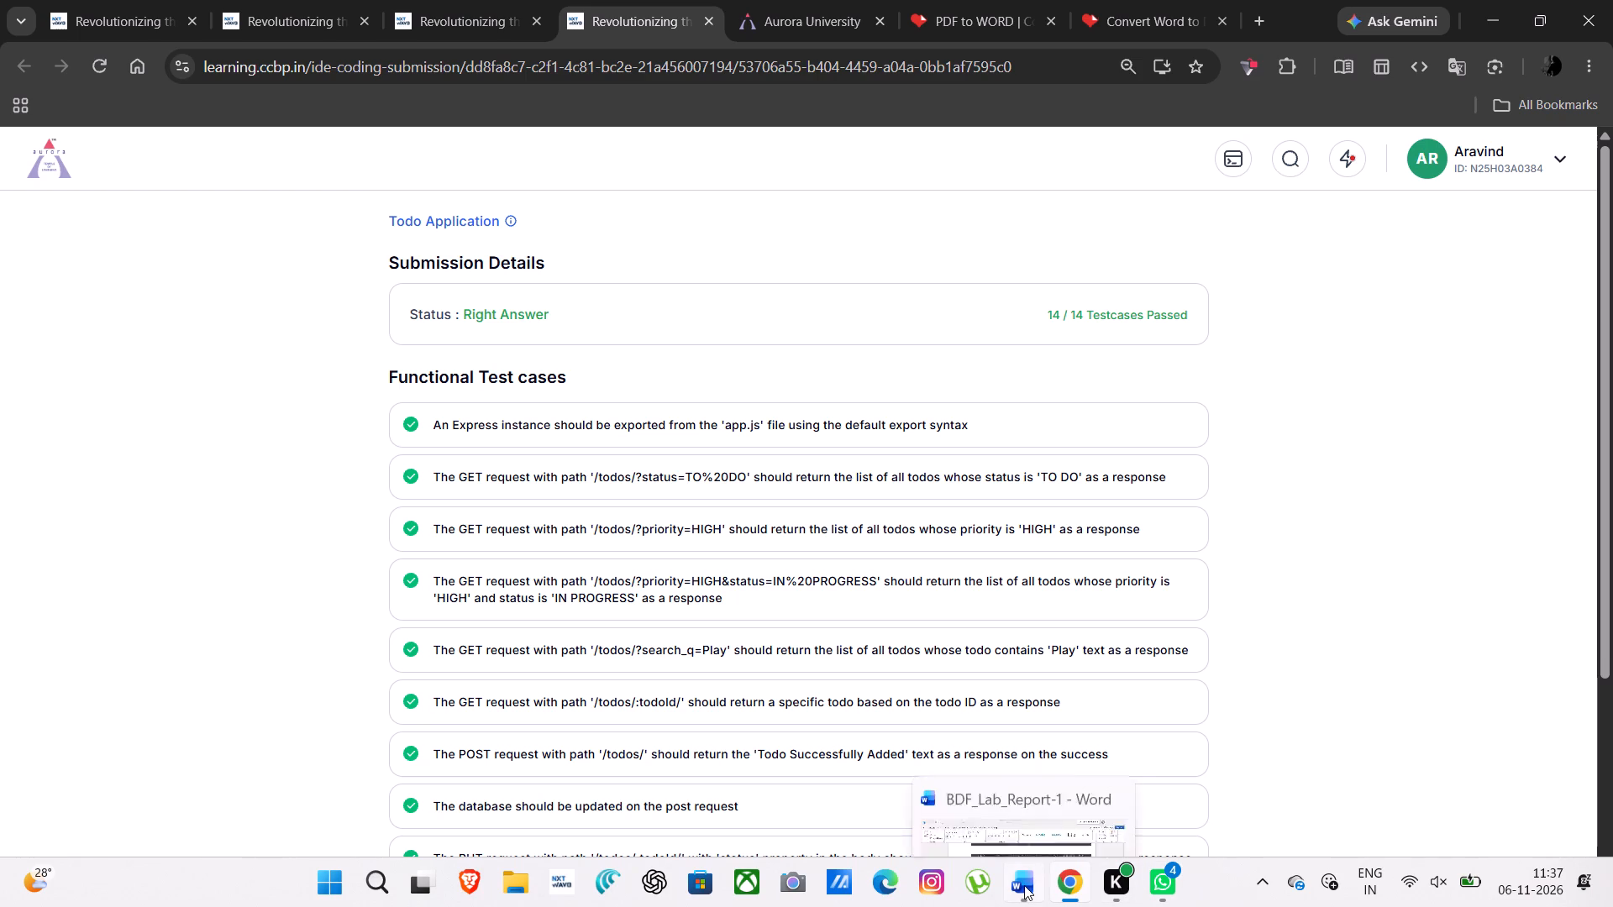
{"action": "left_click", "coordinate": [1031, 838]}
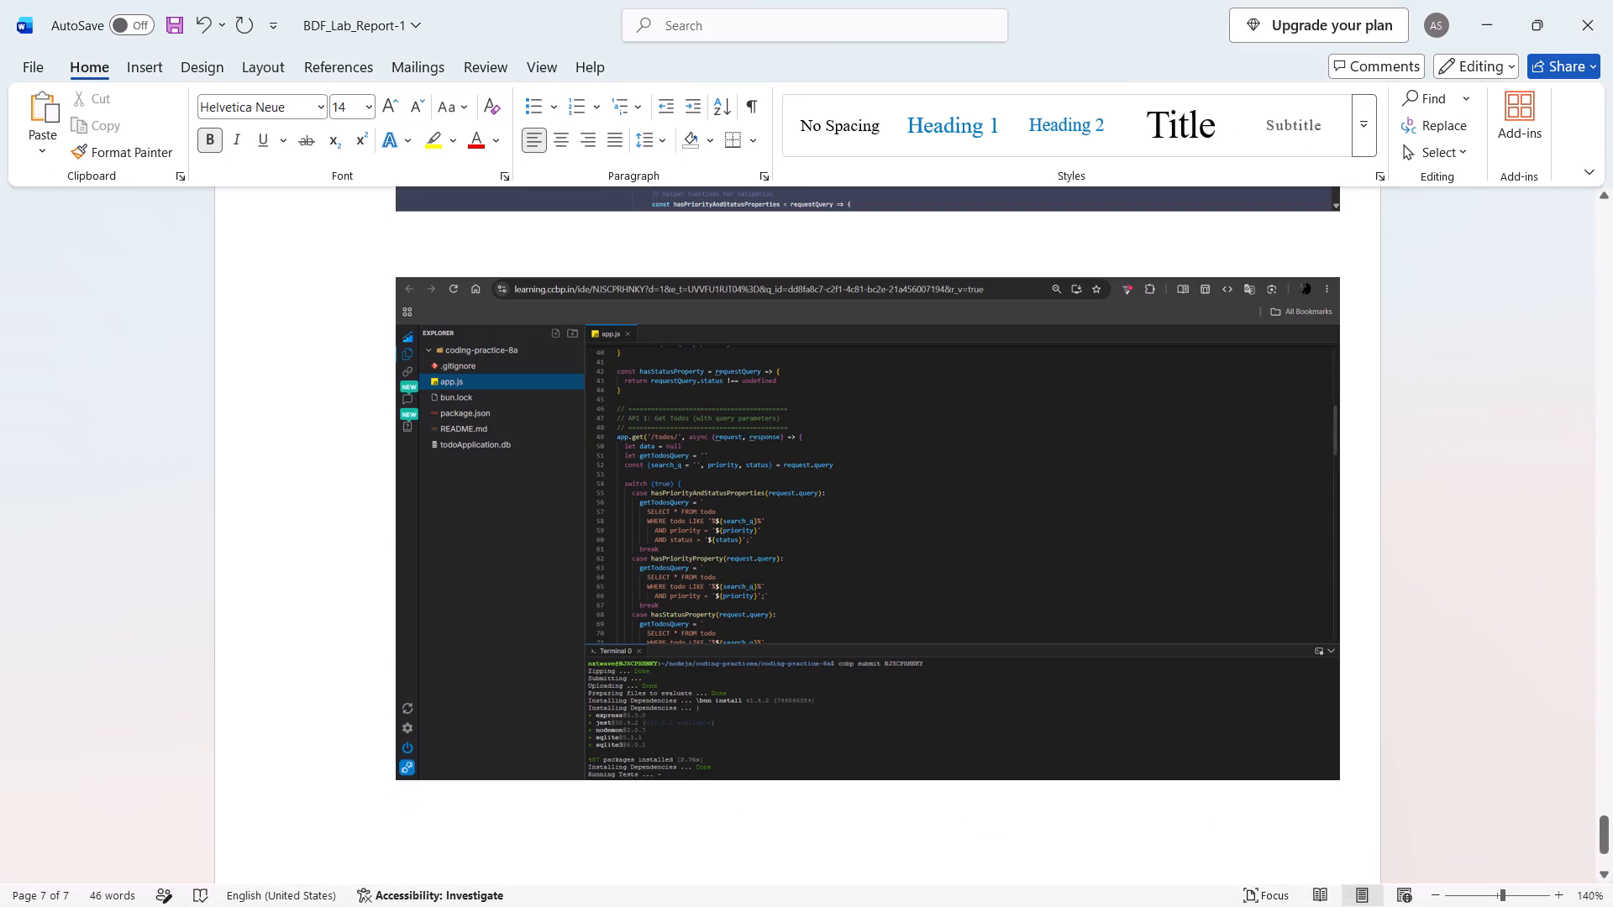
{"action": "key", "text": "ctrl+v"}
Review the whole lab report from the title tables through the COVID-19 India, Player Match Scores and Todo Application captures.
{"action": "scroll", "coordinate": [1031, 838], "scroll_direction": "down", "scroll_amount": 8}
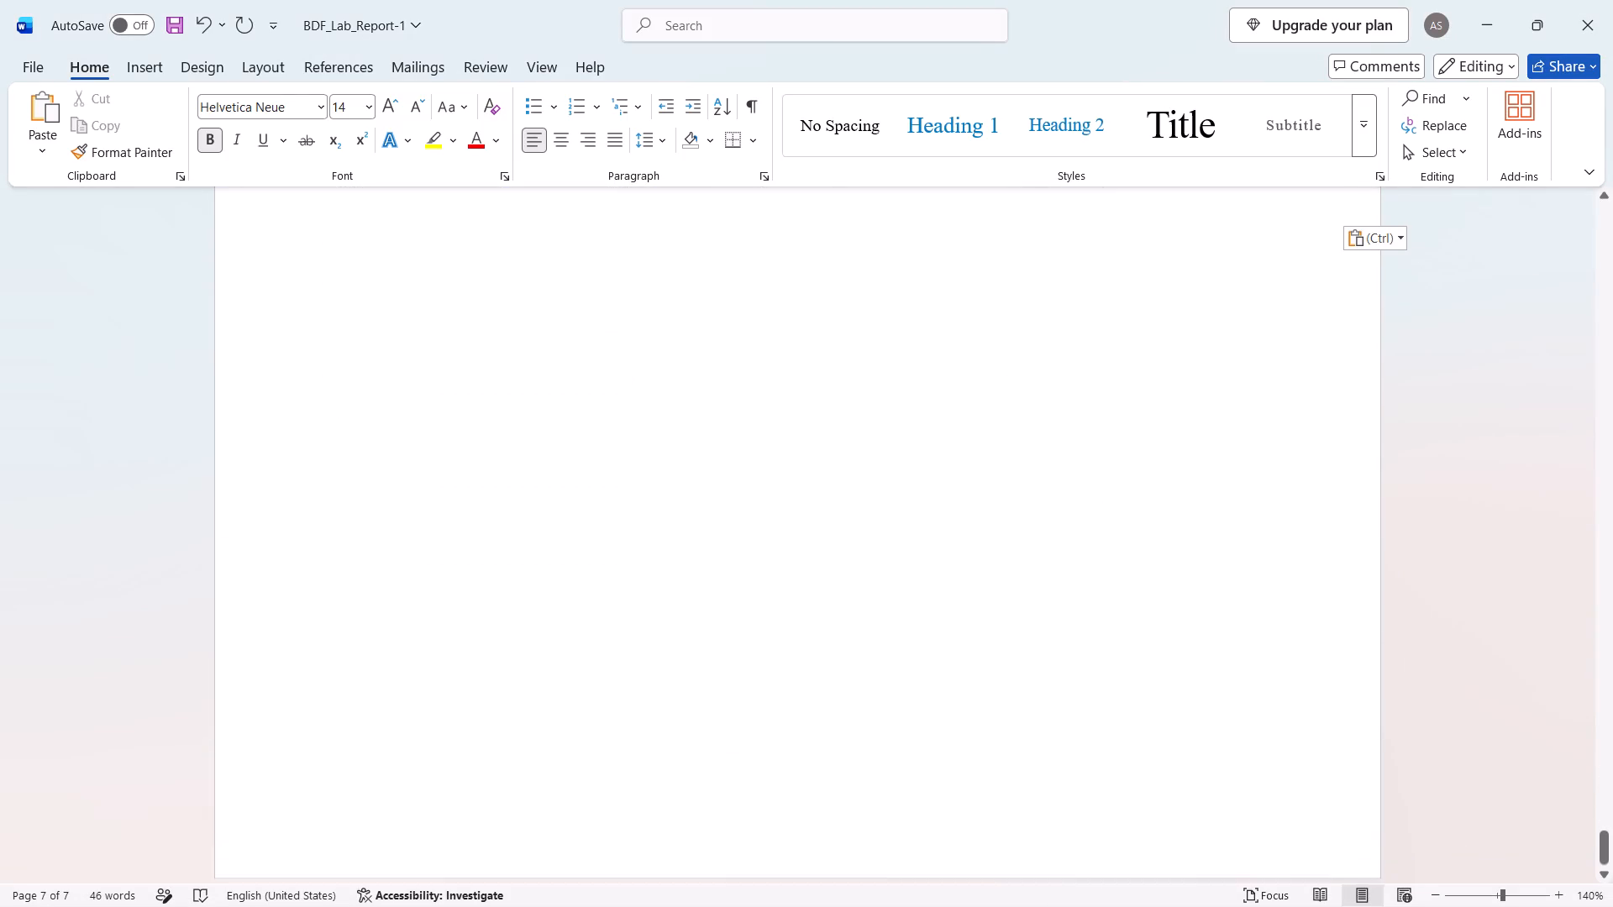
{"action": "scroll", "coordinate": [1031, 838], "scroll_direction": "up", "scroll_amount": 14}
{"action": "scroll", "coordinate": [1031, 838], "scroll_direction": "up", "scroll_amount": 9}
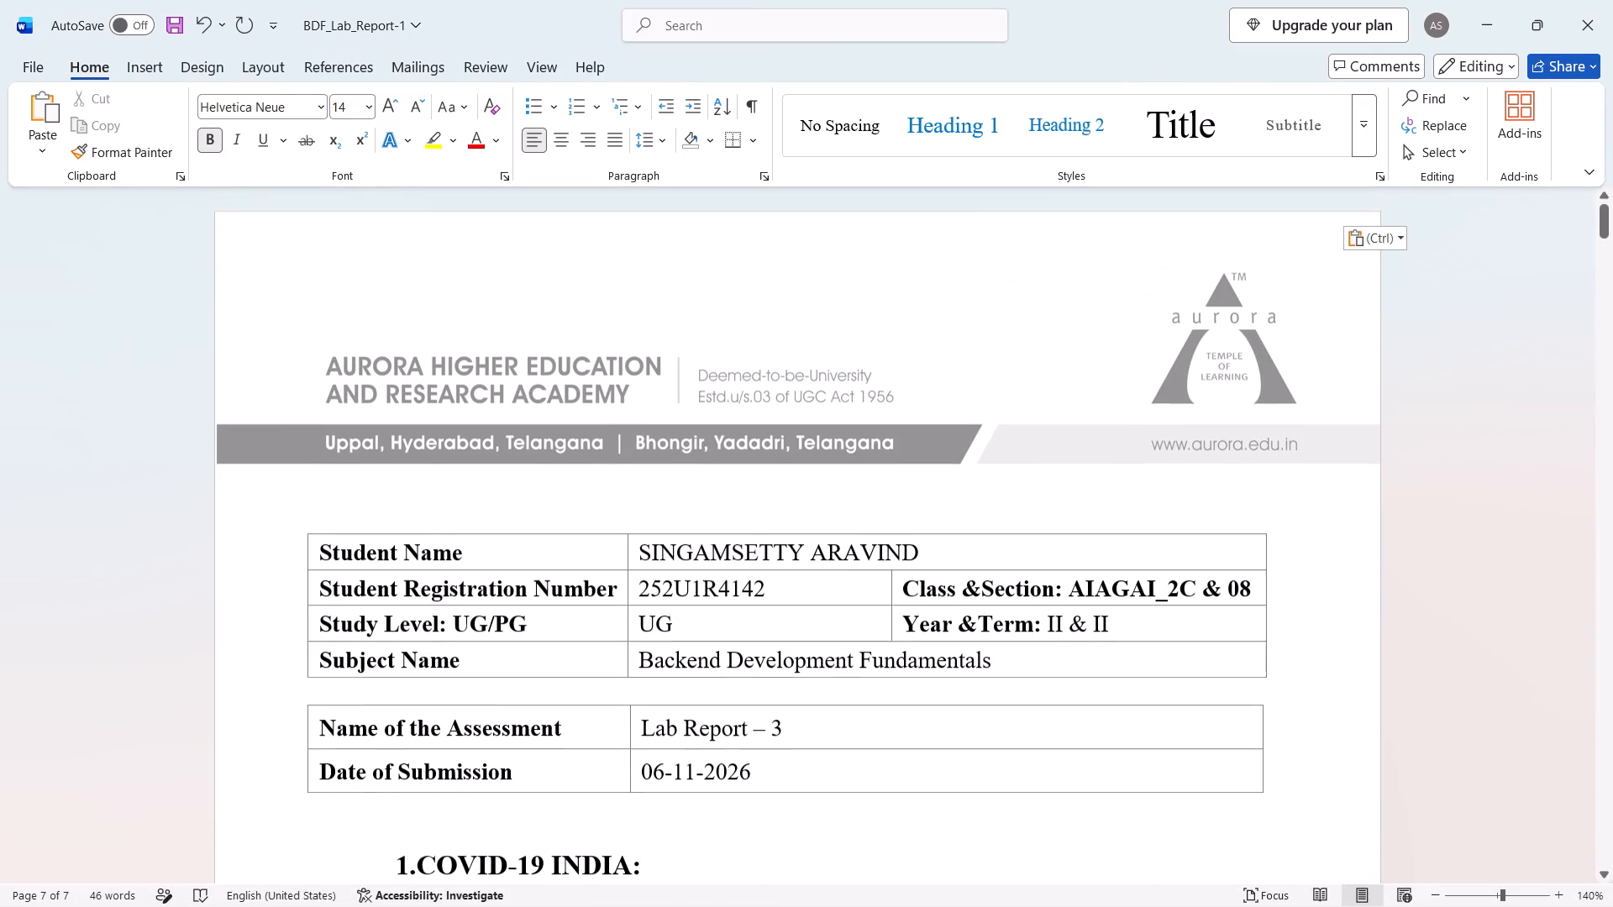
{"action": "scroll", "coordinate": [1022, 680], "scroll_direction": "down", "scroll_amount": 1}
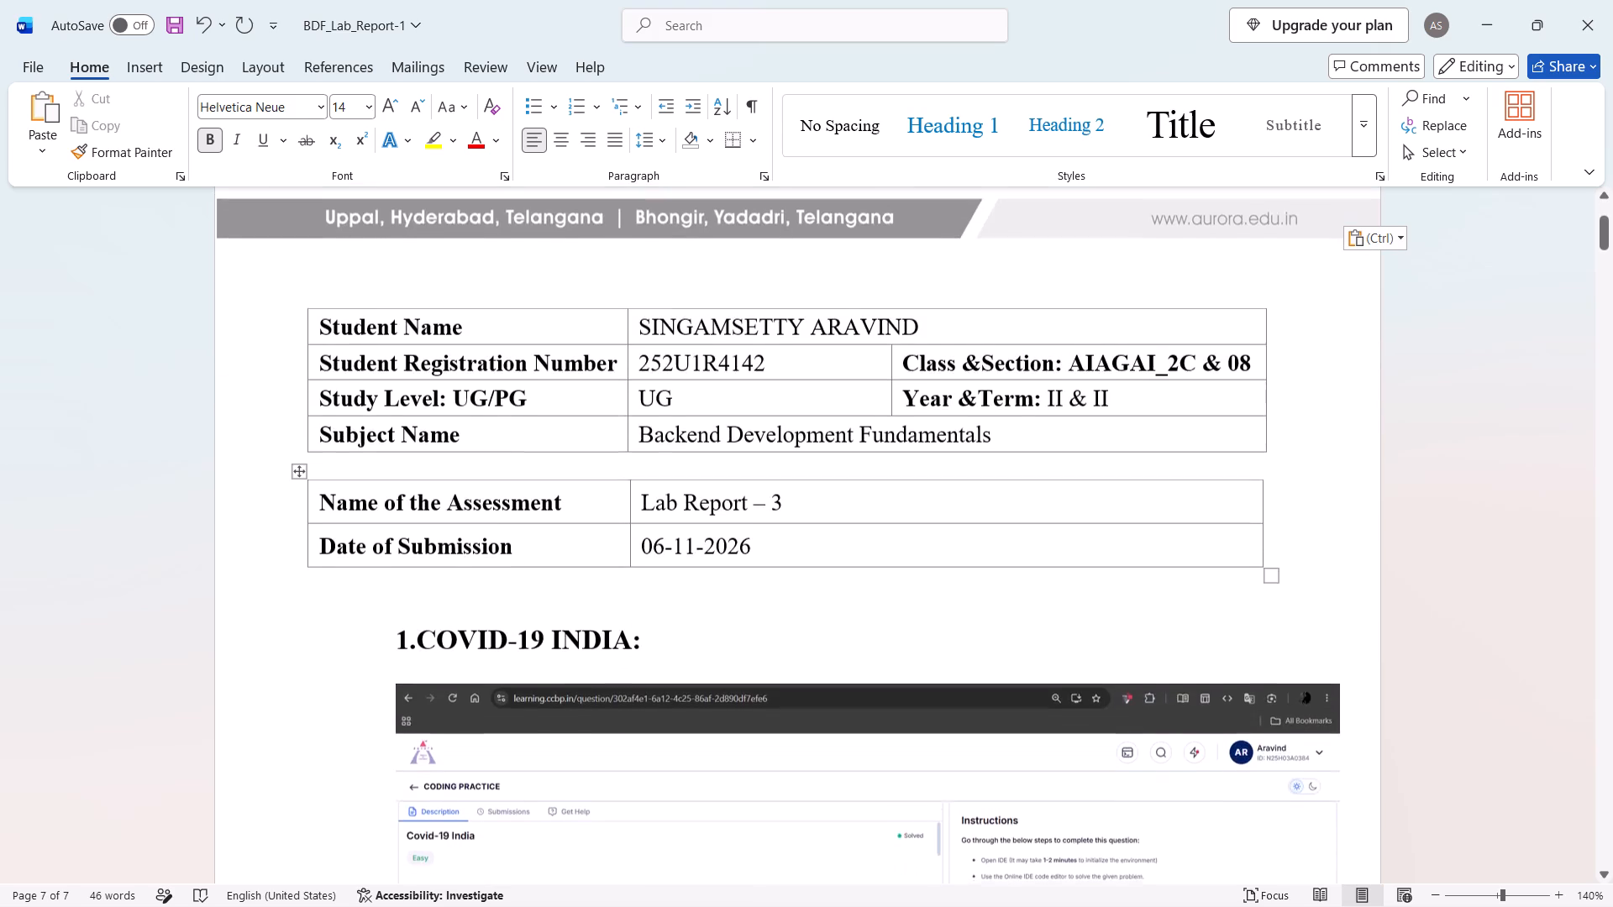
{"action": "scroll", "coordinate": [1022, 680], "scroll_direction": "down", "scroll_amount": 5}
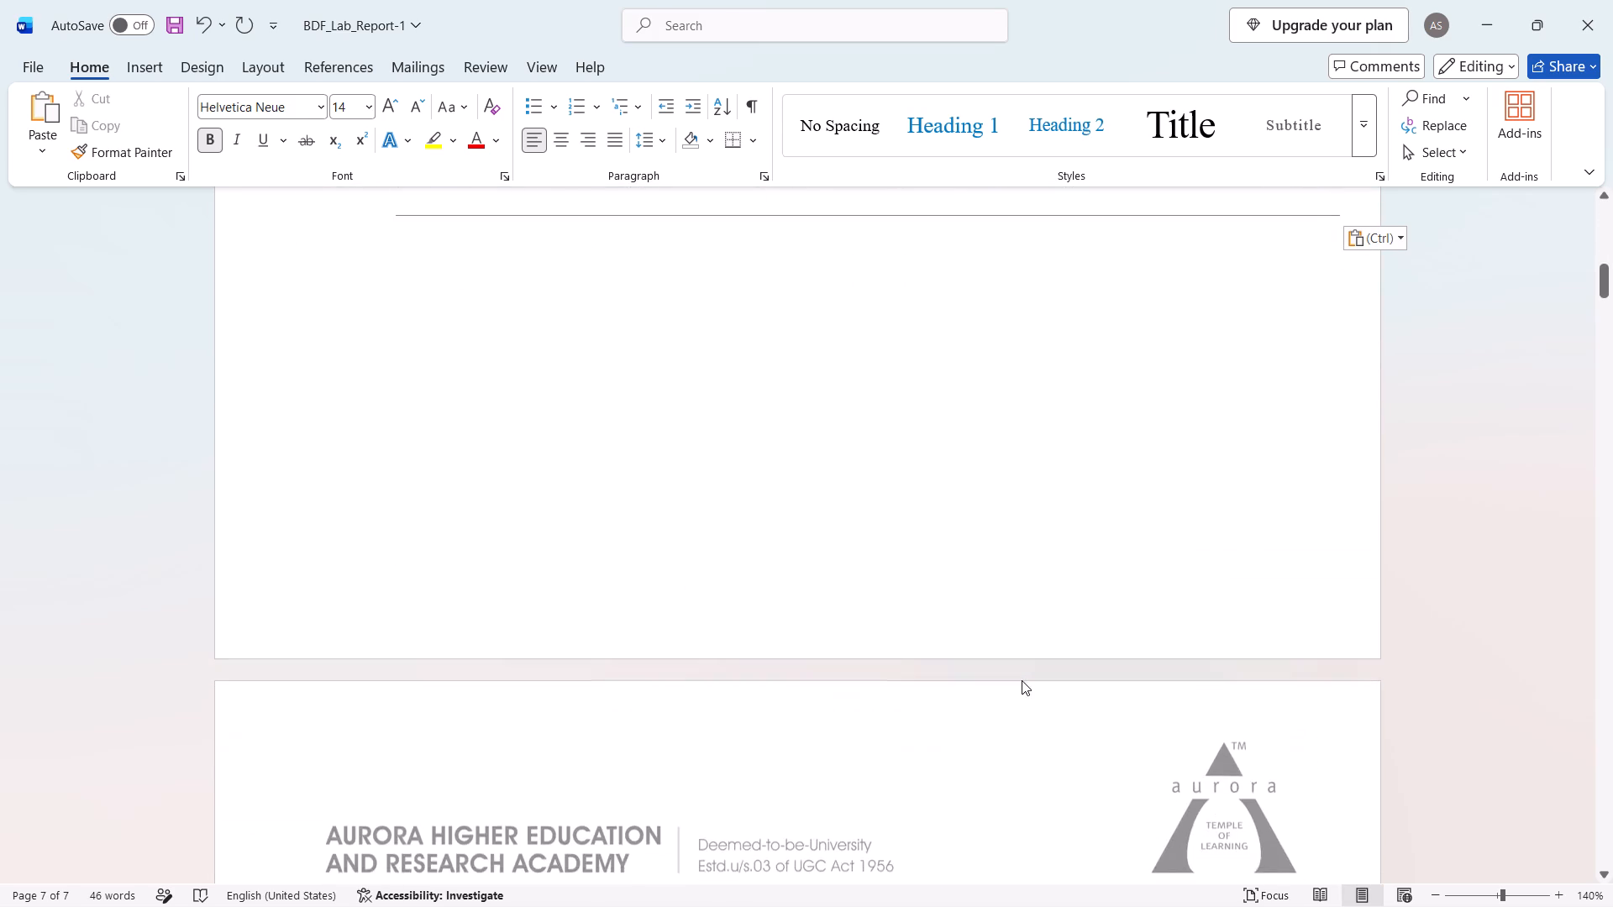
{"action": "scroll", "coordinate": [1022, 680], "scroll_direction": "down", "scroll_amount": 7}
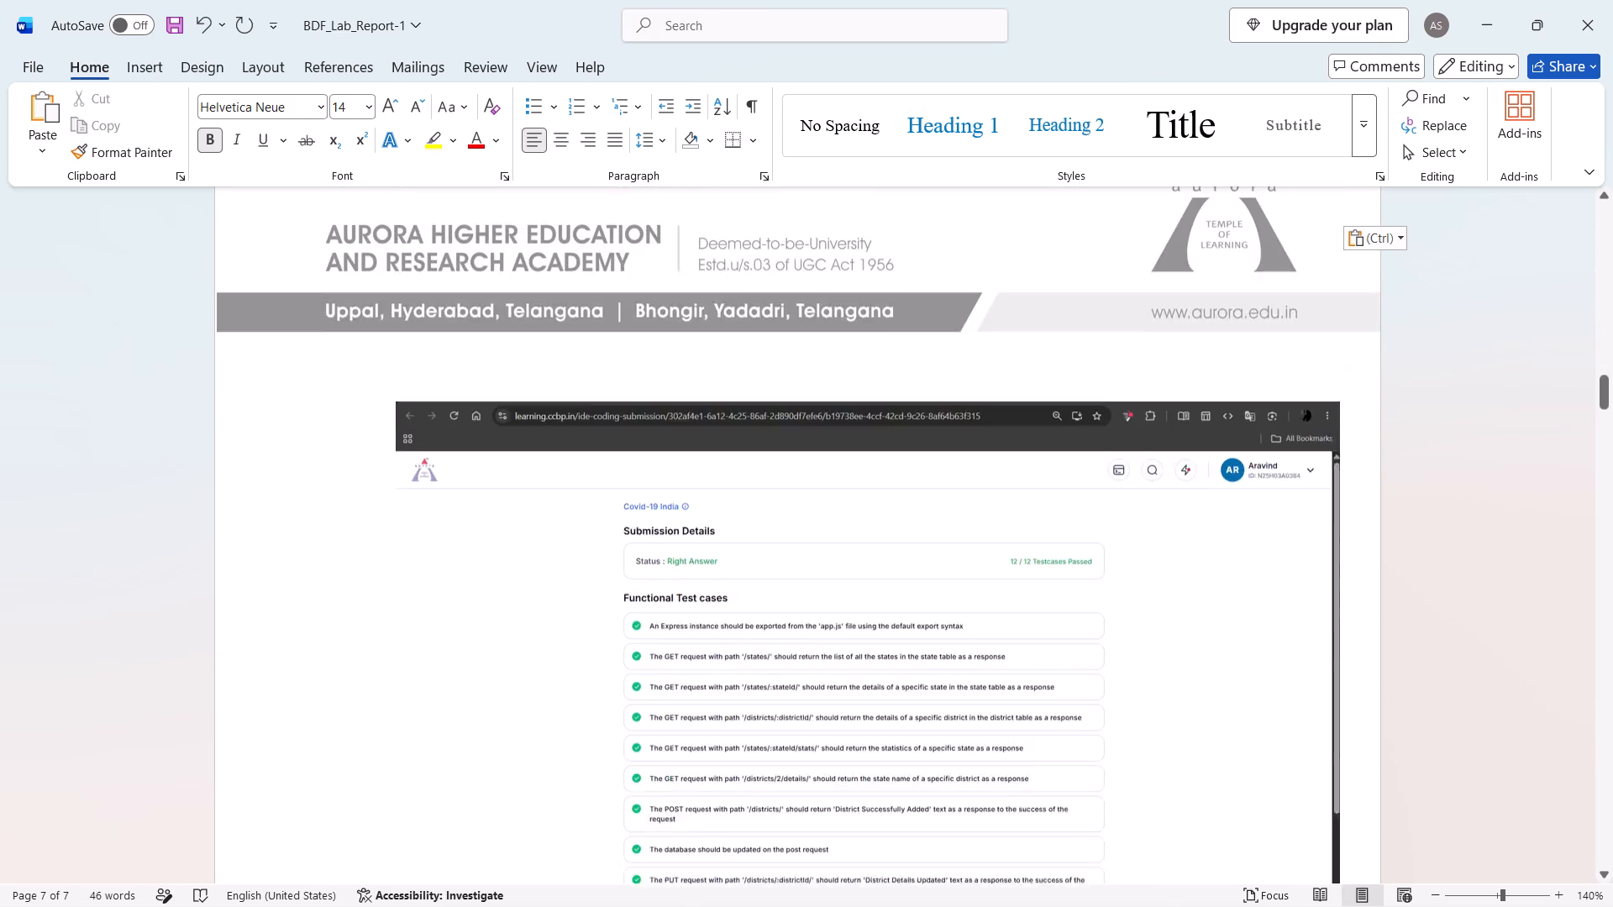
{"action": "scroll", "coordinate": [1022, 680], "scroll_direction": "down", "scroll_amount": 2}
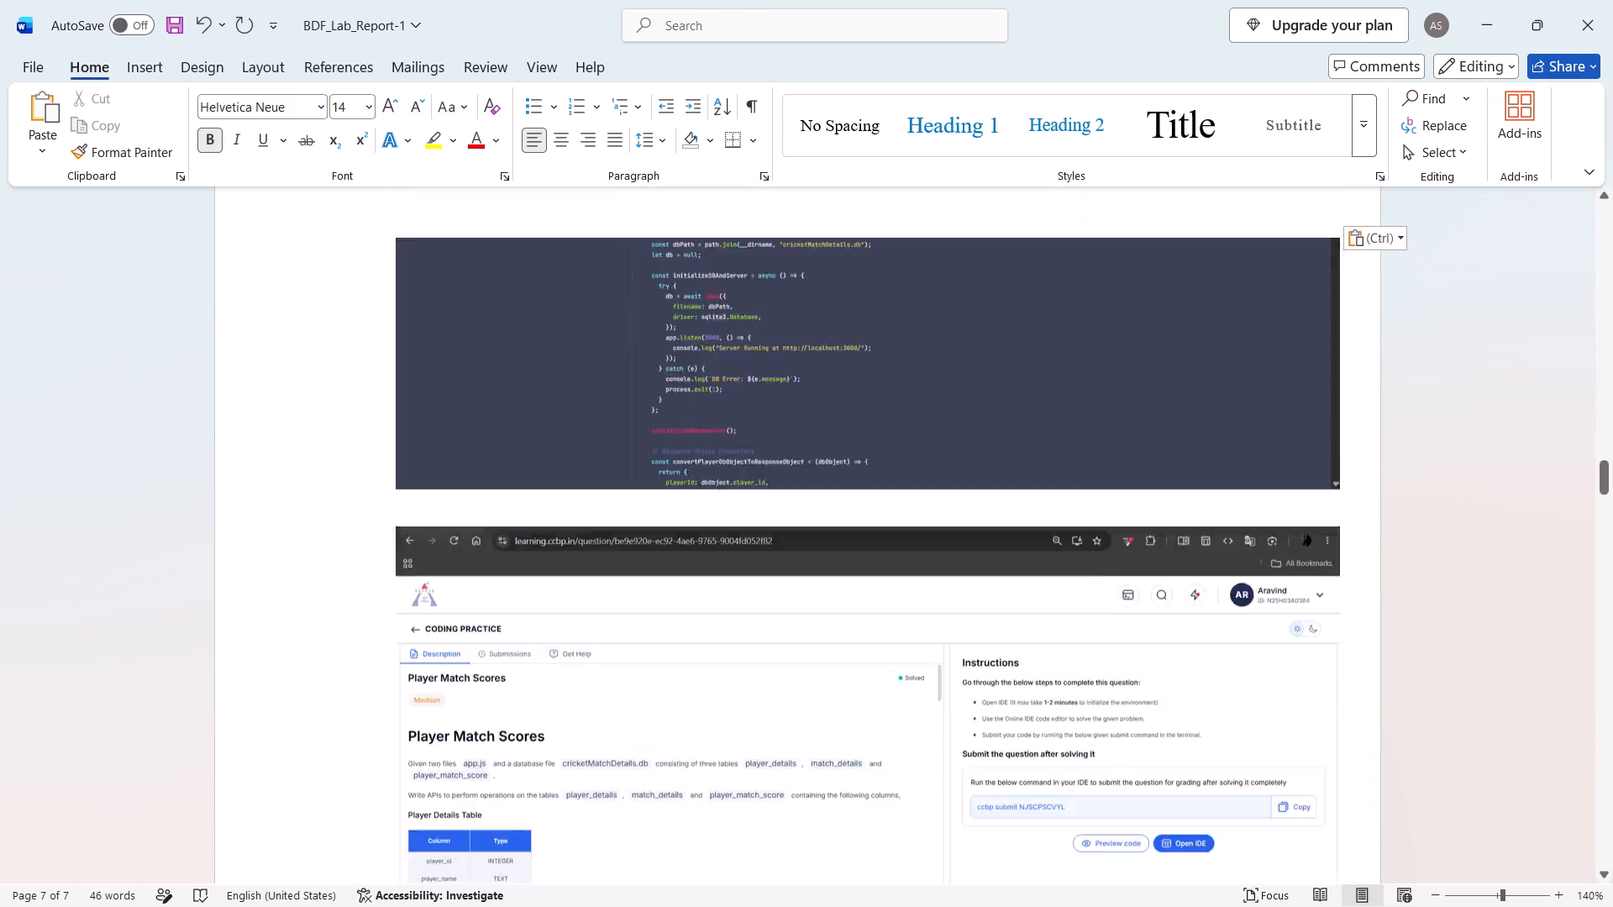
{"action": "scroll", "coordinate": [1022, 680], "scroll_direction": "down", "scroll_amount": 3}
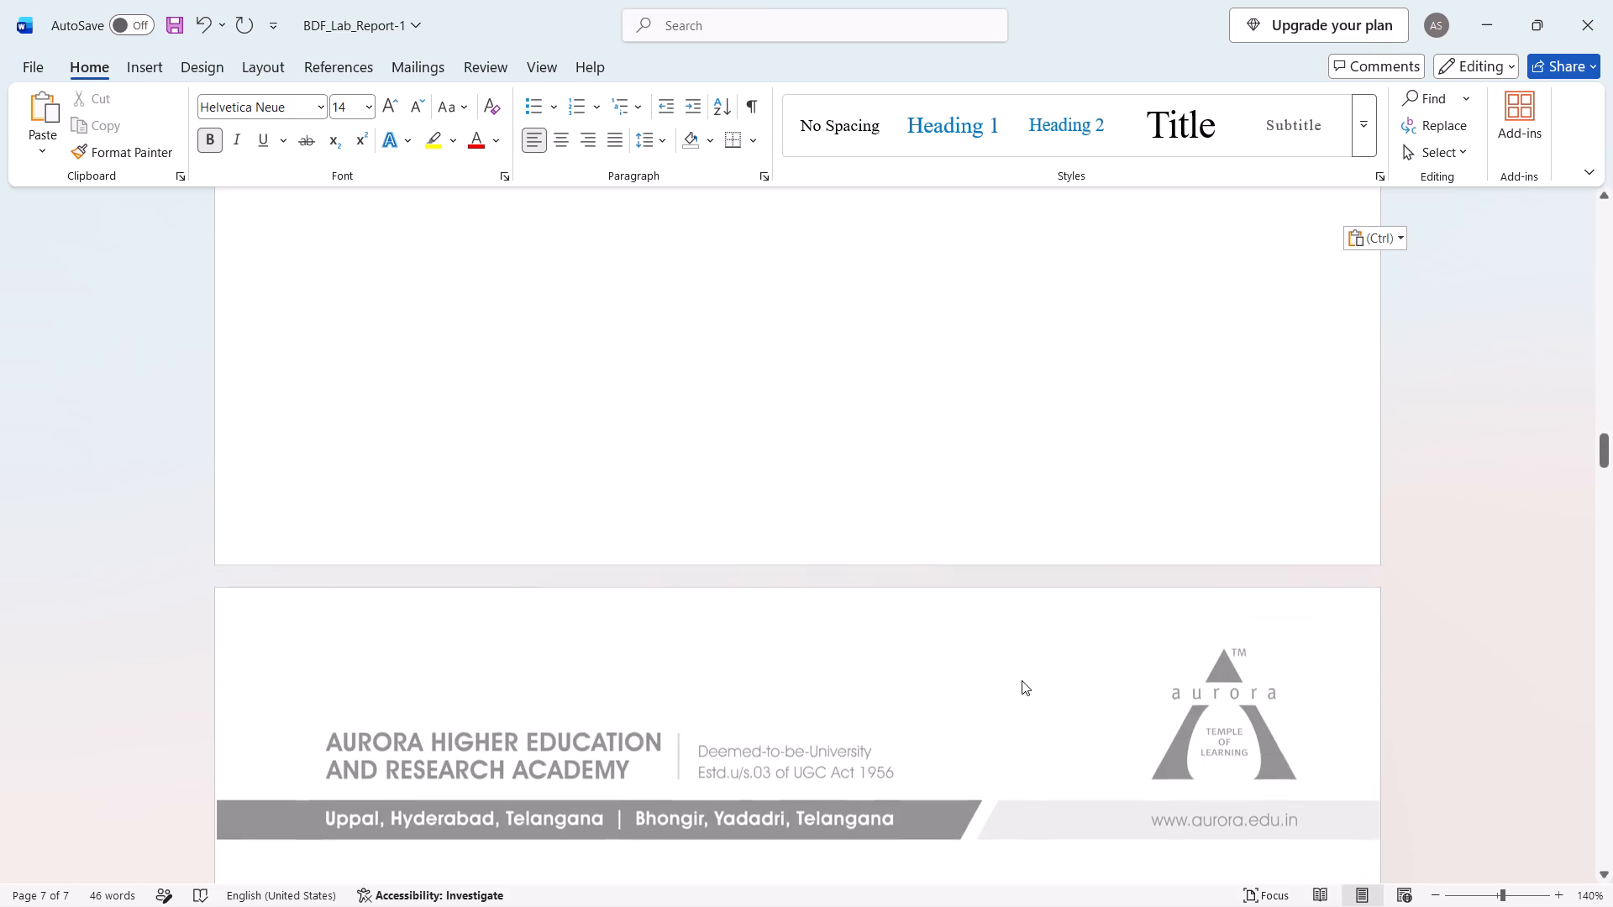
{"action": "scroll", "coordinate": [1022, 680], "scroll_direction": "down", "scroll_amount": 4}
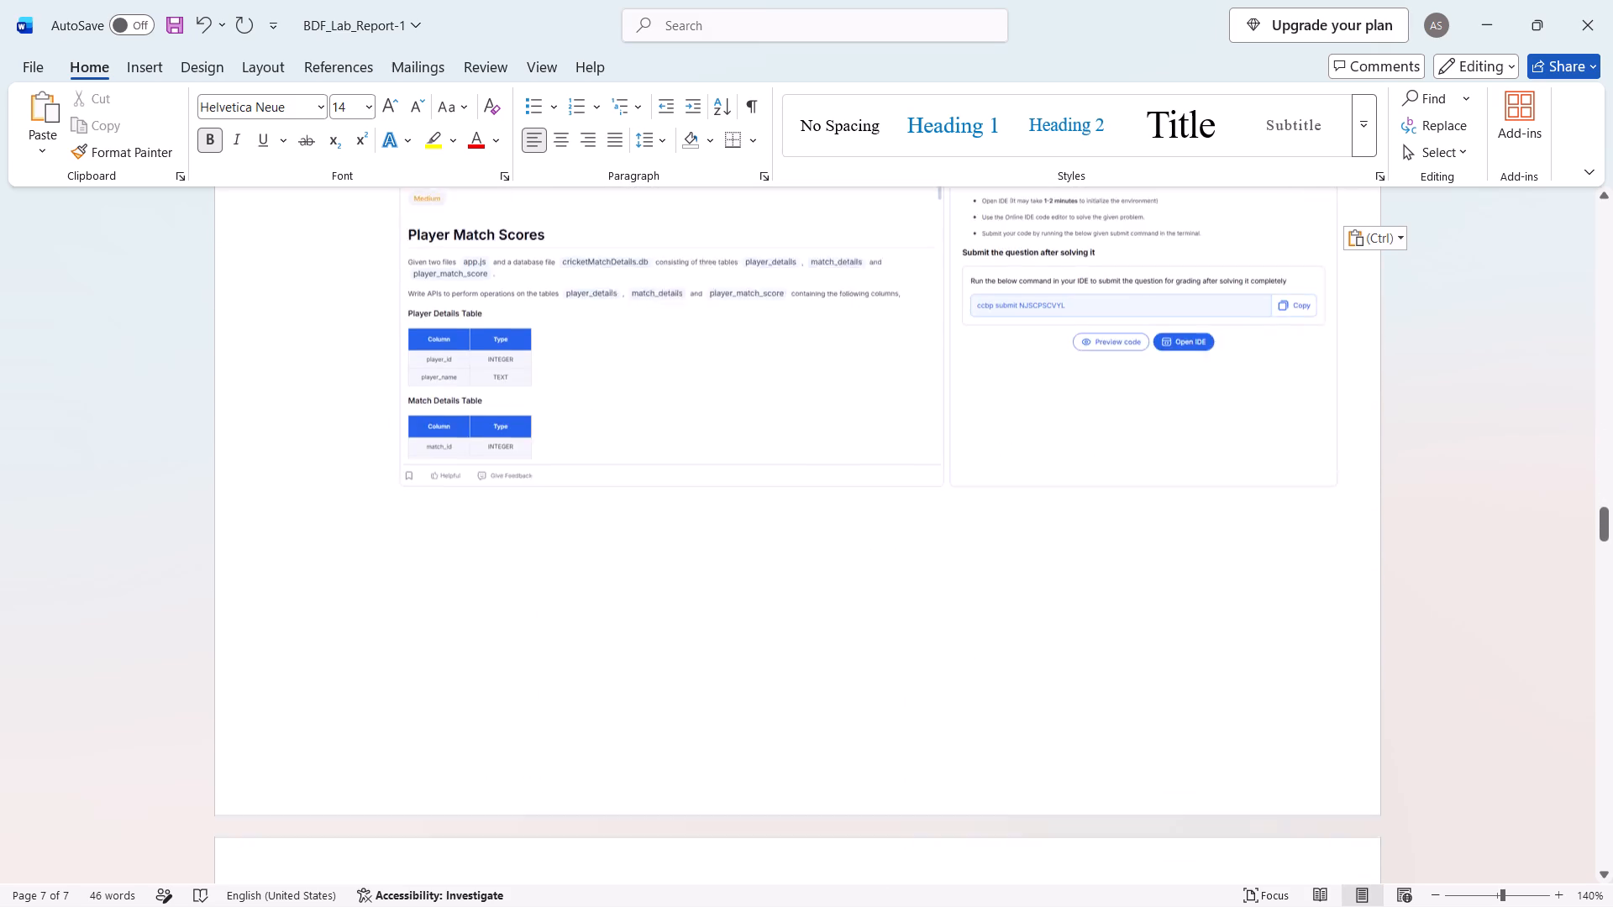
{"action": "scroll", "coordinate": [1022, 680], "scroll_direction": "down", "scroll_amount": 1}
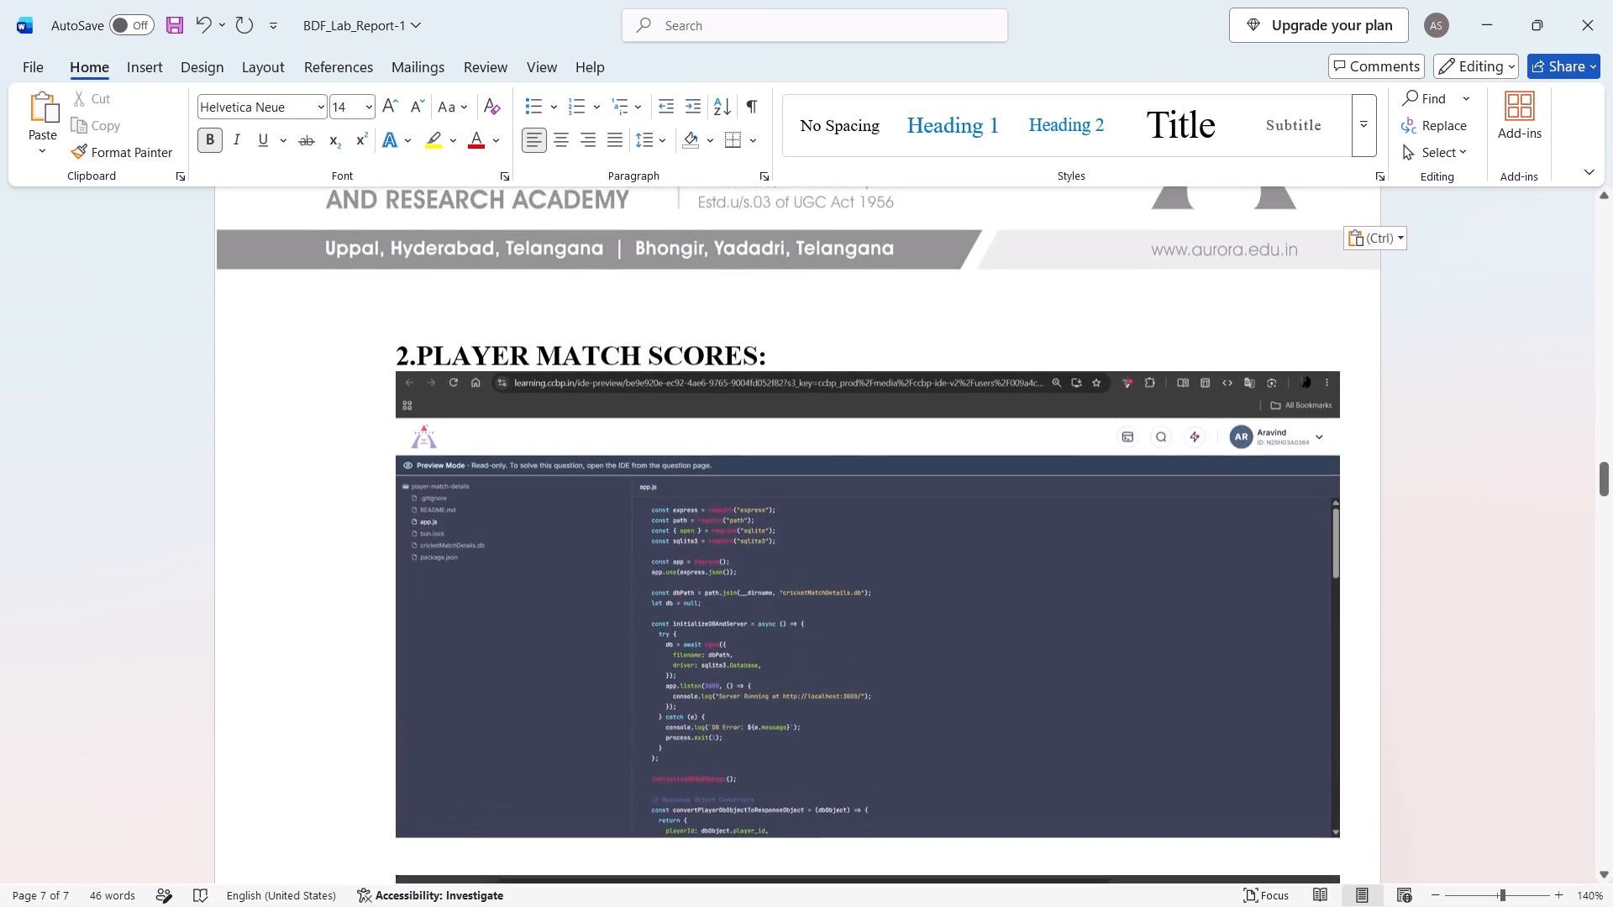
{"action": "scroll", "coordinate": [1022, 680], "scroll_direction": "down", "scroll_amount": 4}
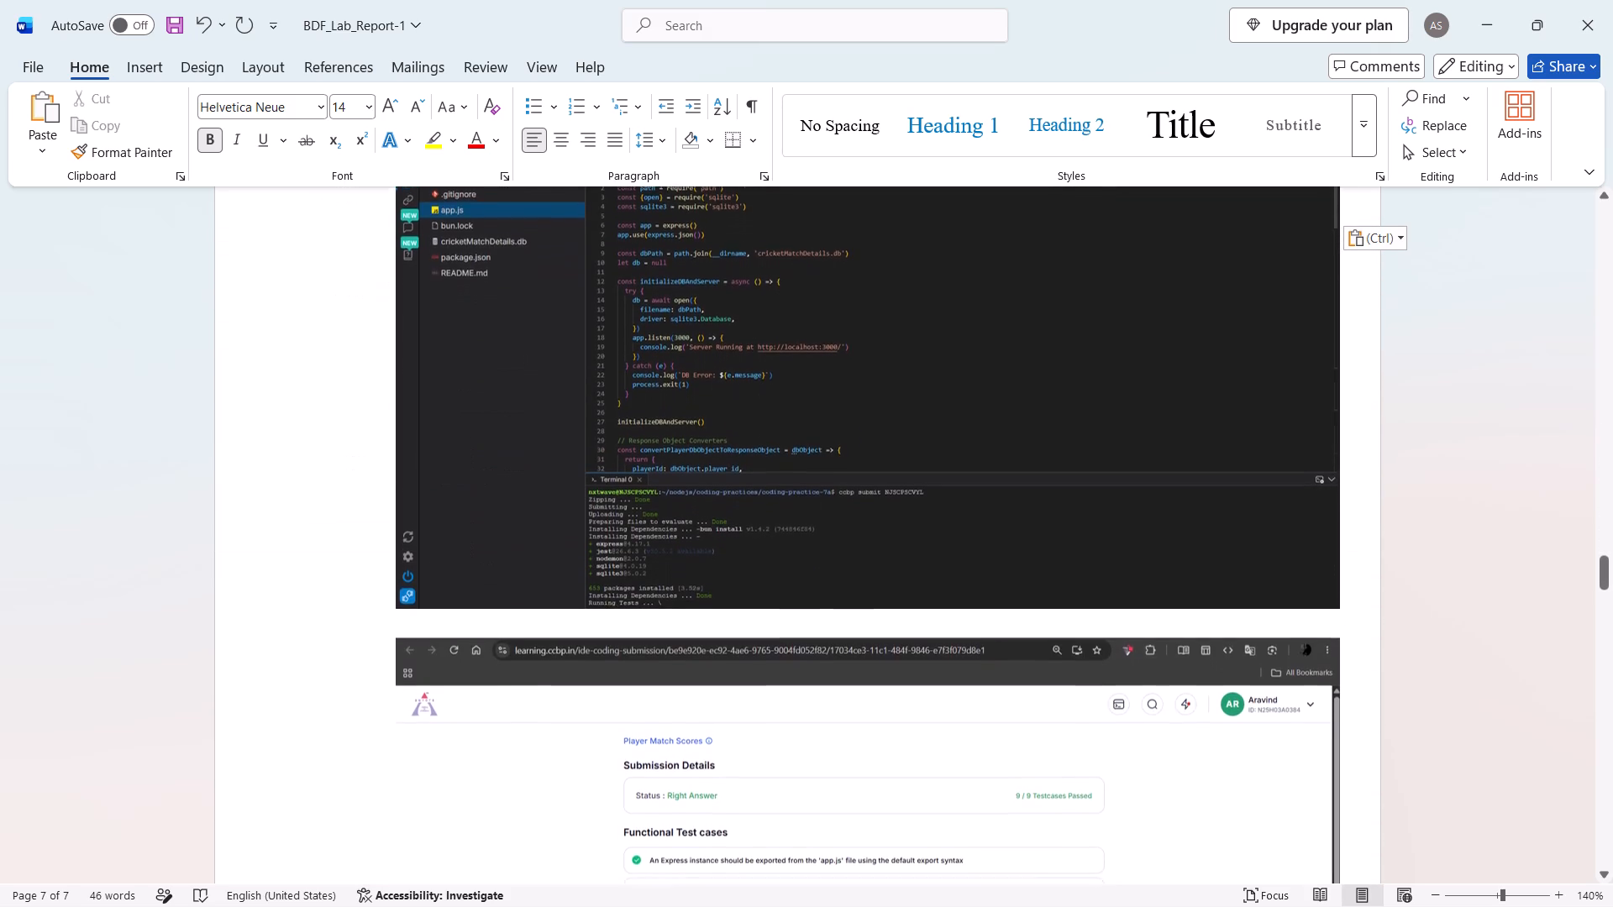
{"action": "scroll", "coordinate": [1022, 680], "scroll_direction": "down", "scroll_amount": 4}
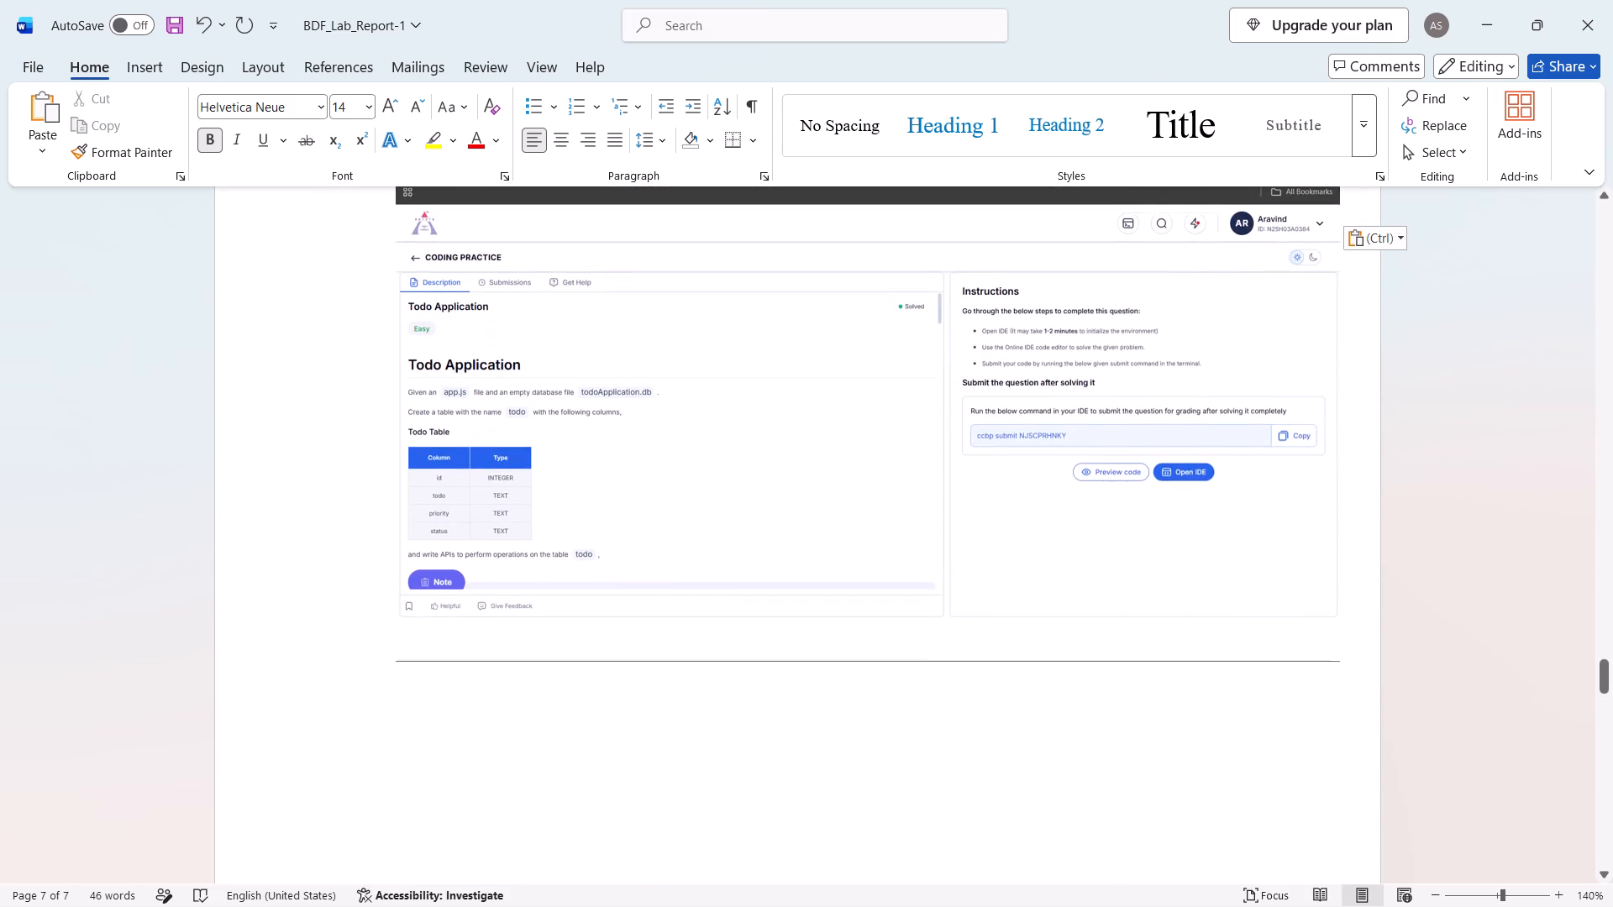
{"action": "scroll", "coordinate": [1022, 680], "scroll_direction": "down", "scroll_amount": 4}
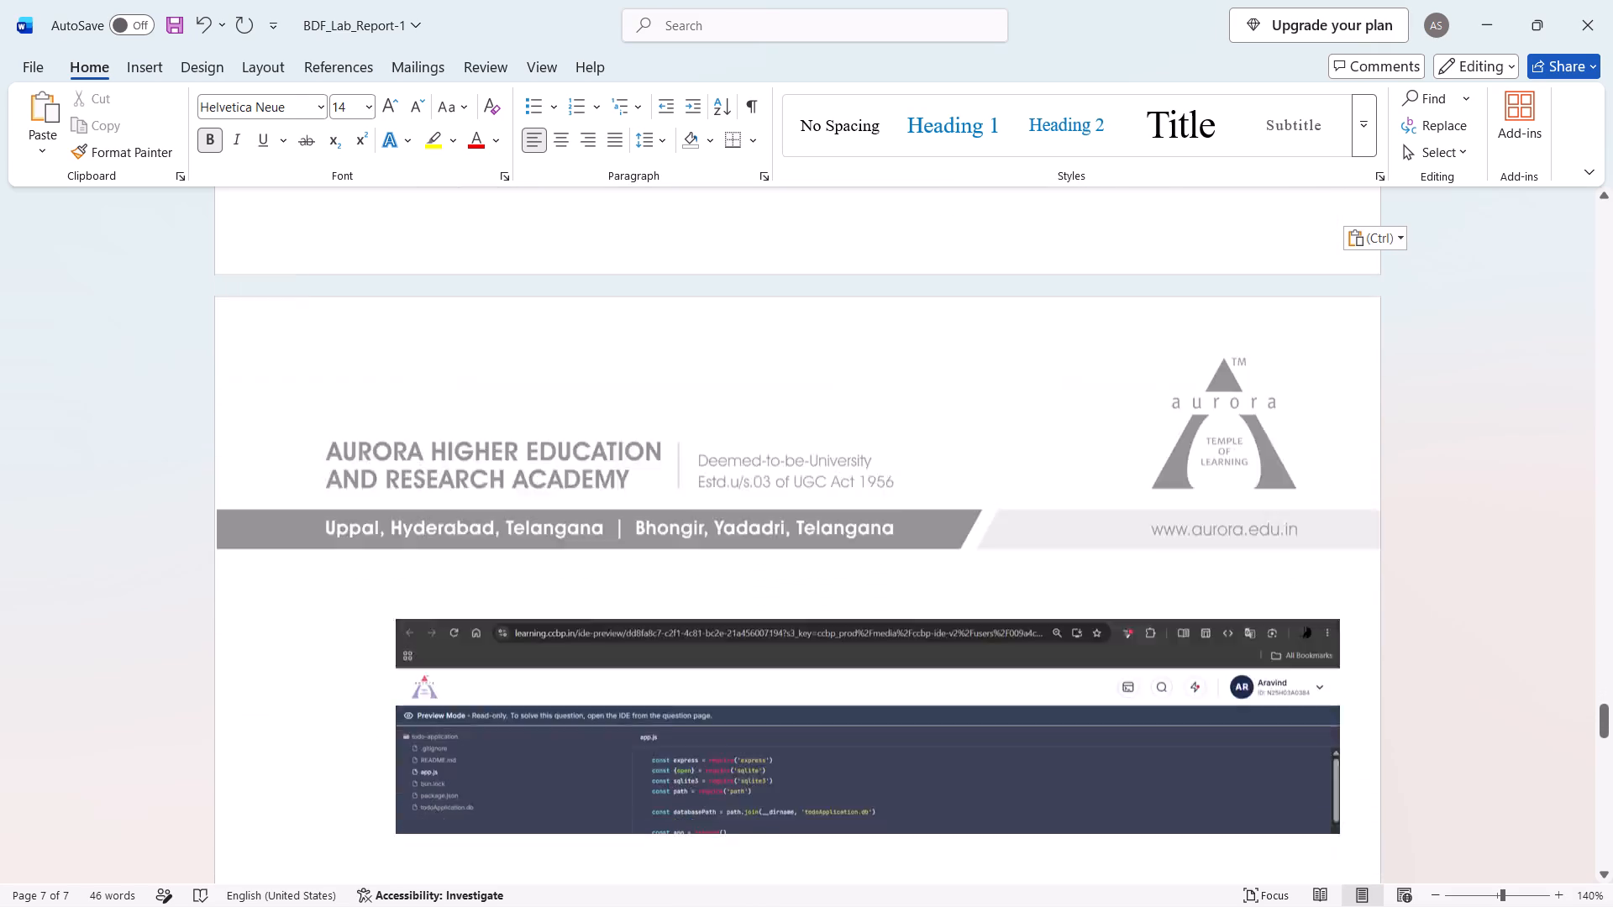
{"action": "scroll", "coordinate": [1022, 680], "scroll_direction": "down", "scroll_amount": 3}
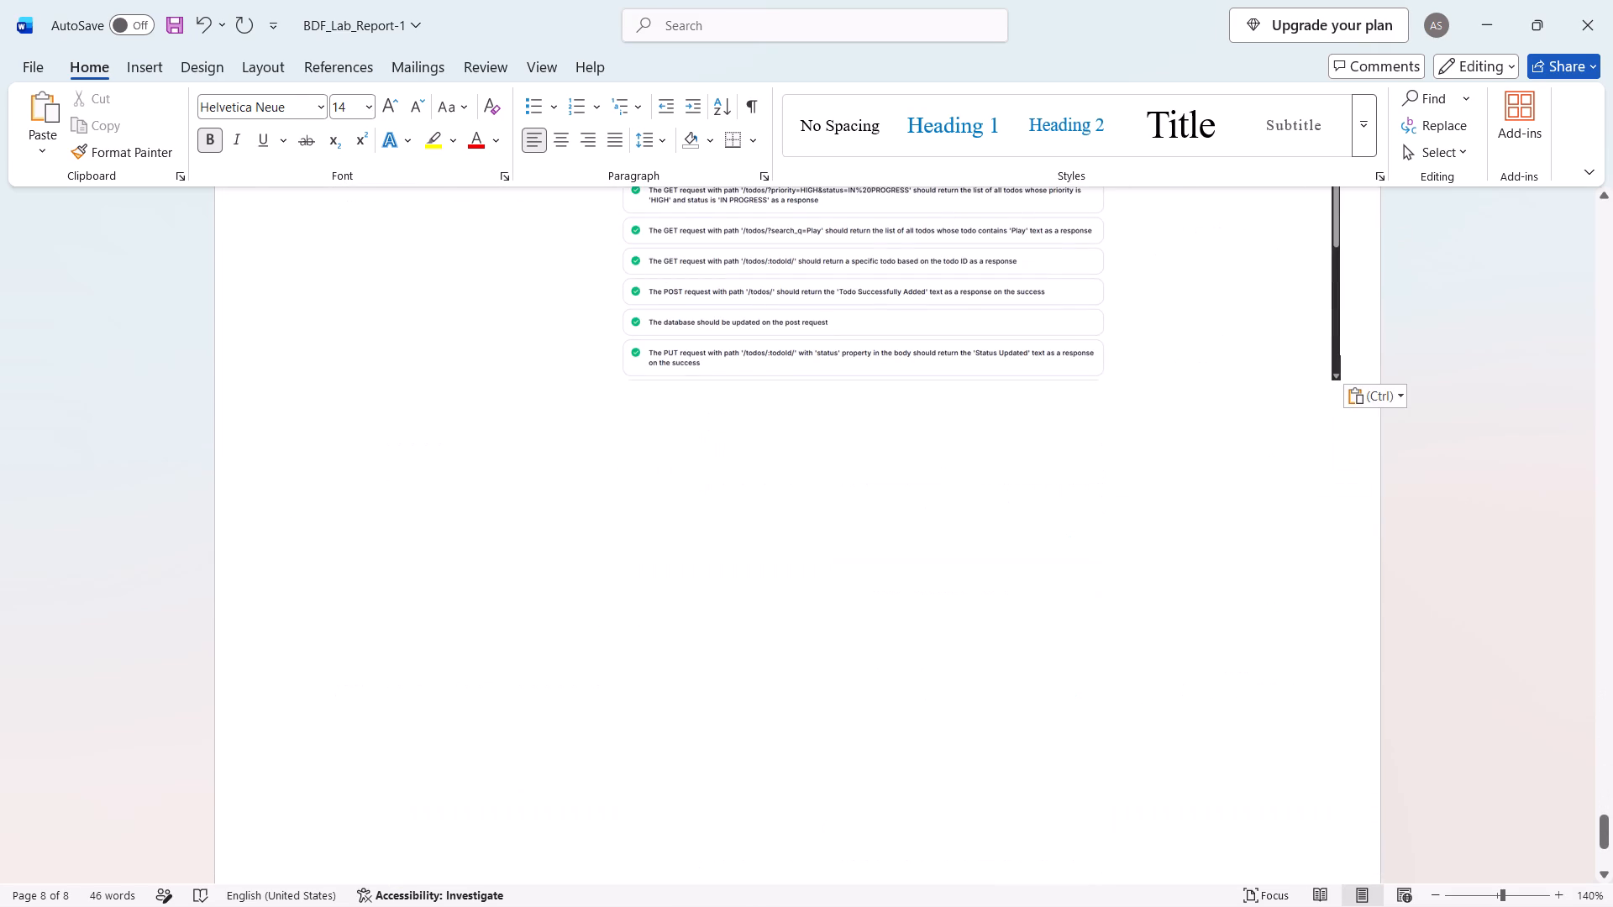
Save a copy of the report as the Word document BDF_Lab_Report-3 in the Downloads folder.
{"action": "left_click", "coordinate": [34, 71]}
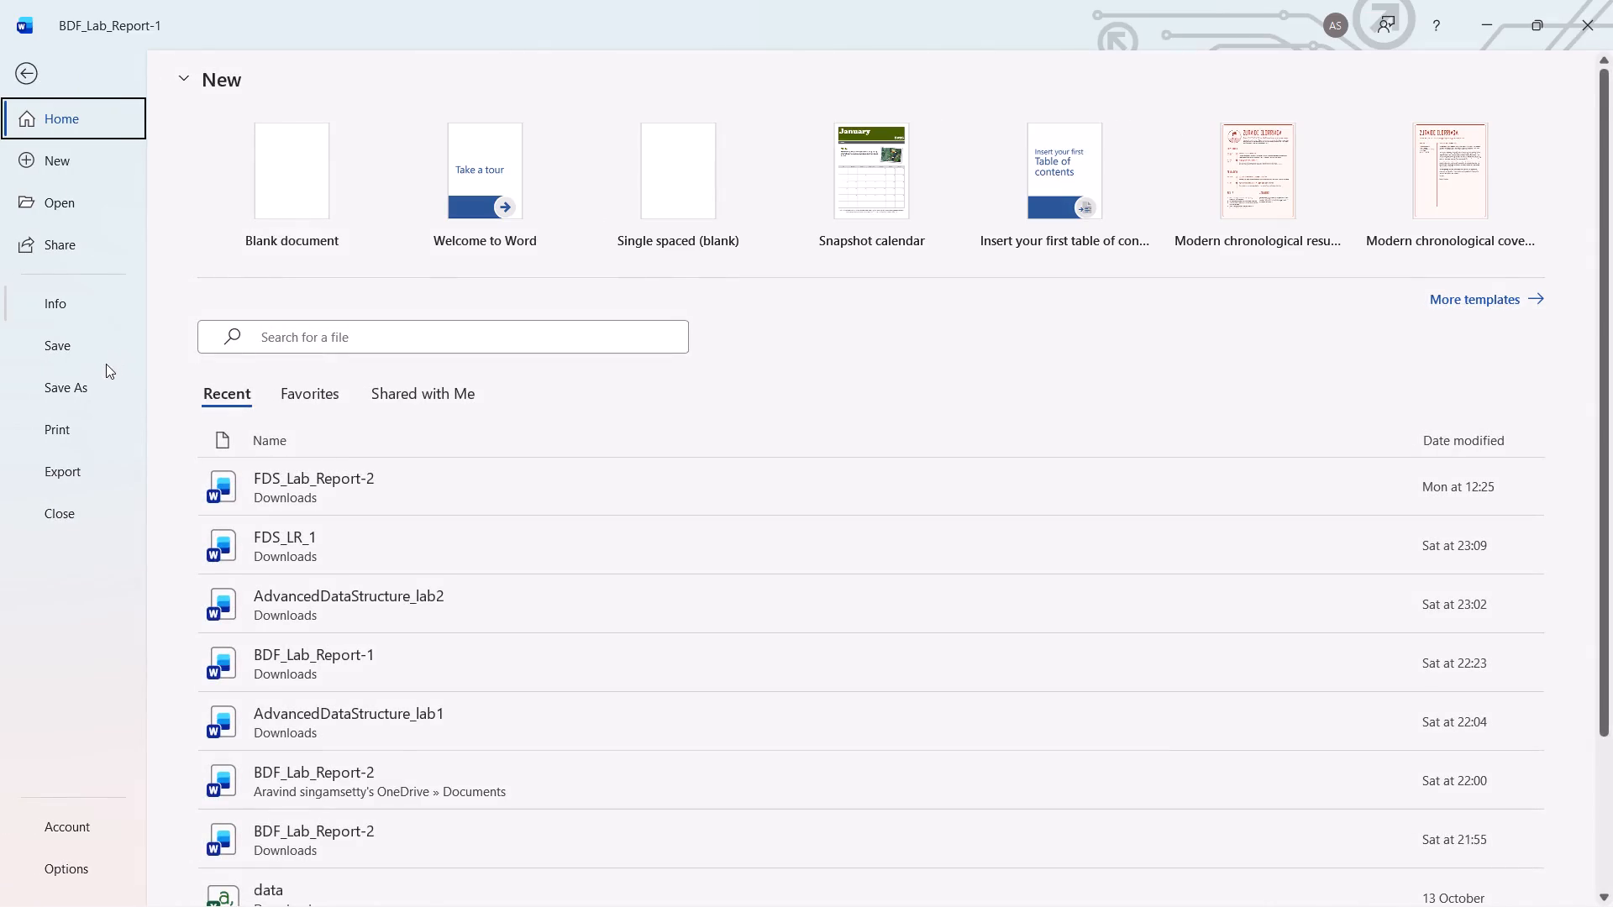
{"action": "left_click", "coordinate": [92, 371]}
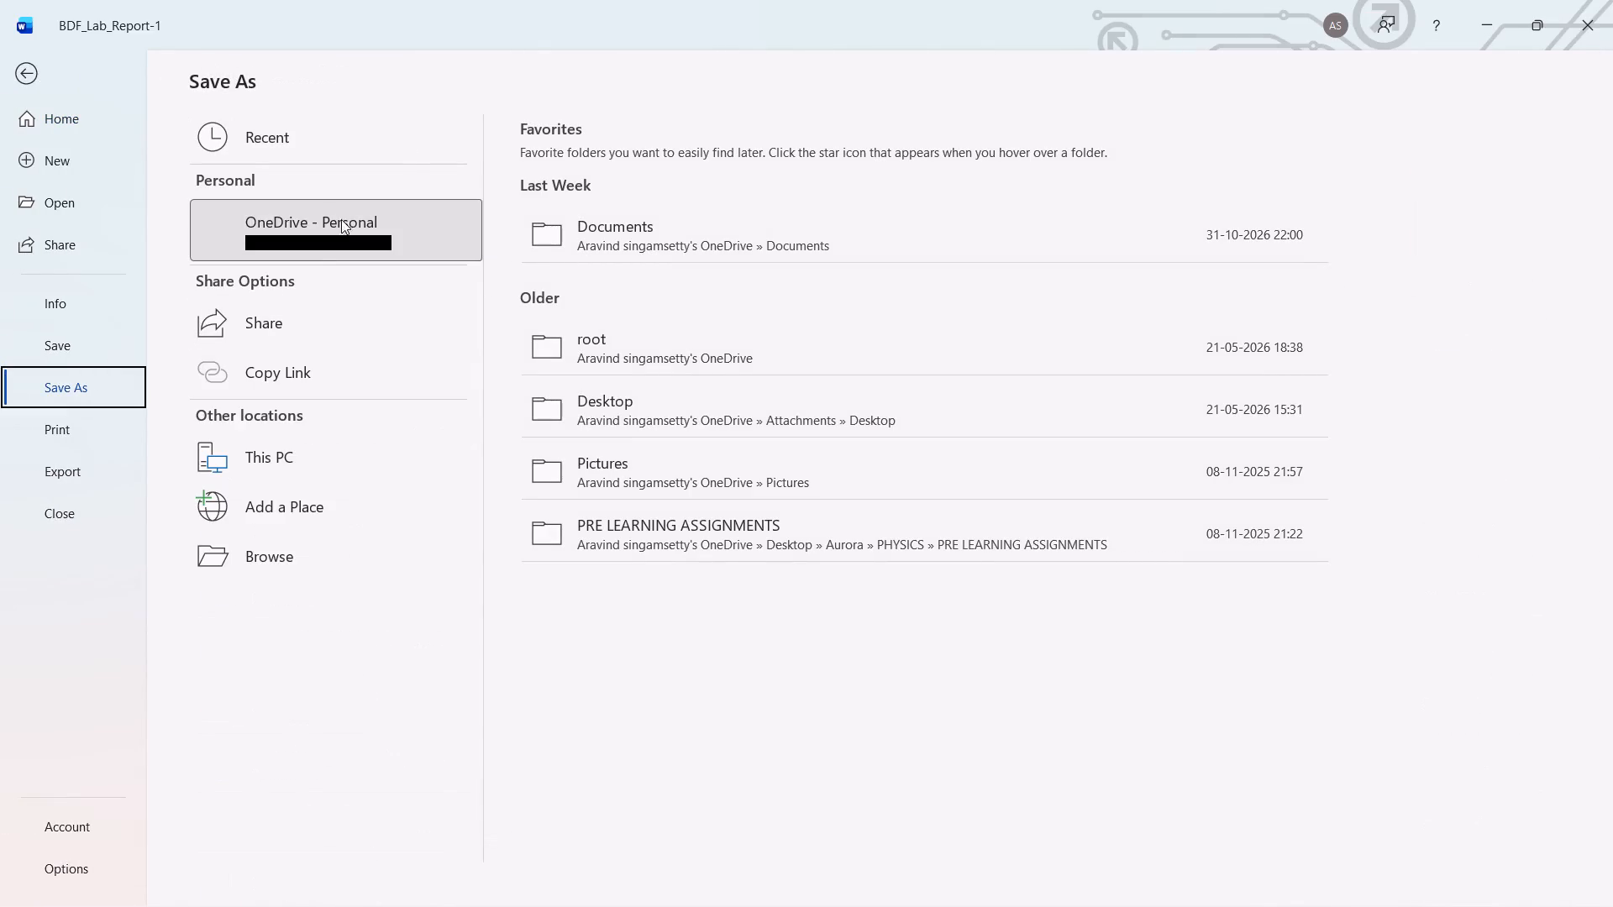
{"action": "double_click", "coordinate": [211, 235]}
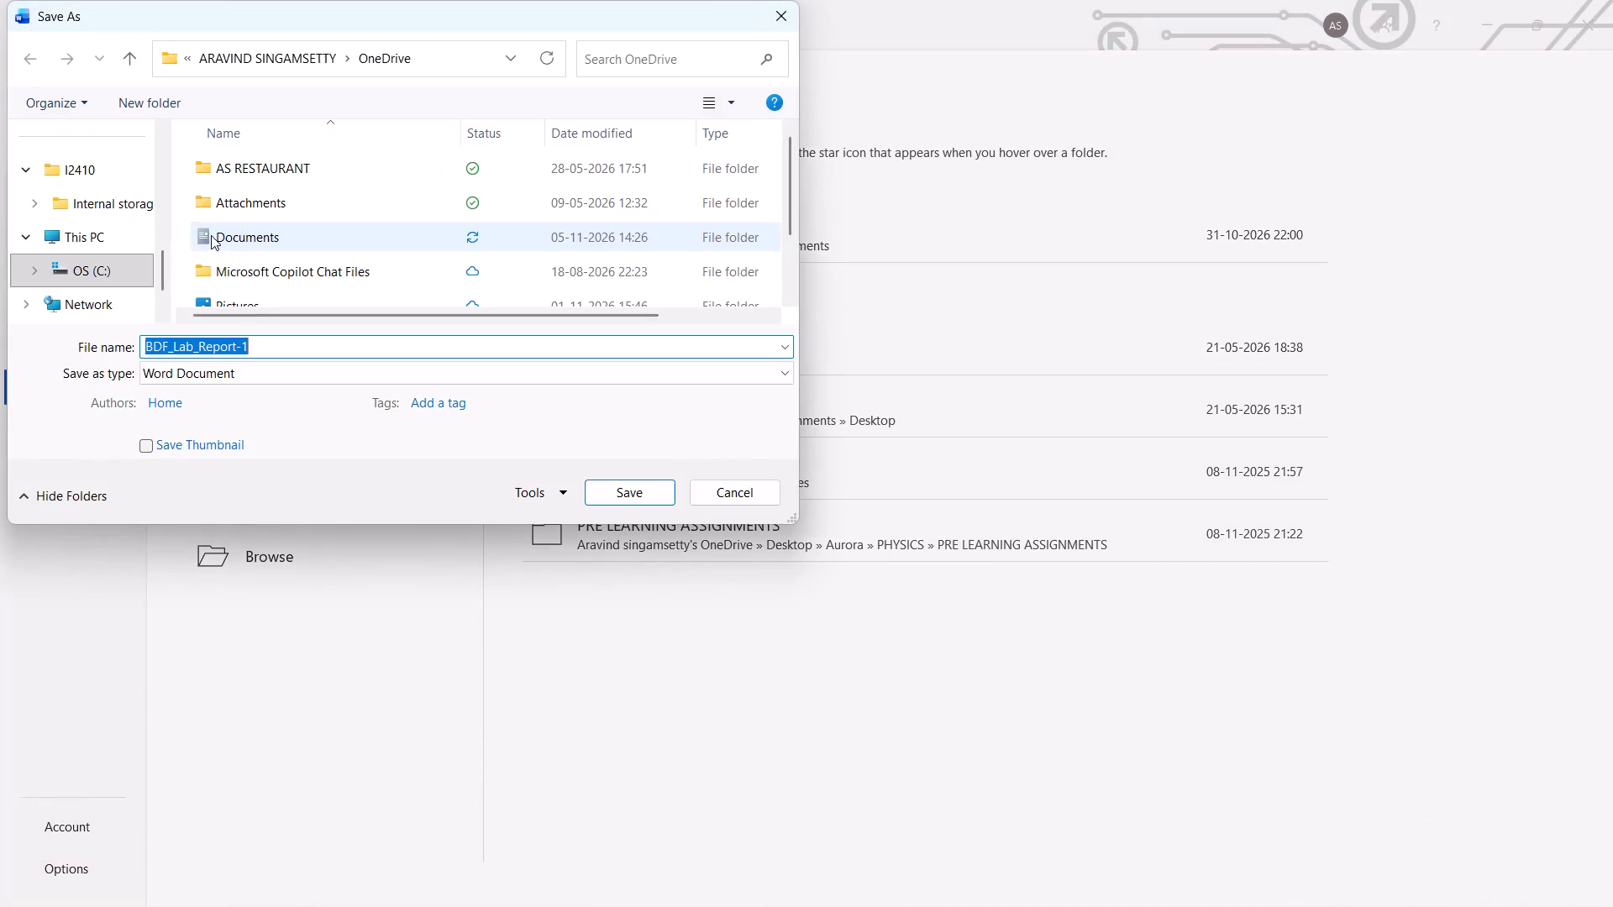
{"action": "scroll", "coordinate": [118, 268], "scroll_direction": "up", "scroll_amount": 1}
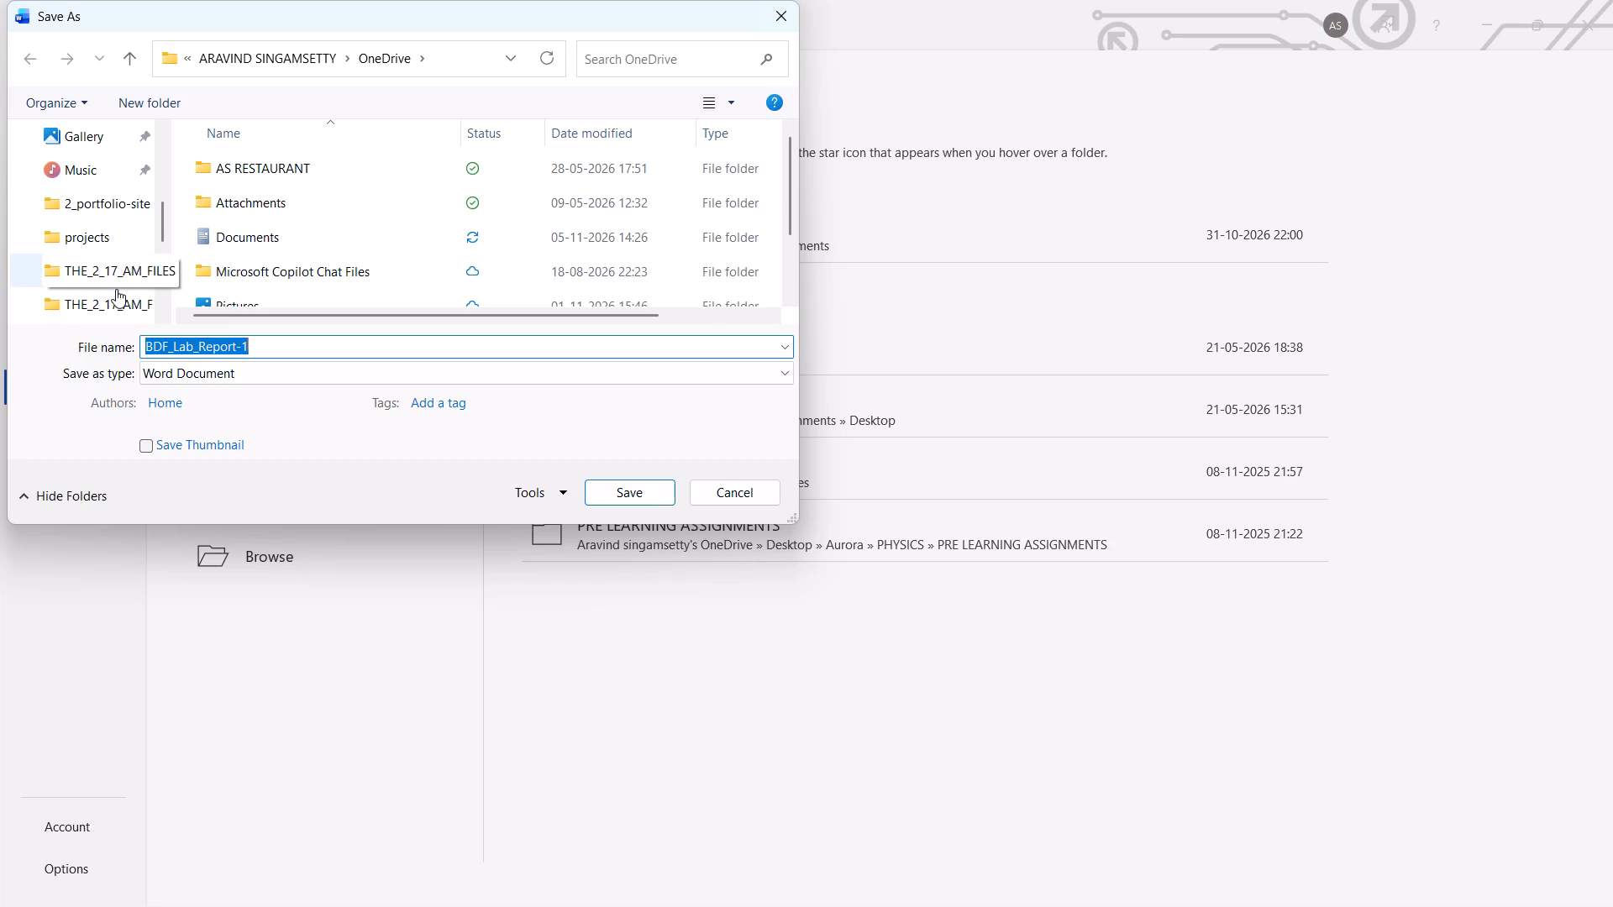
{"action": "left_click", "coordinate": [272, 352]}
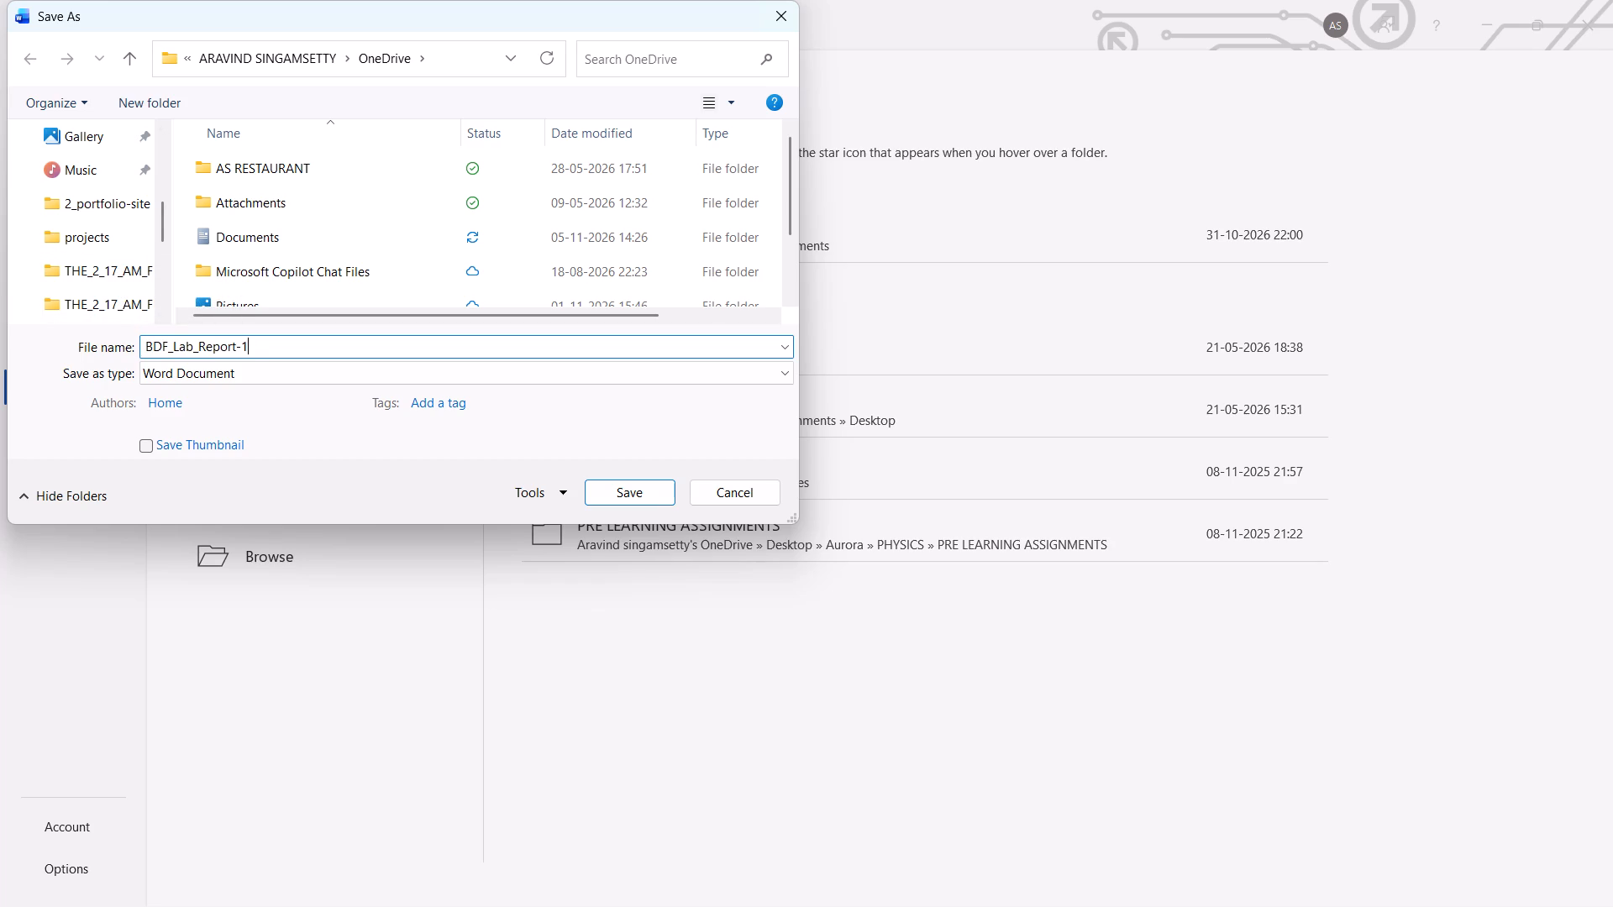
{"action": "key", "text": "BackSpace"}
{"action": "key", "text": "3"}
{"action": "scroll", "coordinate": [58, 241], "scroll_direction": "up", "scroll_amount": 2}
{"action": "left_click", "coordinate": [87, 270]}
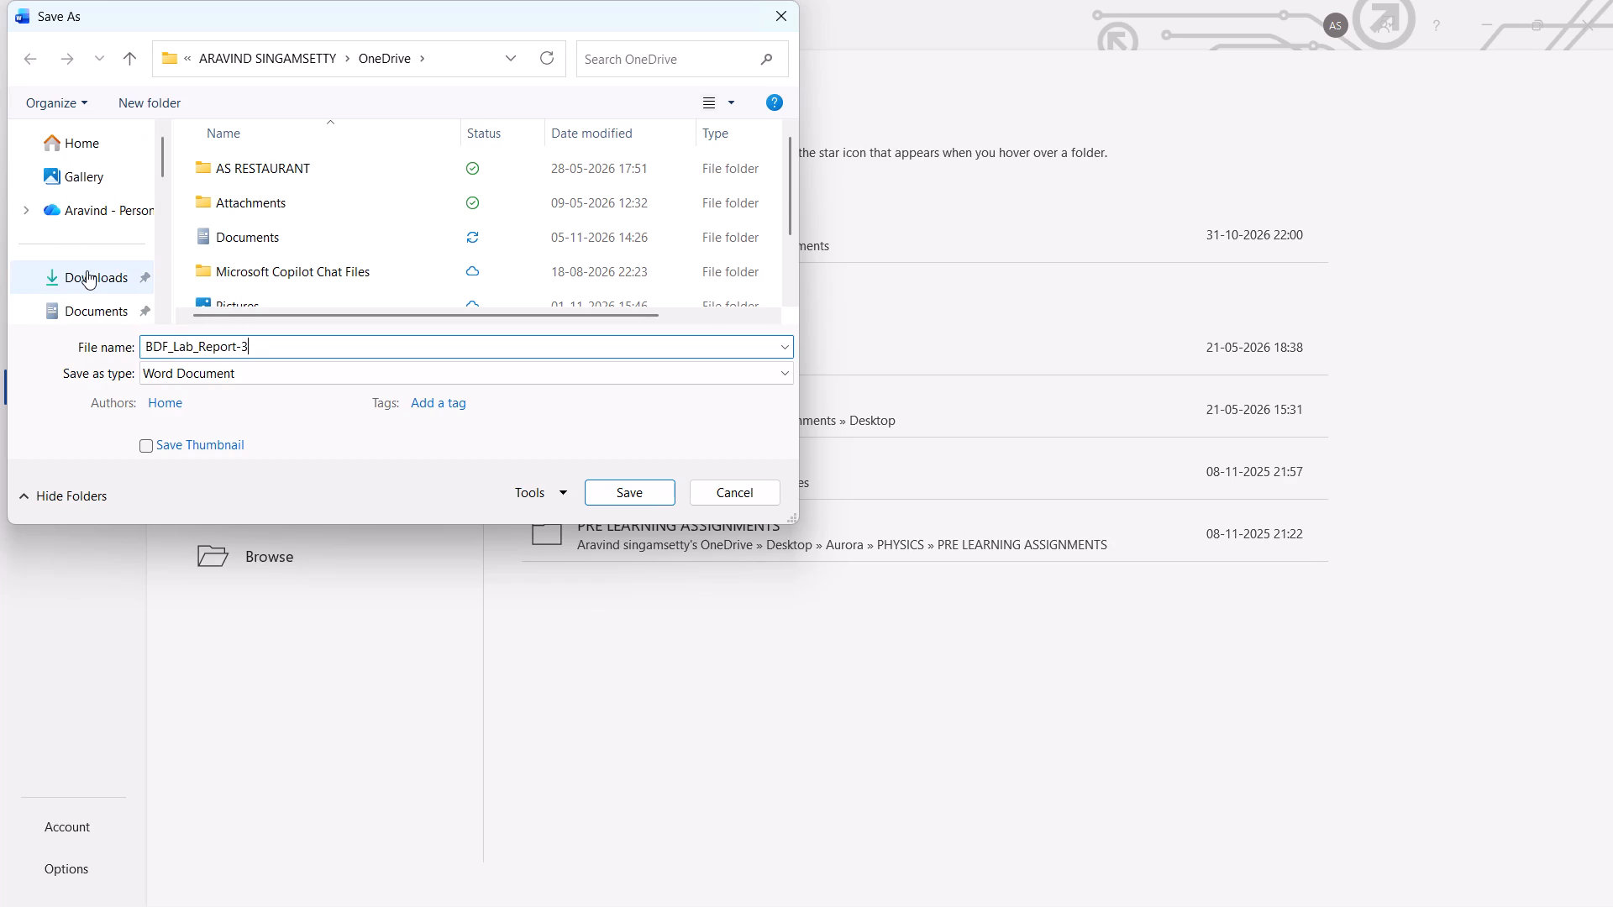
{"action": "left_click", "coordinate": [620, 491]}
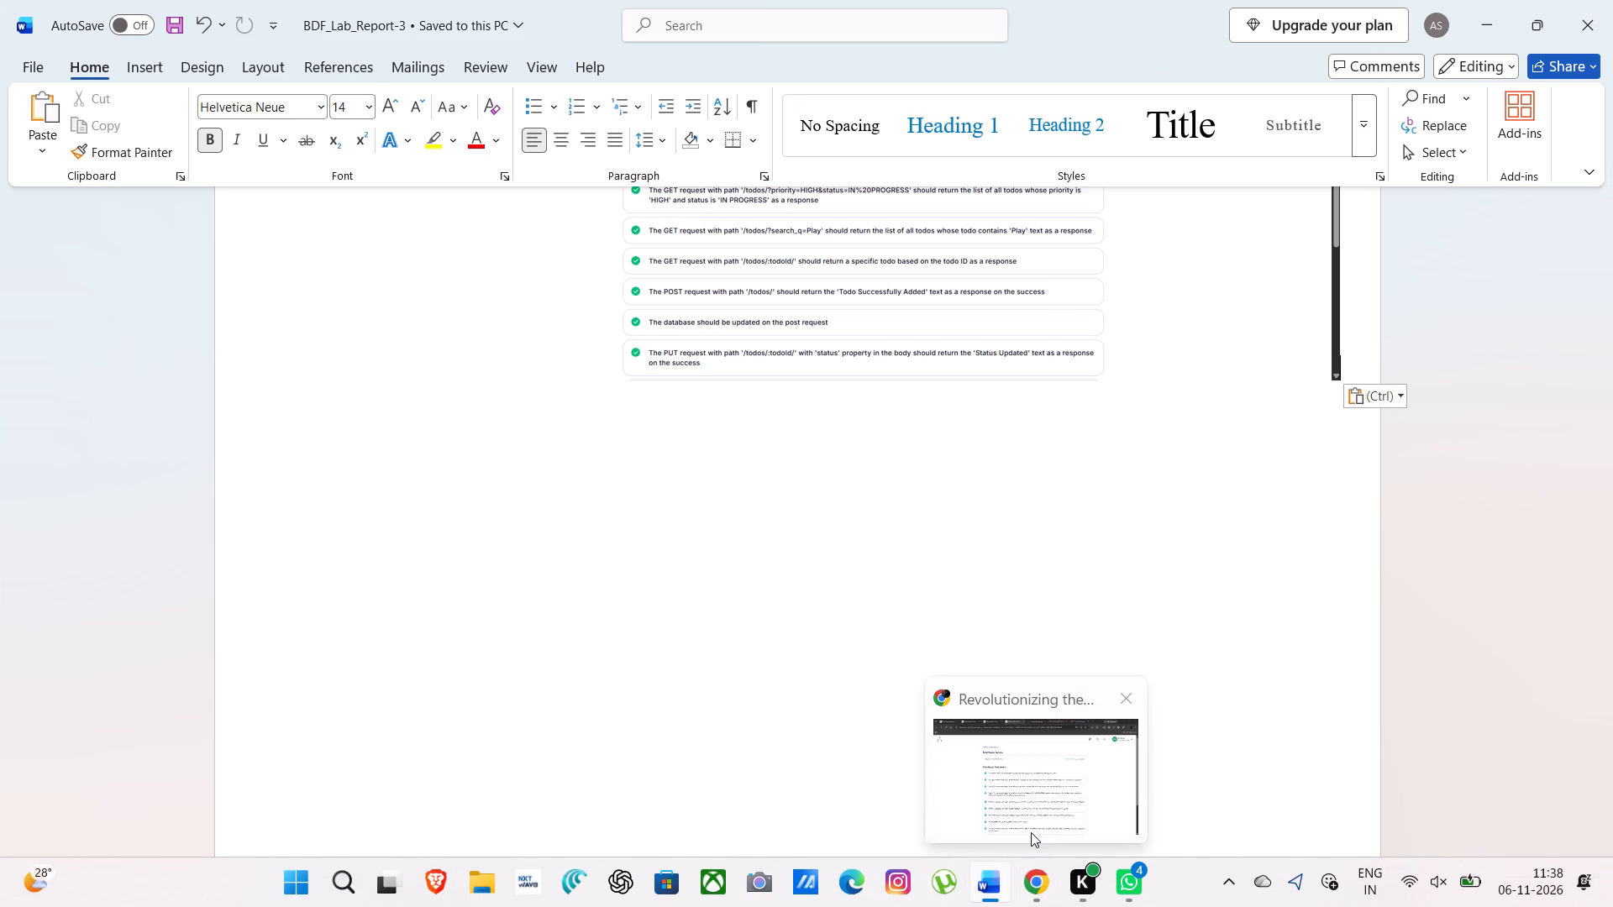
Switch to Chrome and bring up the iLovePDF page that converts Word to PDF.
{"action": "left_click", "coordinate": [1031, 832]}
{"action": "left_click", "coordinate": [978, 0]}
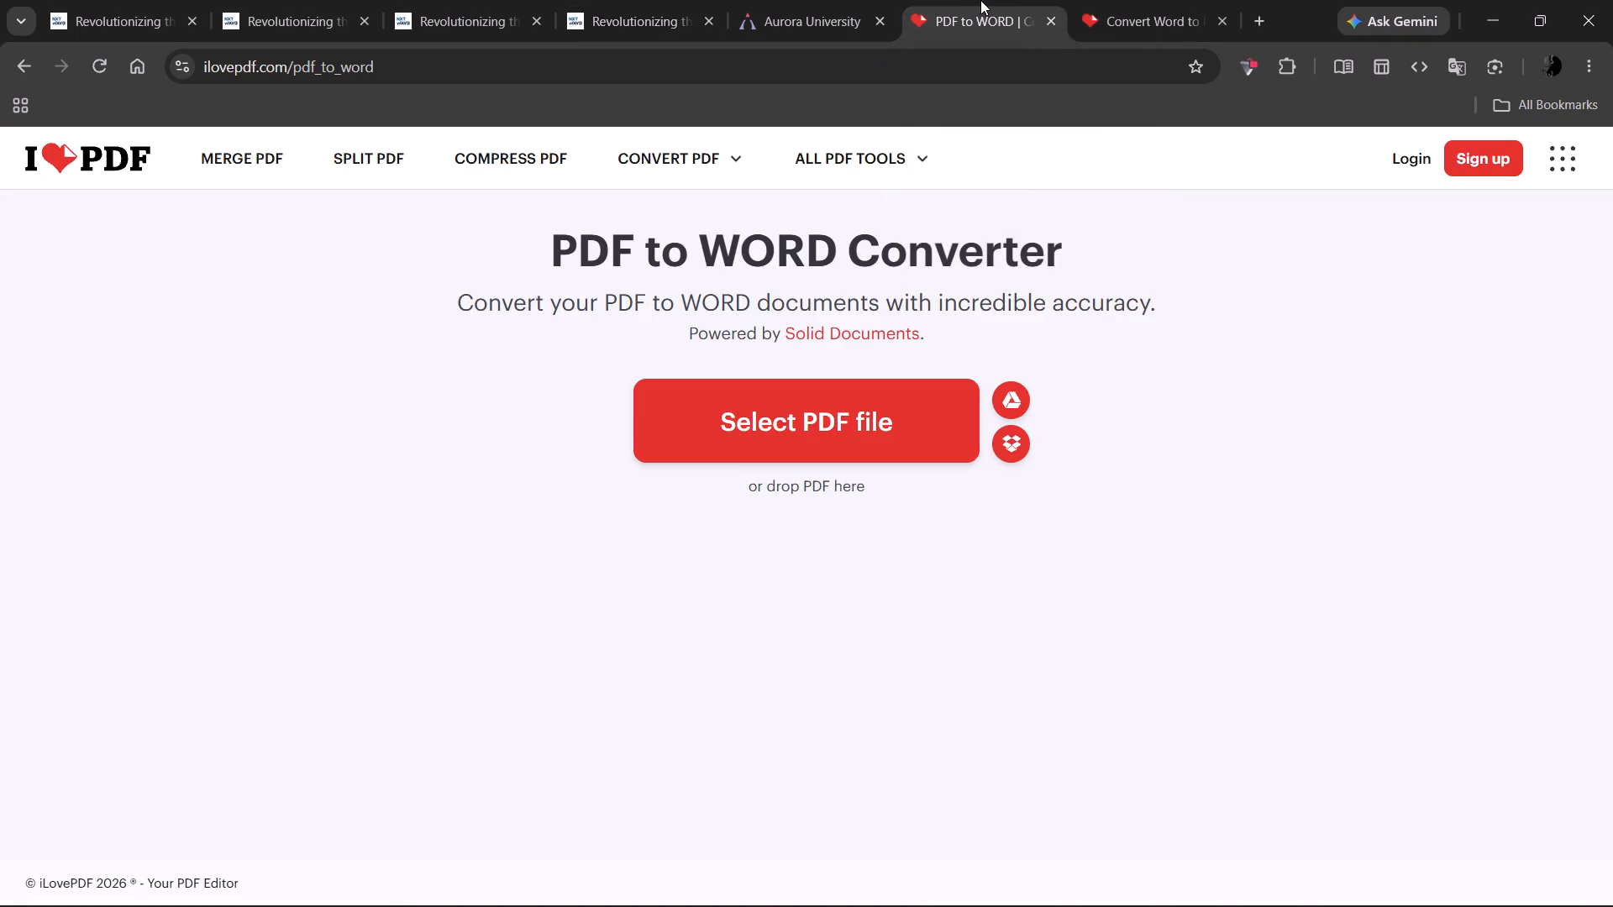
{"action": "left_click", "coordinate": [1096, 0]}
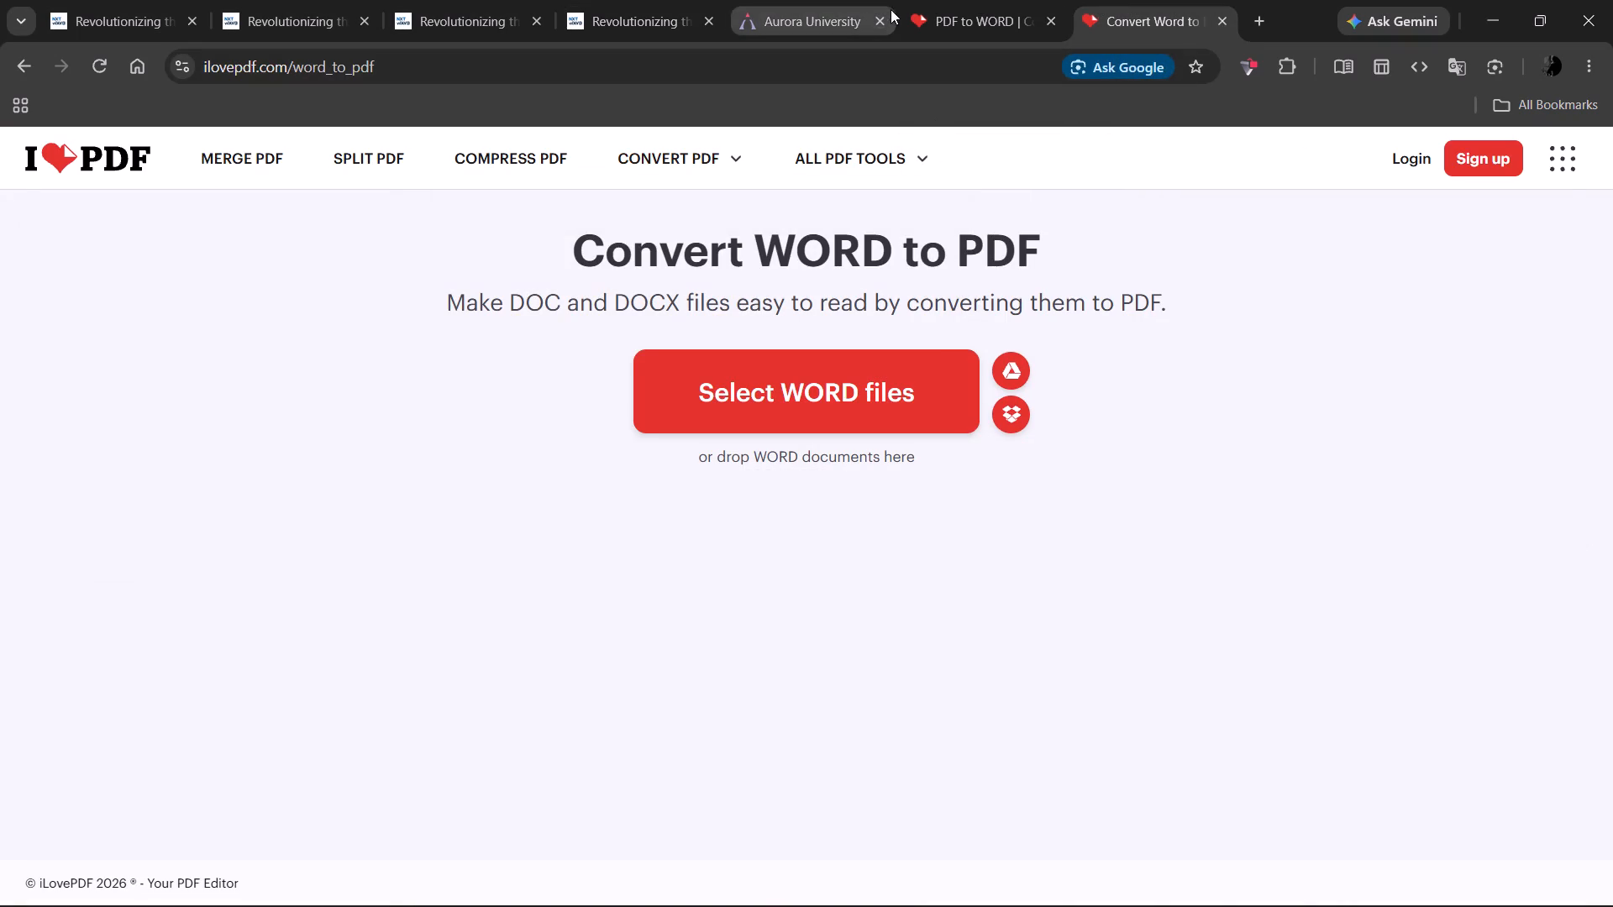
{"action": "left_click", "coordinate": [980, 3]}
{"action": "left_click", "coordinate": [1177, 0]}
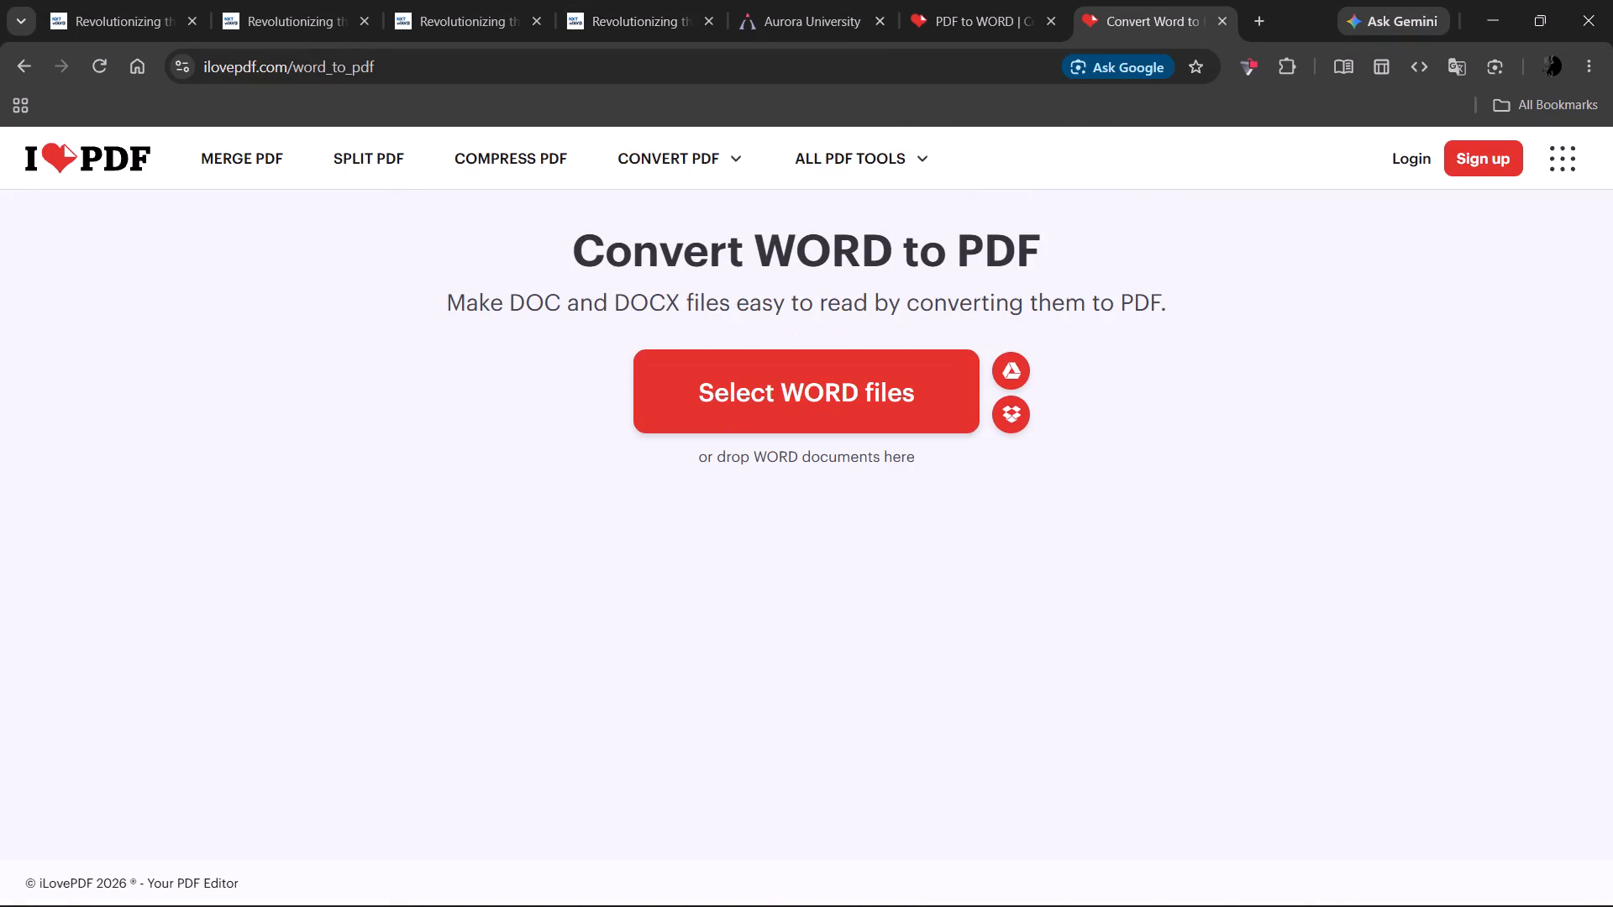
Select BDF_Lab_Report-3 from Downloads as the Word file and start its conversion to PDF.
{"action": "left_click", "coordinate": [854, 391]}
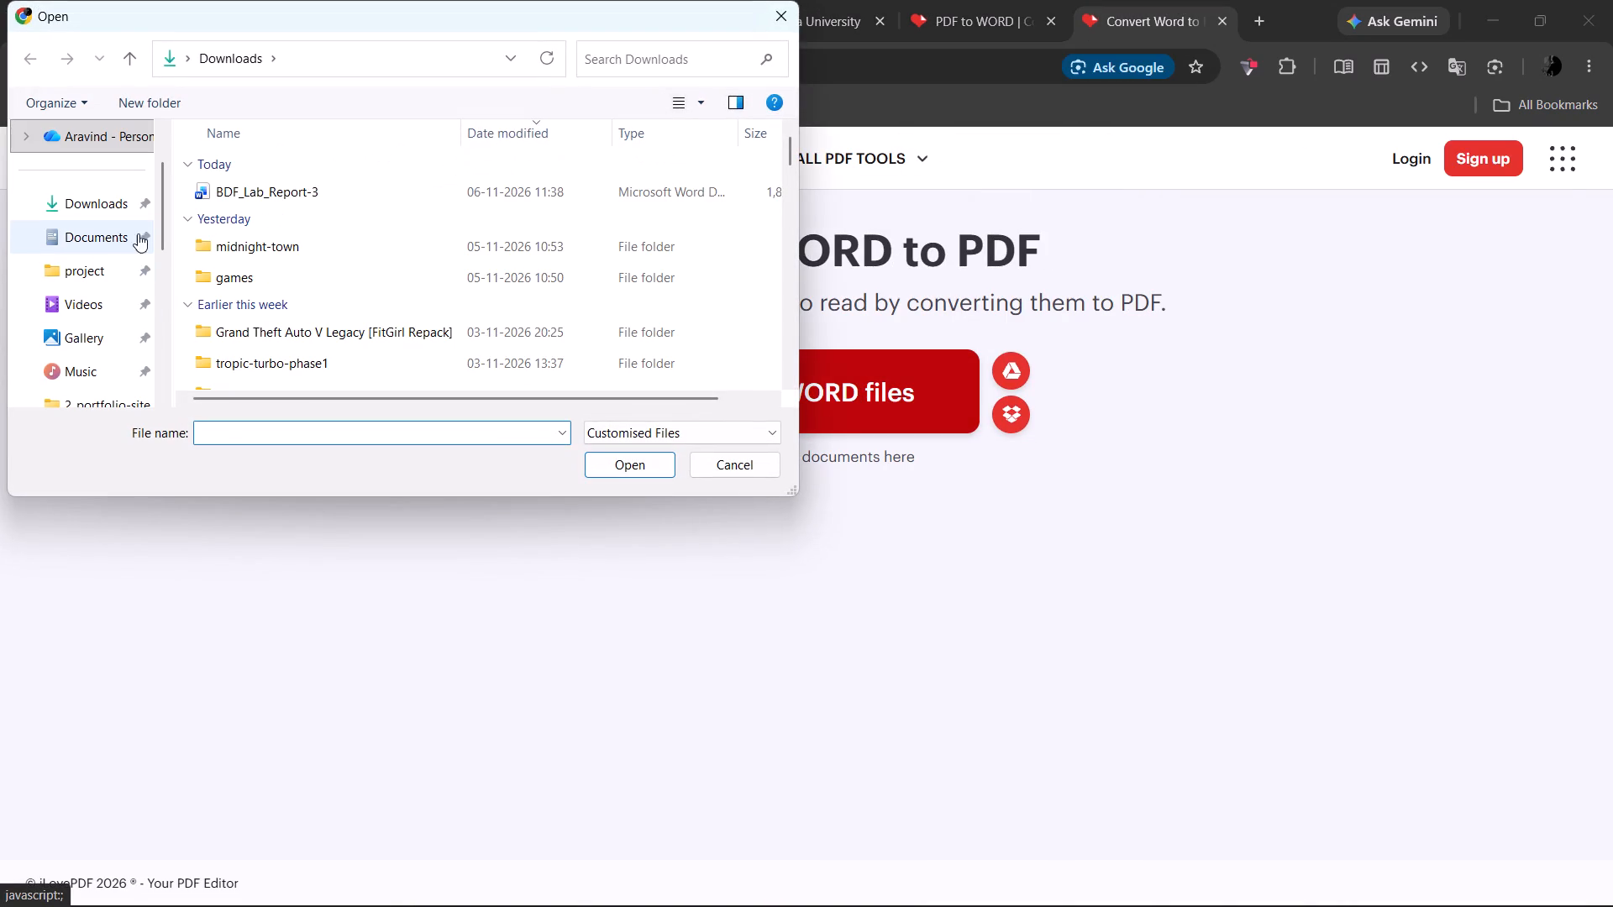
{"action": "left_click", "coordinate": [308, 188]}
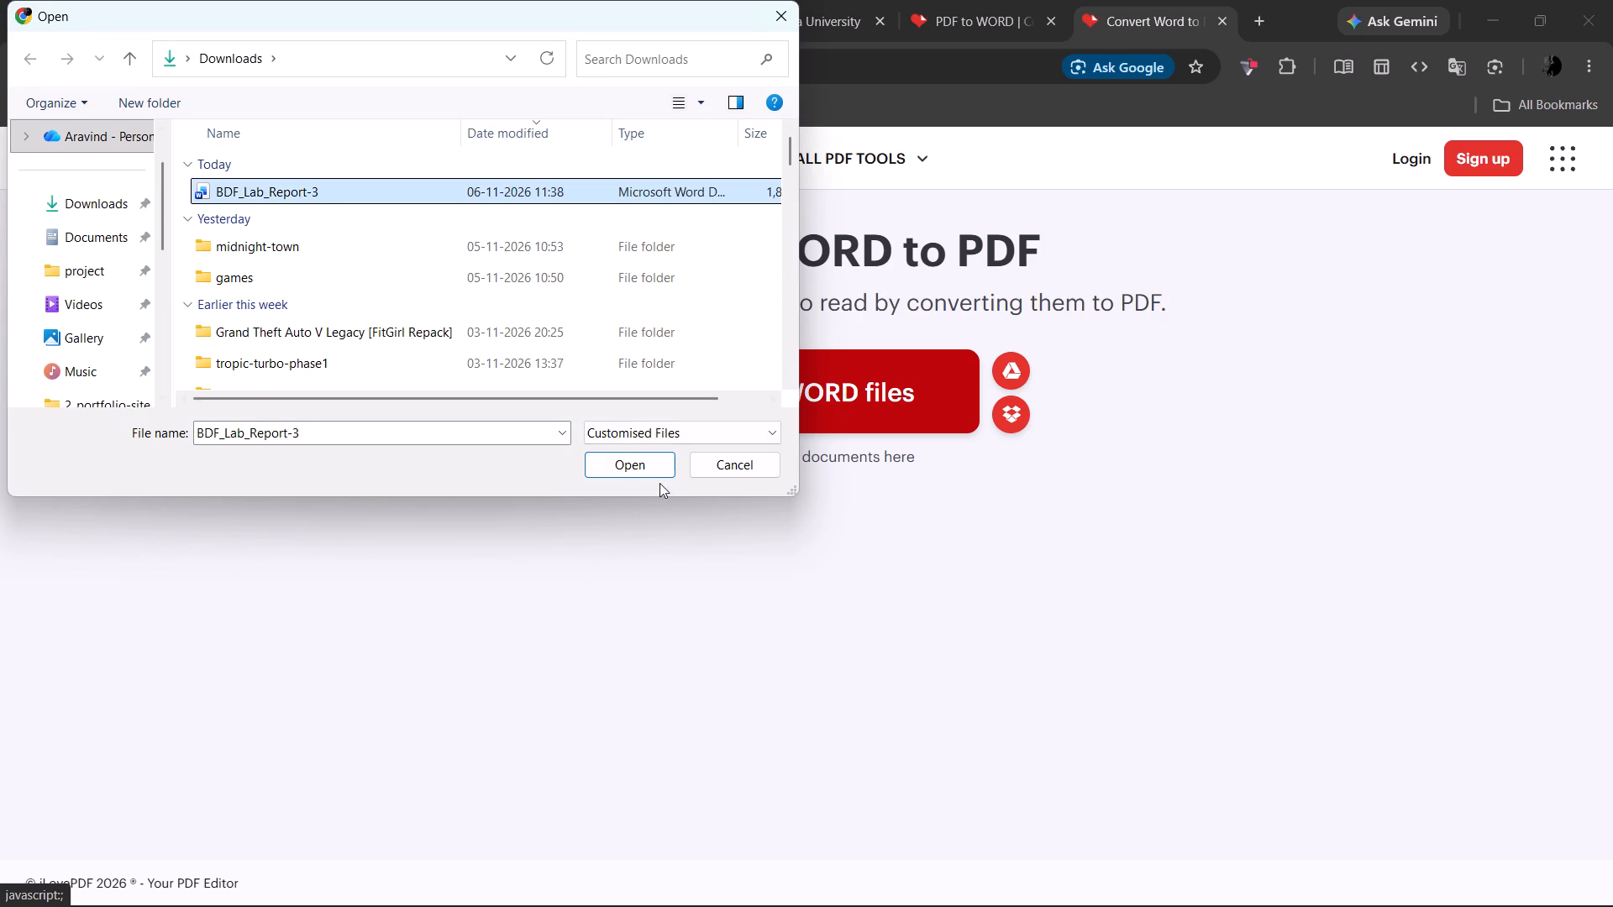
{"action": "left_click", "coordinate": [643, 462]}
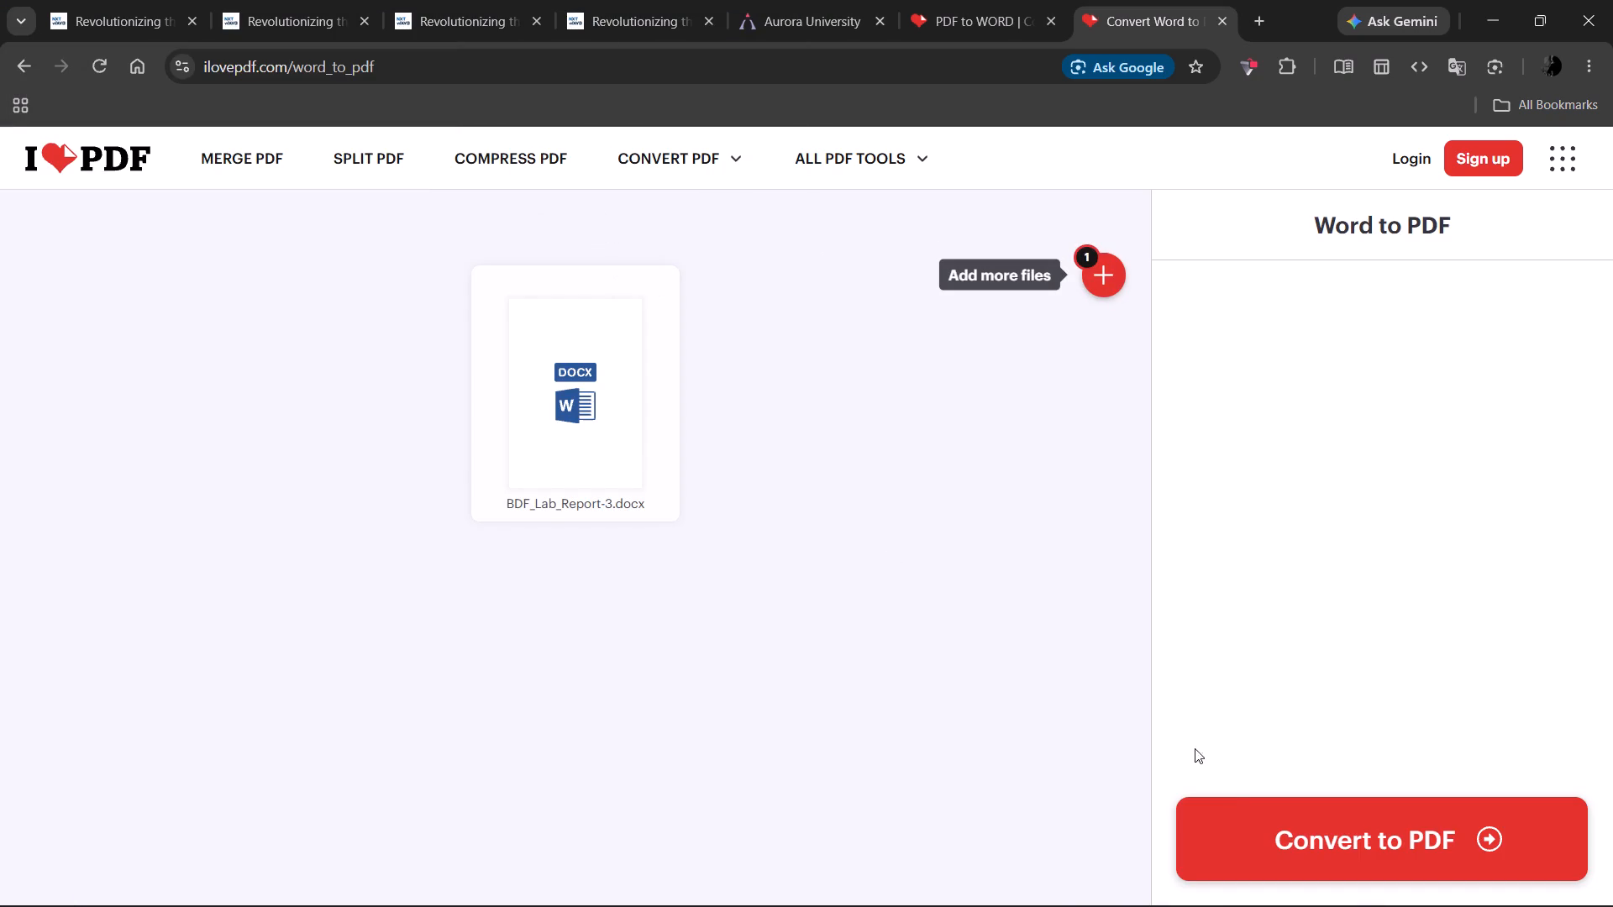
{"action": "left_click", "coordinate": [1258, 805]}
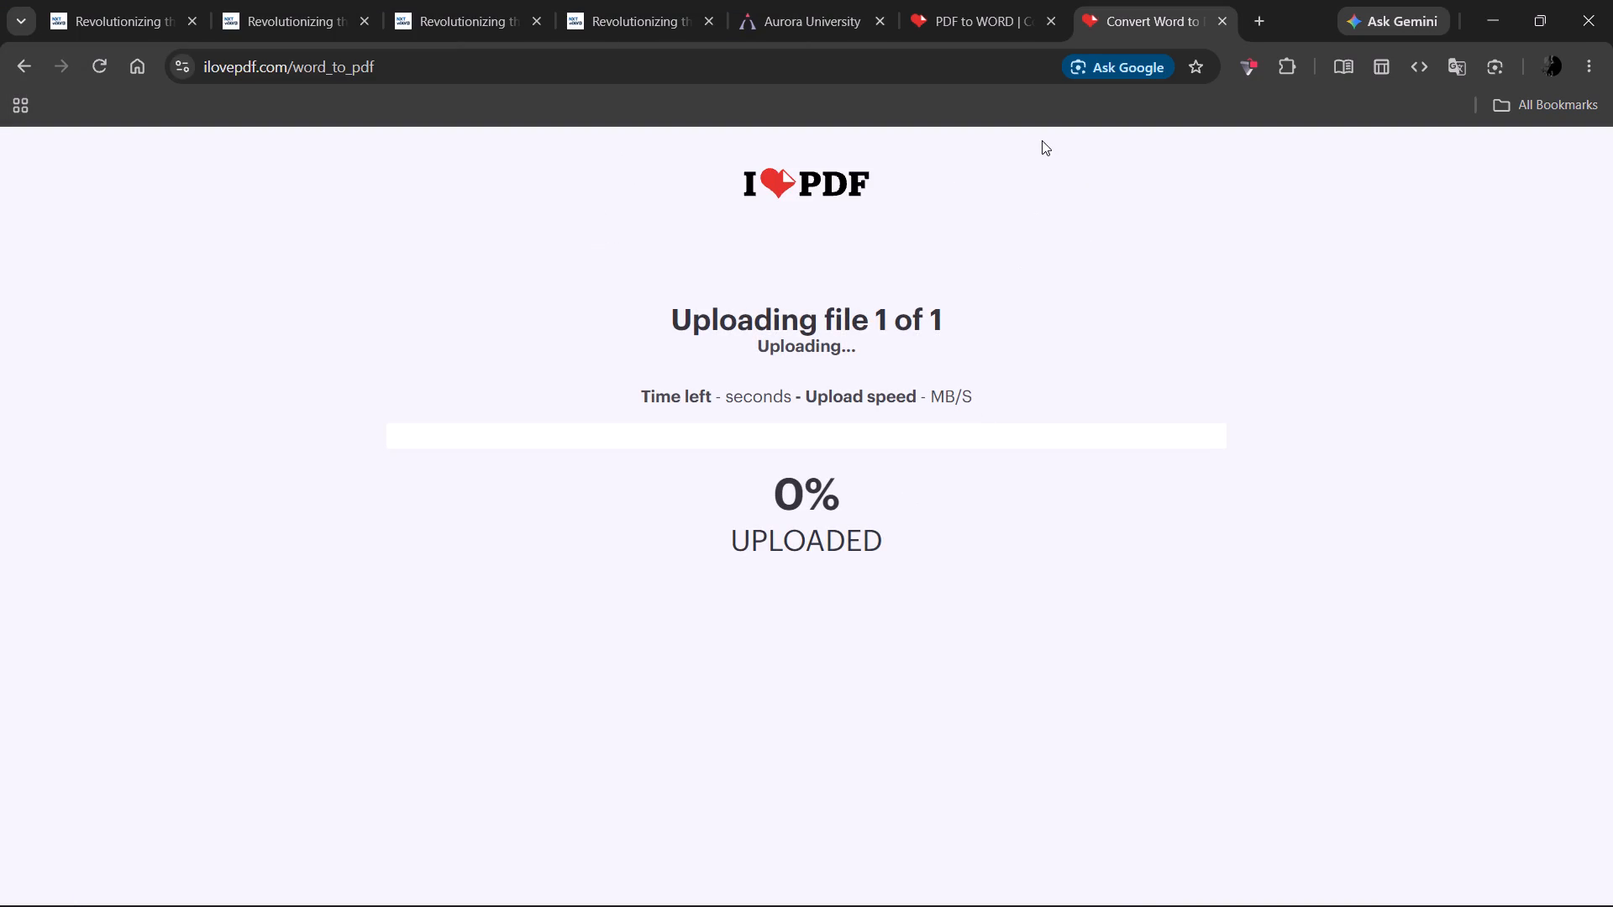
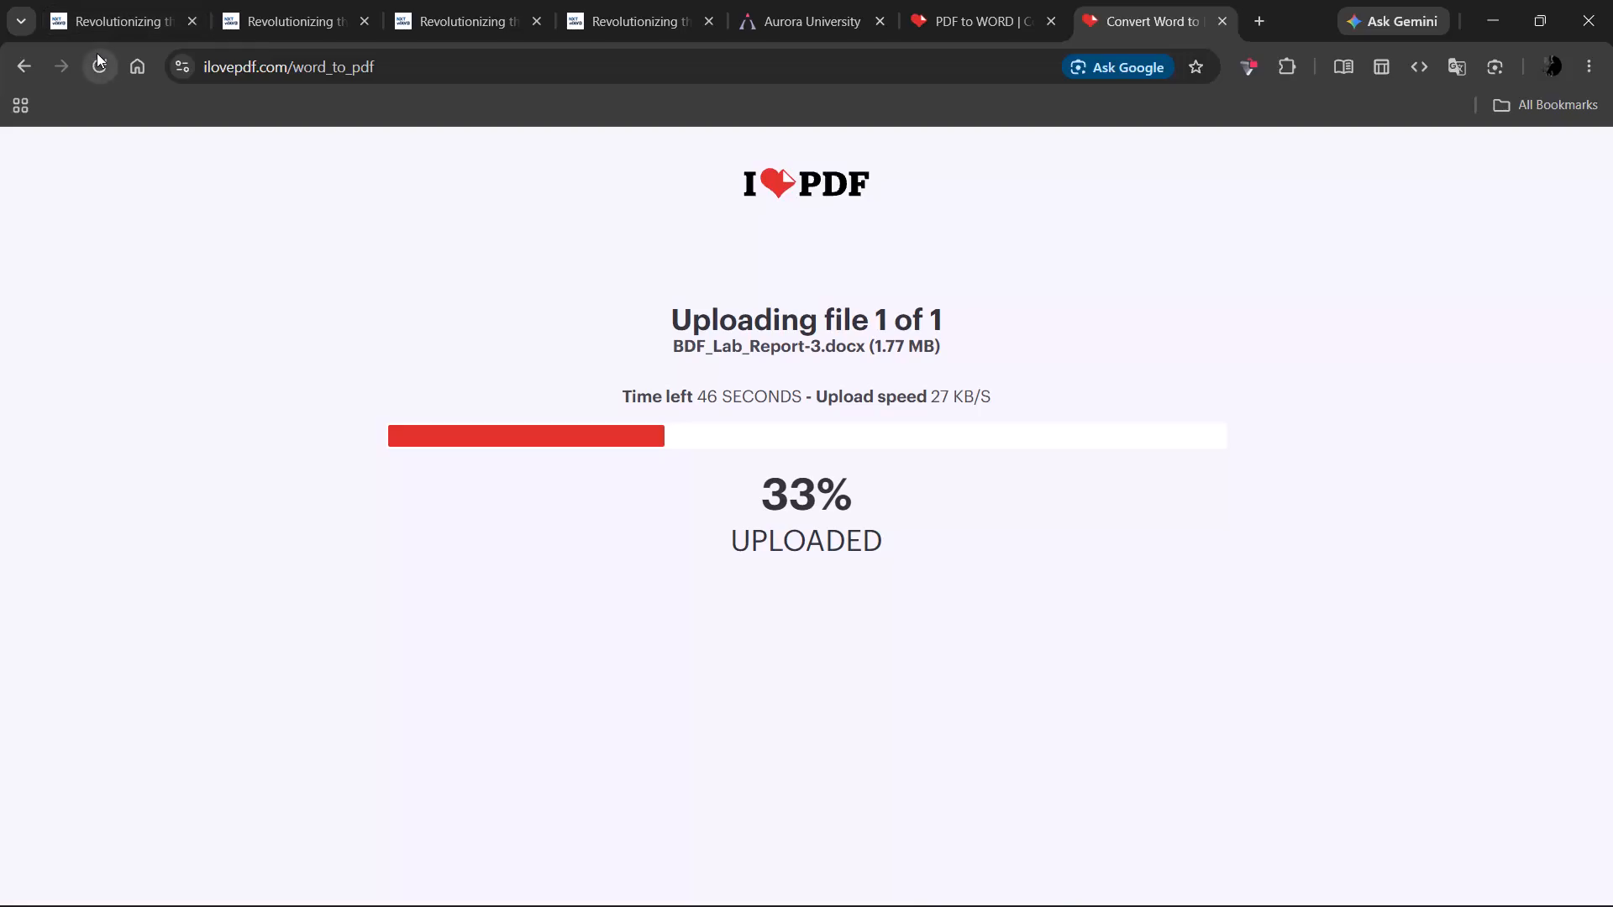
Reload the iLovePDF Word to PDF page to abandon the running upload and start over.
{"action": "left_click", "coordinate": [97, 53]}
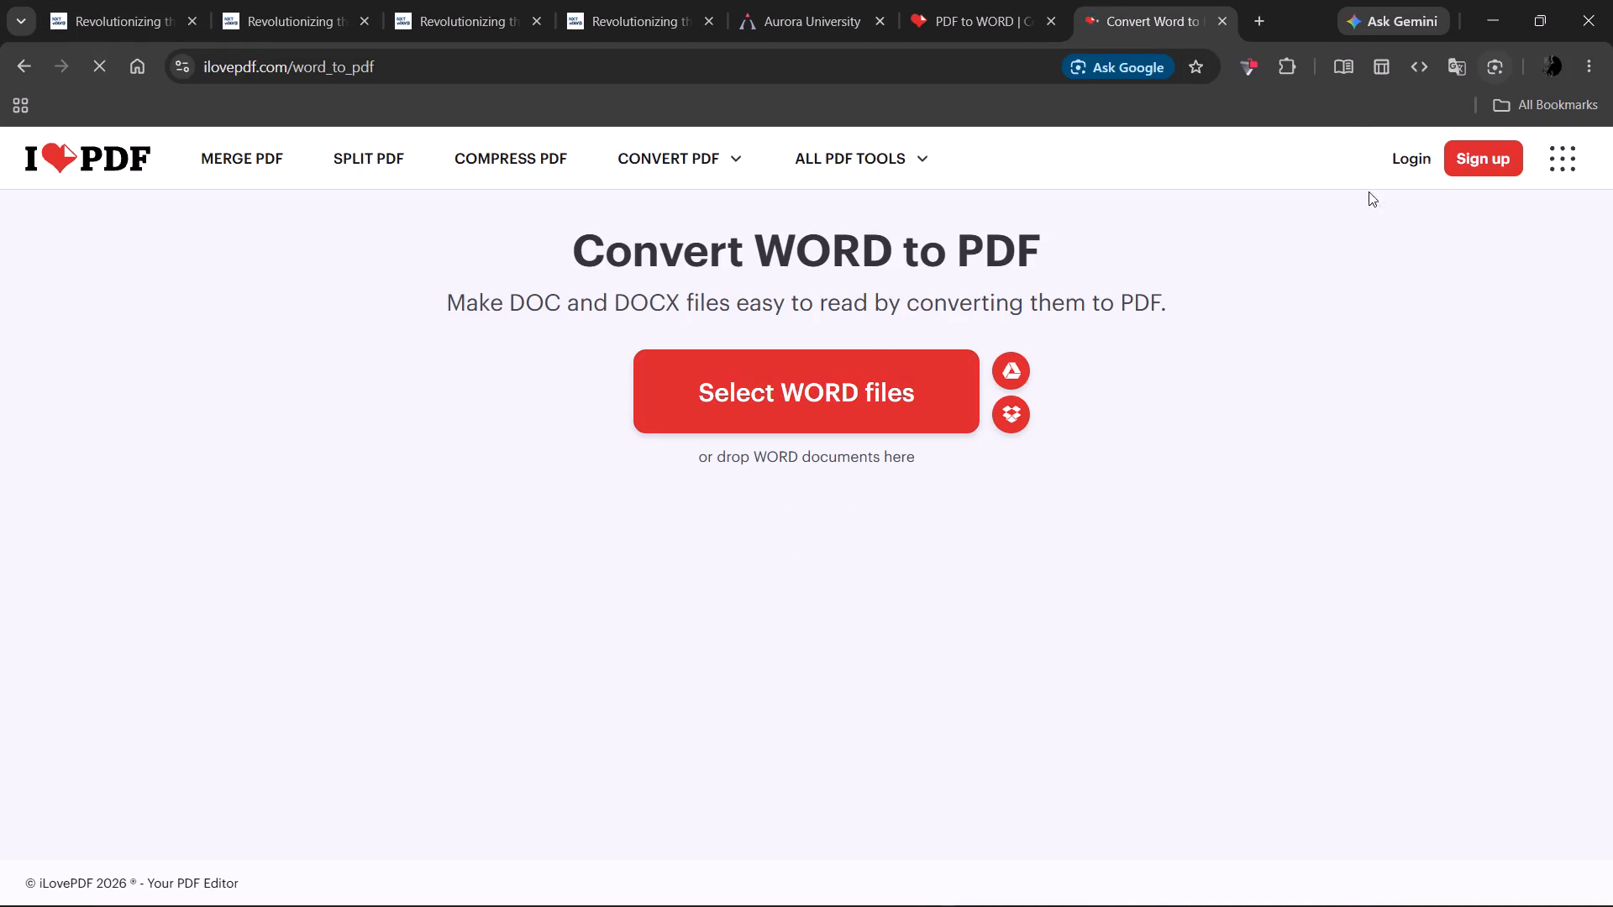
Check the browser's download history, returning to the Word to PDF page when done.
{"action": "key", "text": "ctrl+j"}
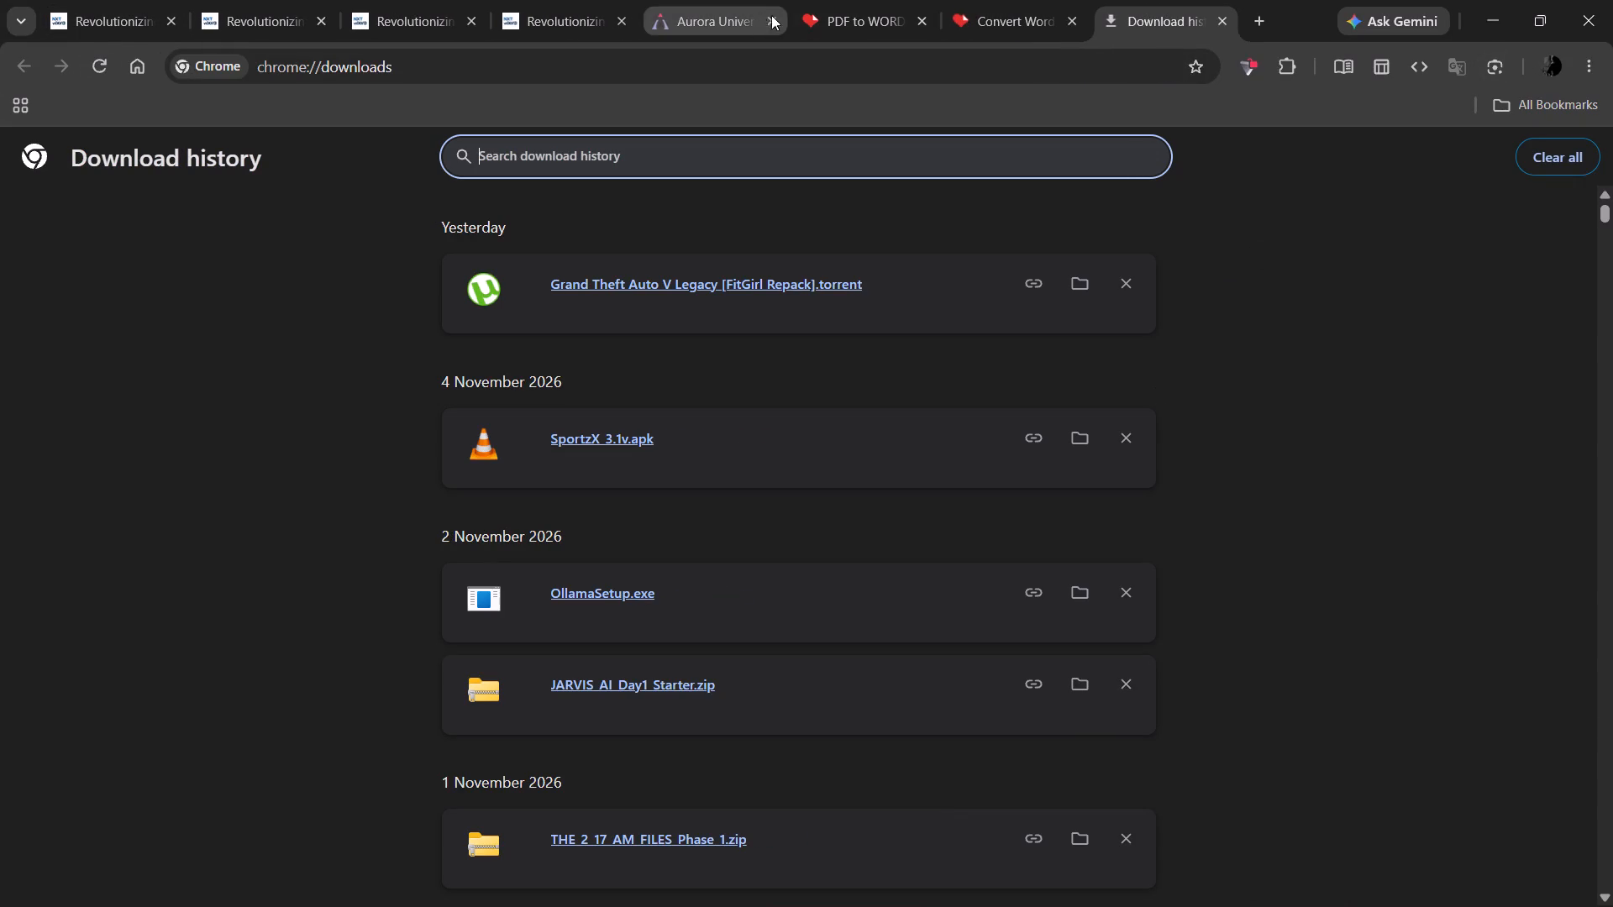
{"action": "left_click", "coordinate": [1048, 0]}
Select BDF_Lab_Report-3 from Downloads as the Word file again and restart its conversion to PDF.
{"action": "left_click", "coordinate": [821, 398]}
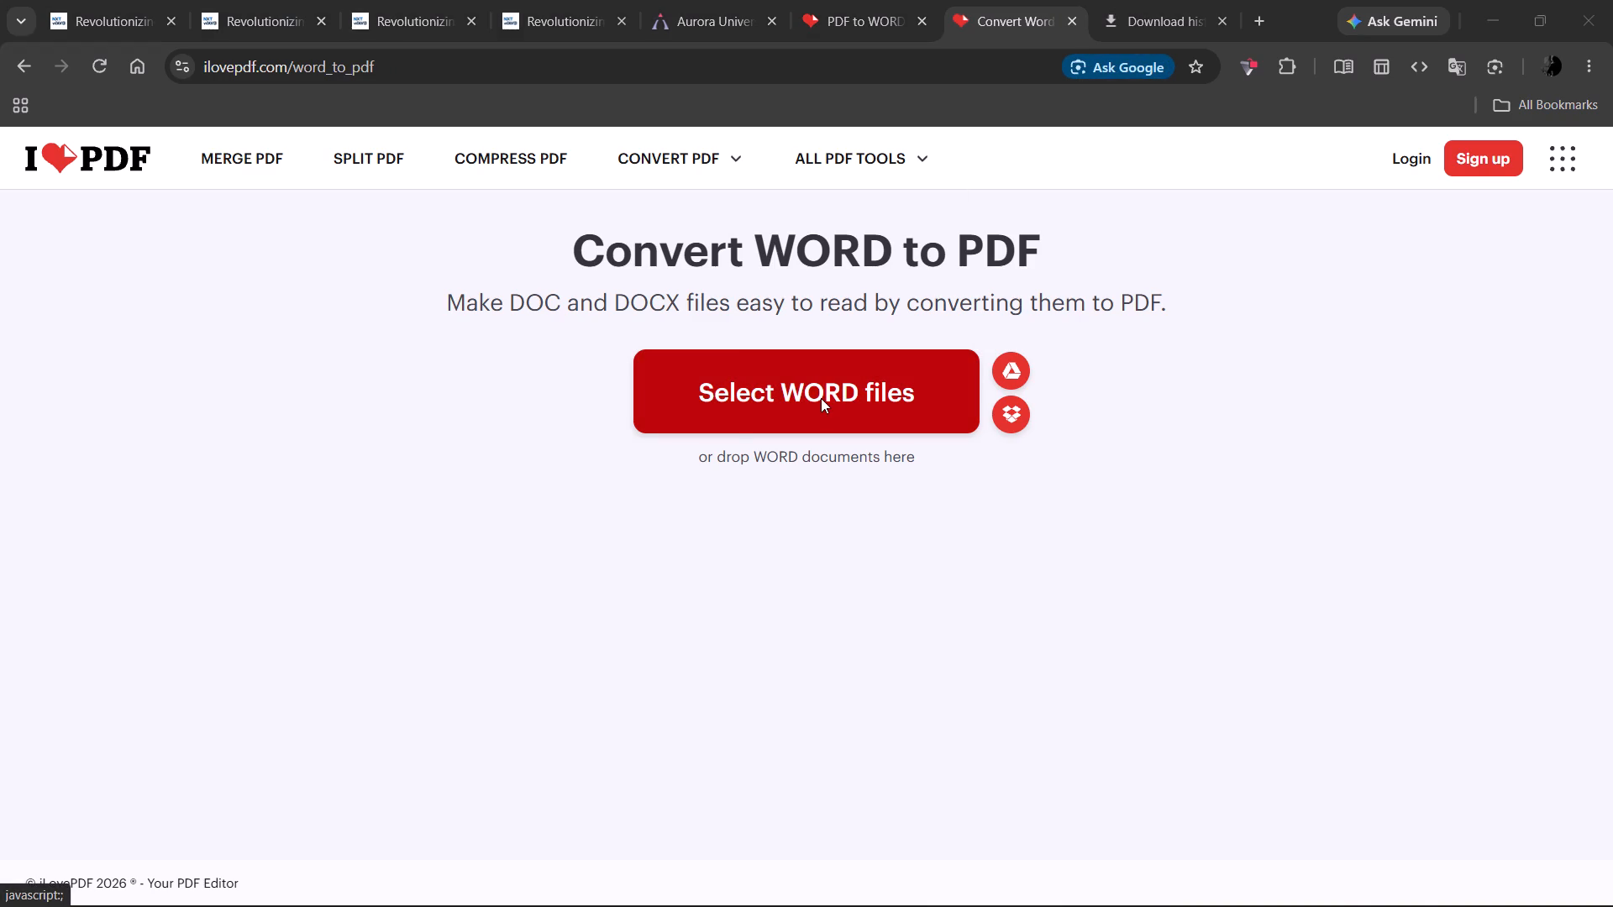
{"action": "left_click", "coordinate": [361, 178]}
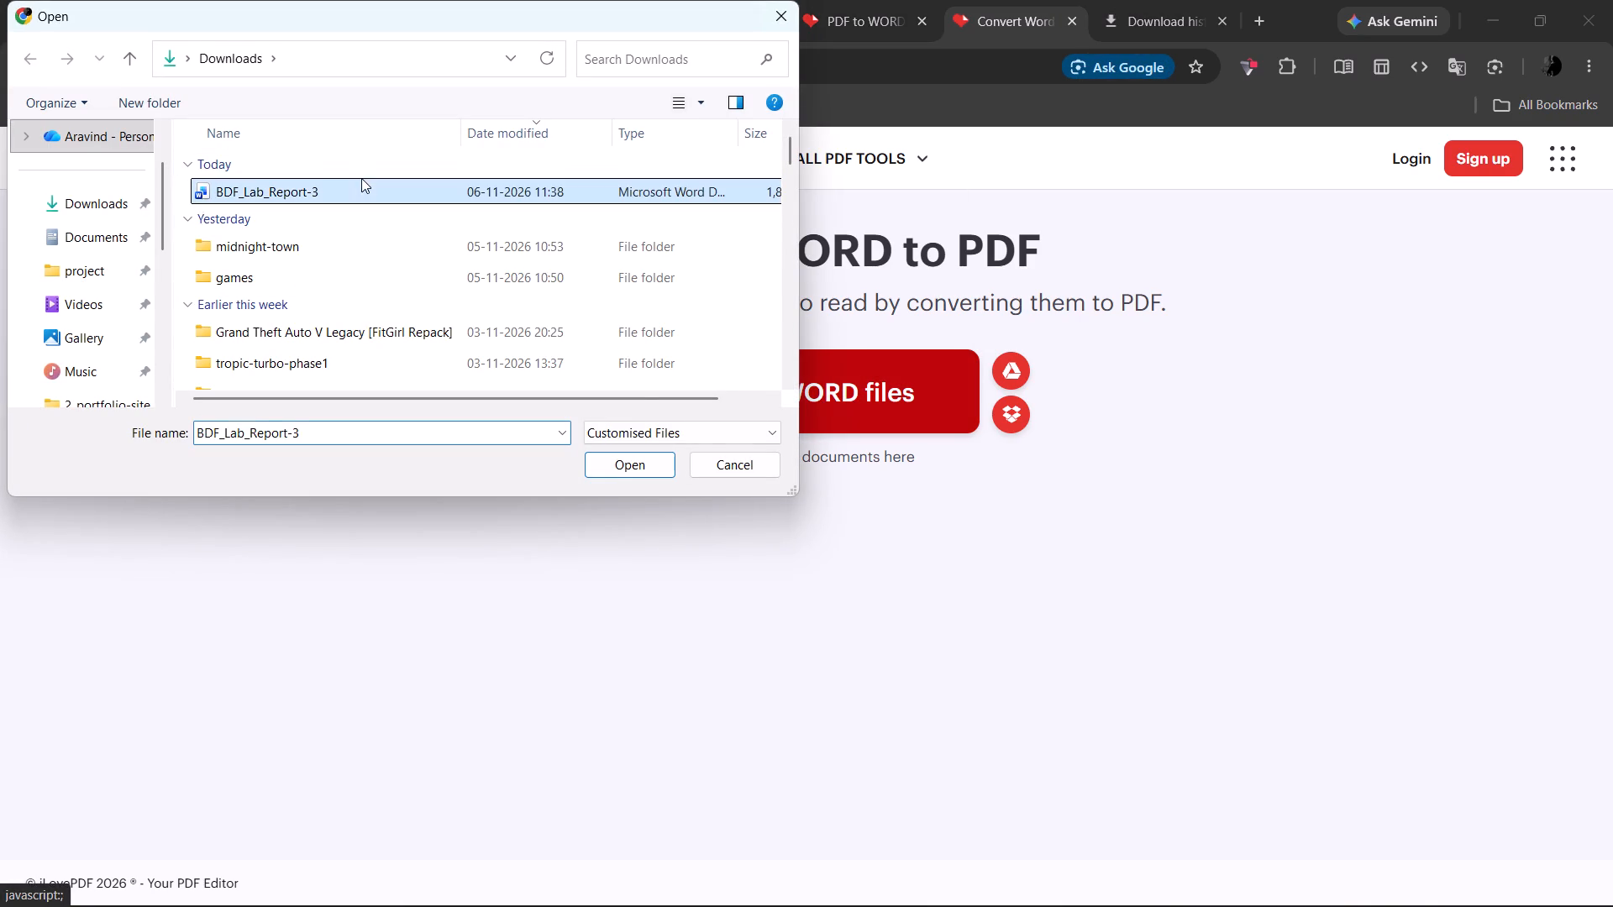
{"action": "left_click", "coordinate": [645, 459]}
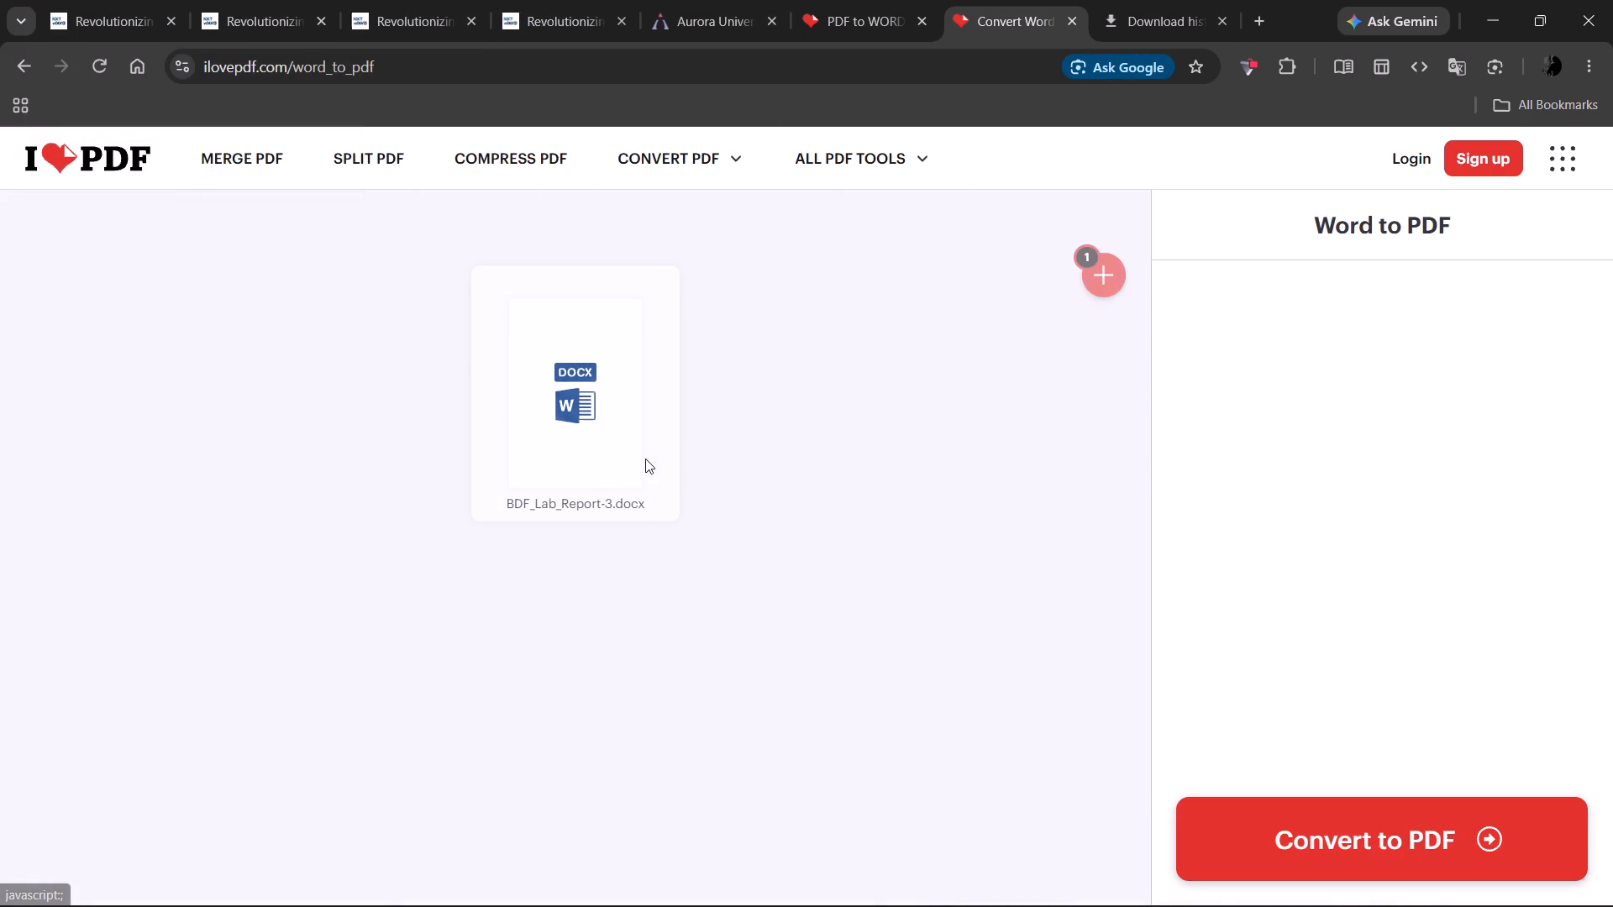
{"action": "left_click", "coordinate": [1249, 841]}
{"action": "left_click", "coordinate": [1110, 566]}
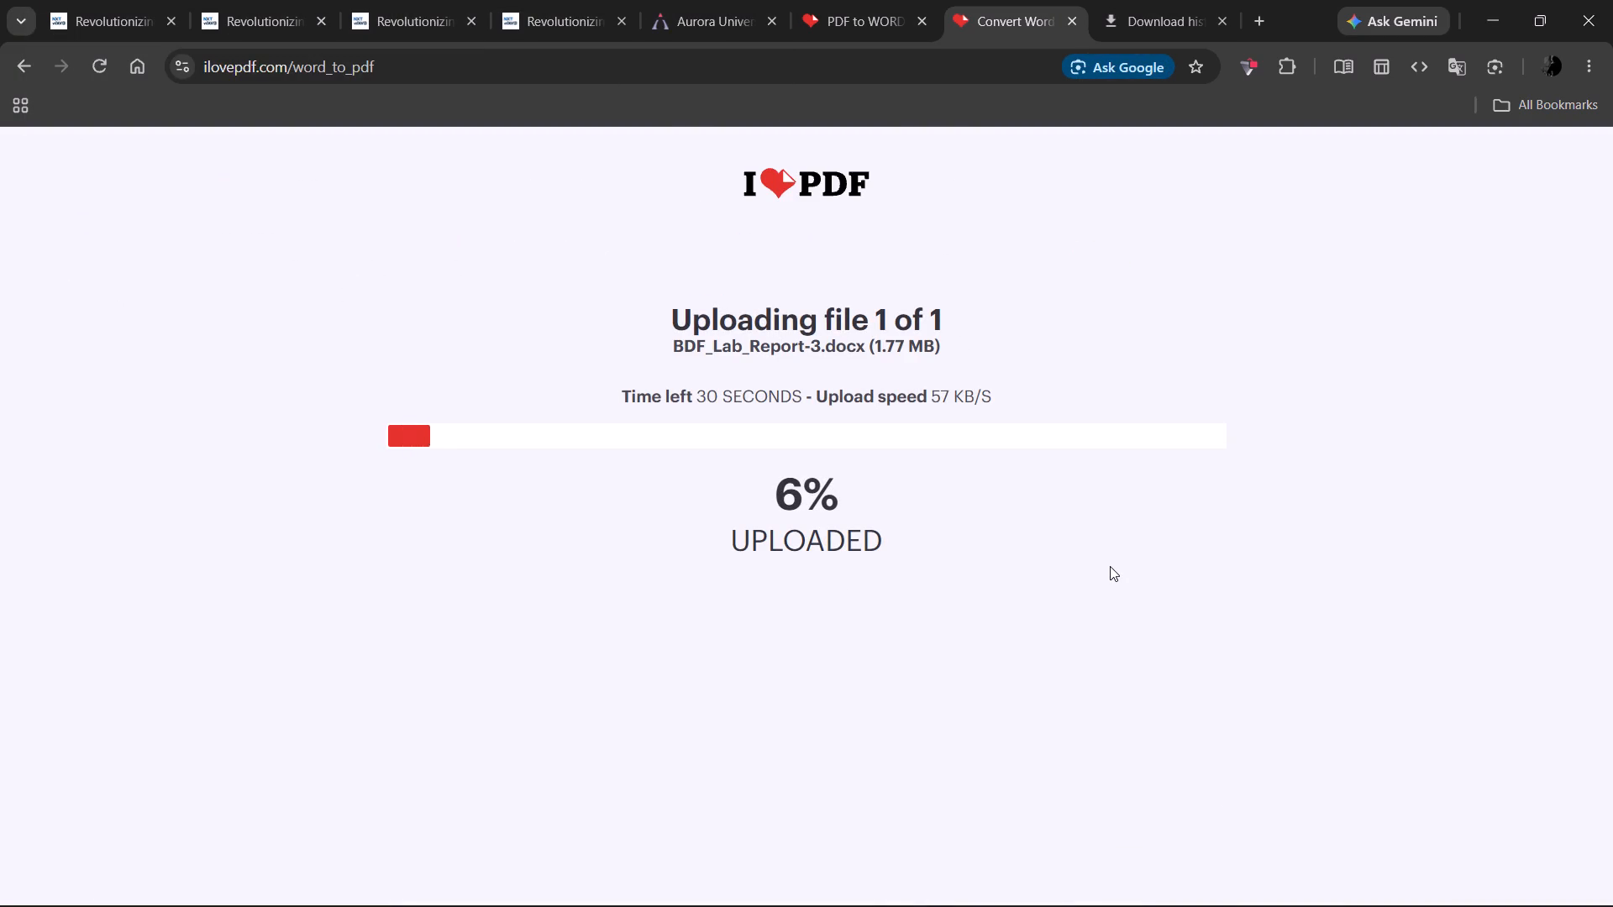
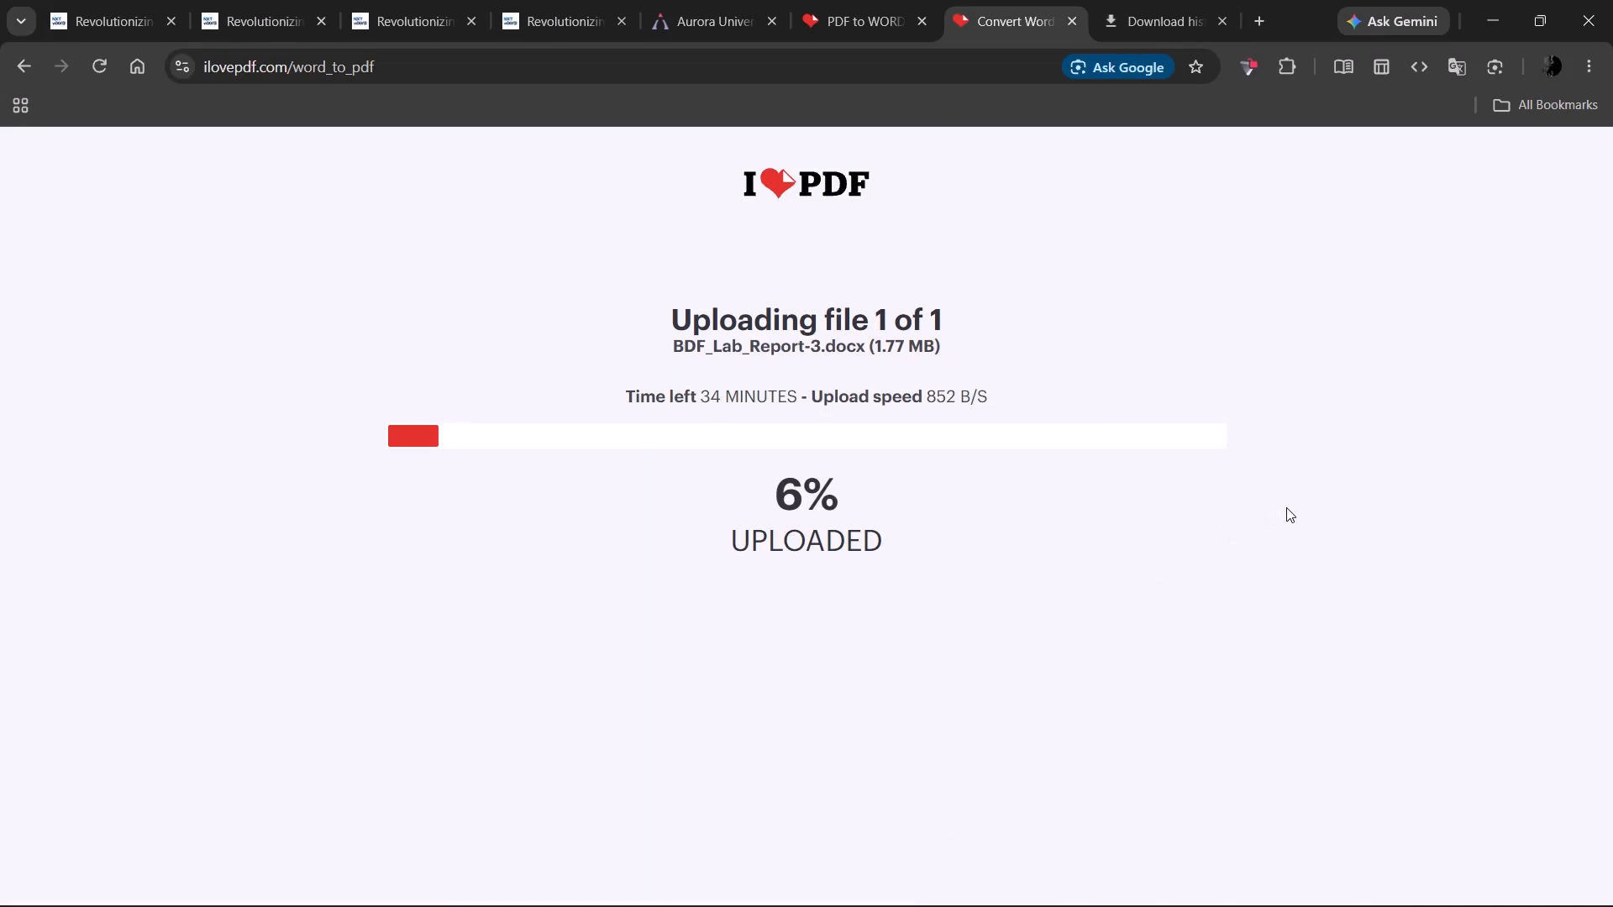
Check the browser's download history and return to the iLovePDF Word to PDF upload page.
{"action": "key", "text": "ctrl+j"}
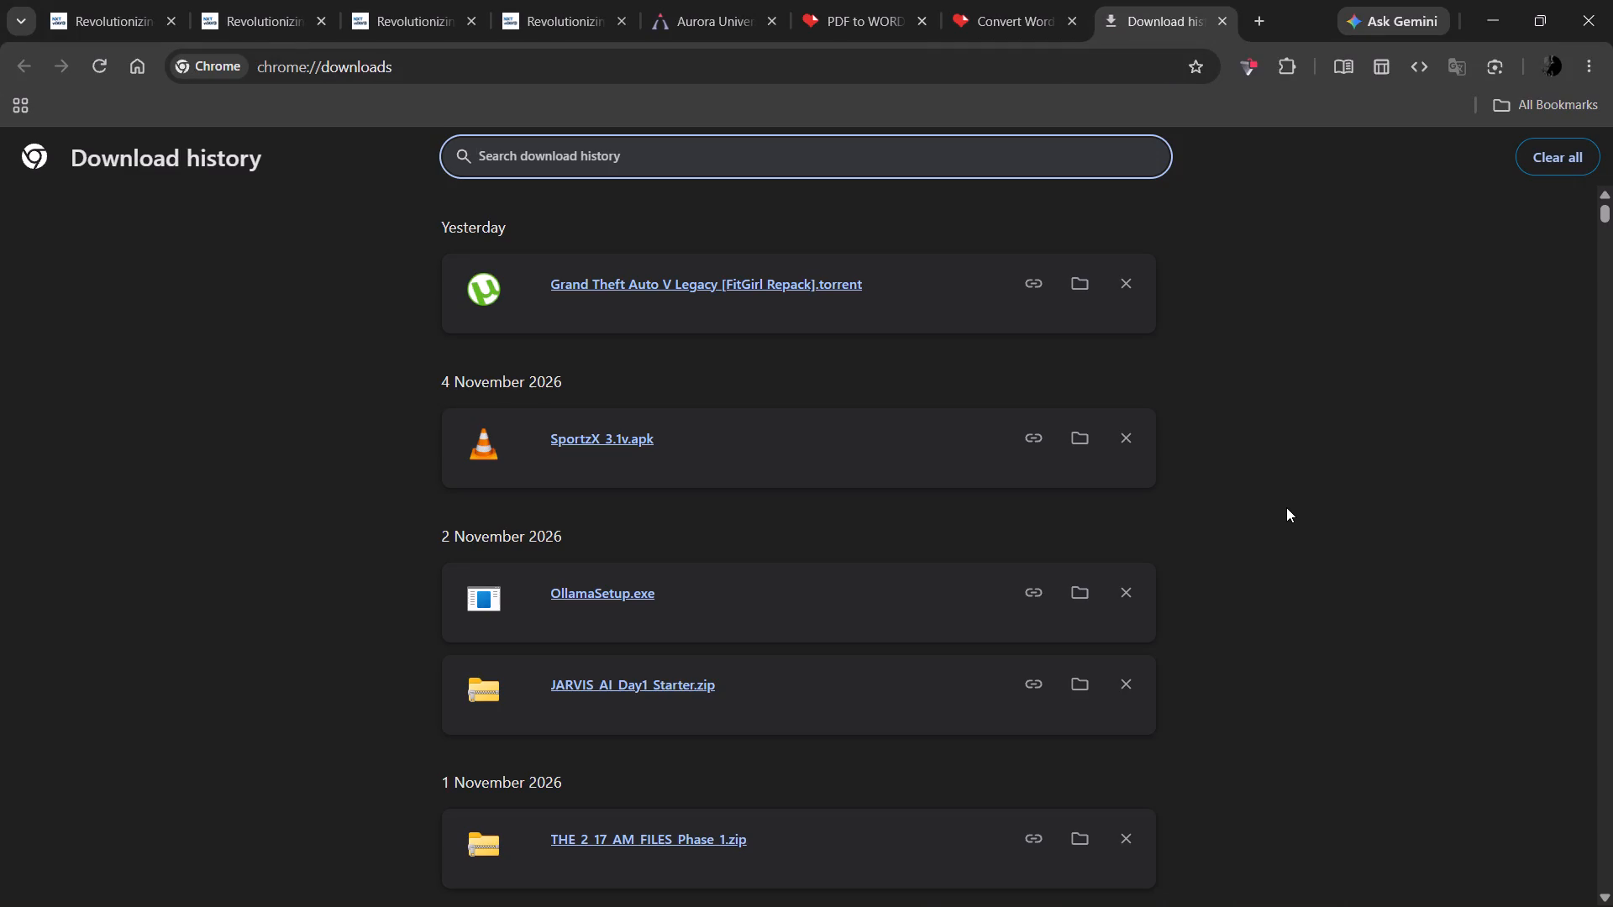
{"action": "left_click", "coordinate": [980, 0]}
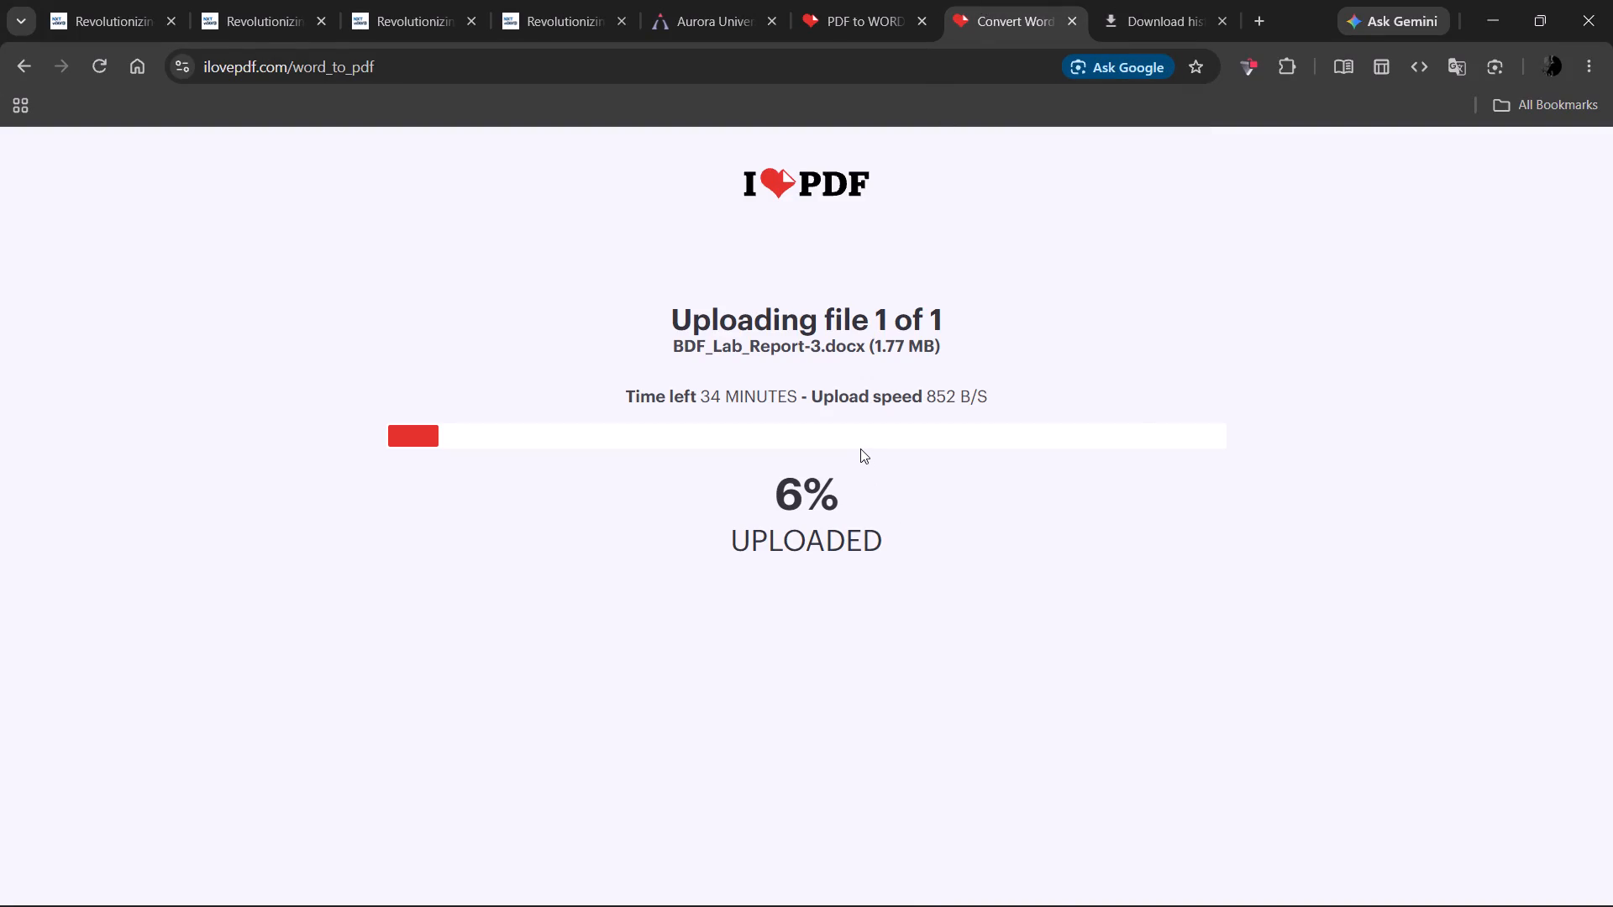
{"action": "scroll", "coordinate": [860, 448], "scroll_direction": "up", "scroll_amount": 2}
Connect Proton VPN to its auto-selected fastest free server, keeping the iLovePDF upload page open.
{"action": "left_click", "coordinate": [1248, 63]}
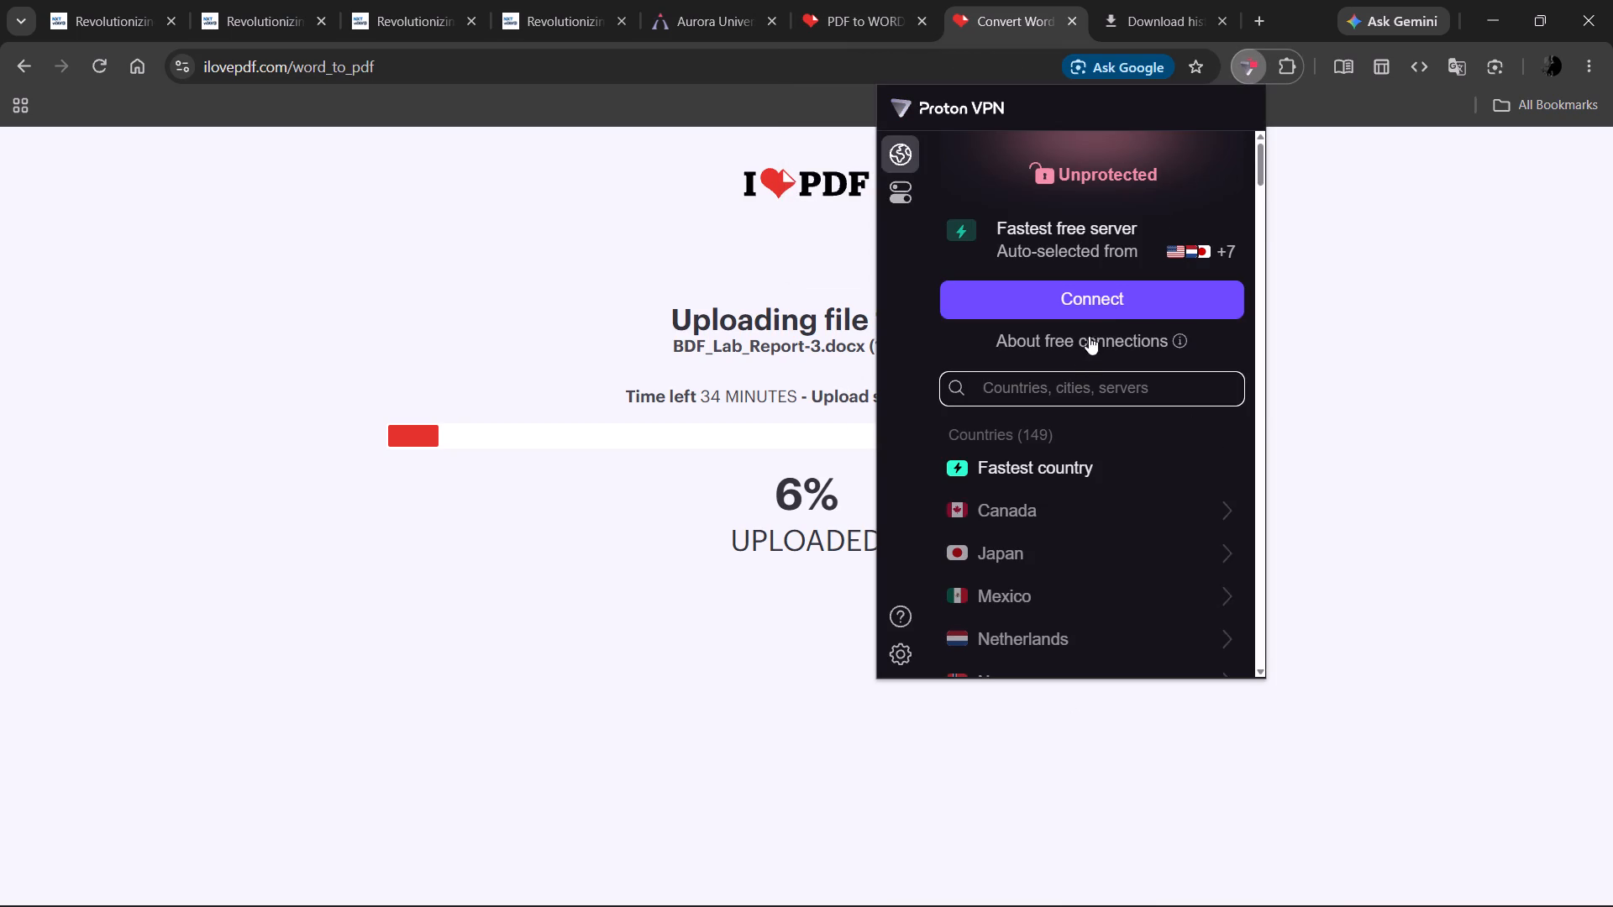
{"action": "left_click", "coordinate": [1111, 294]}
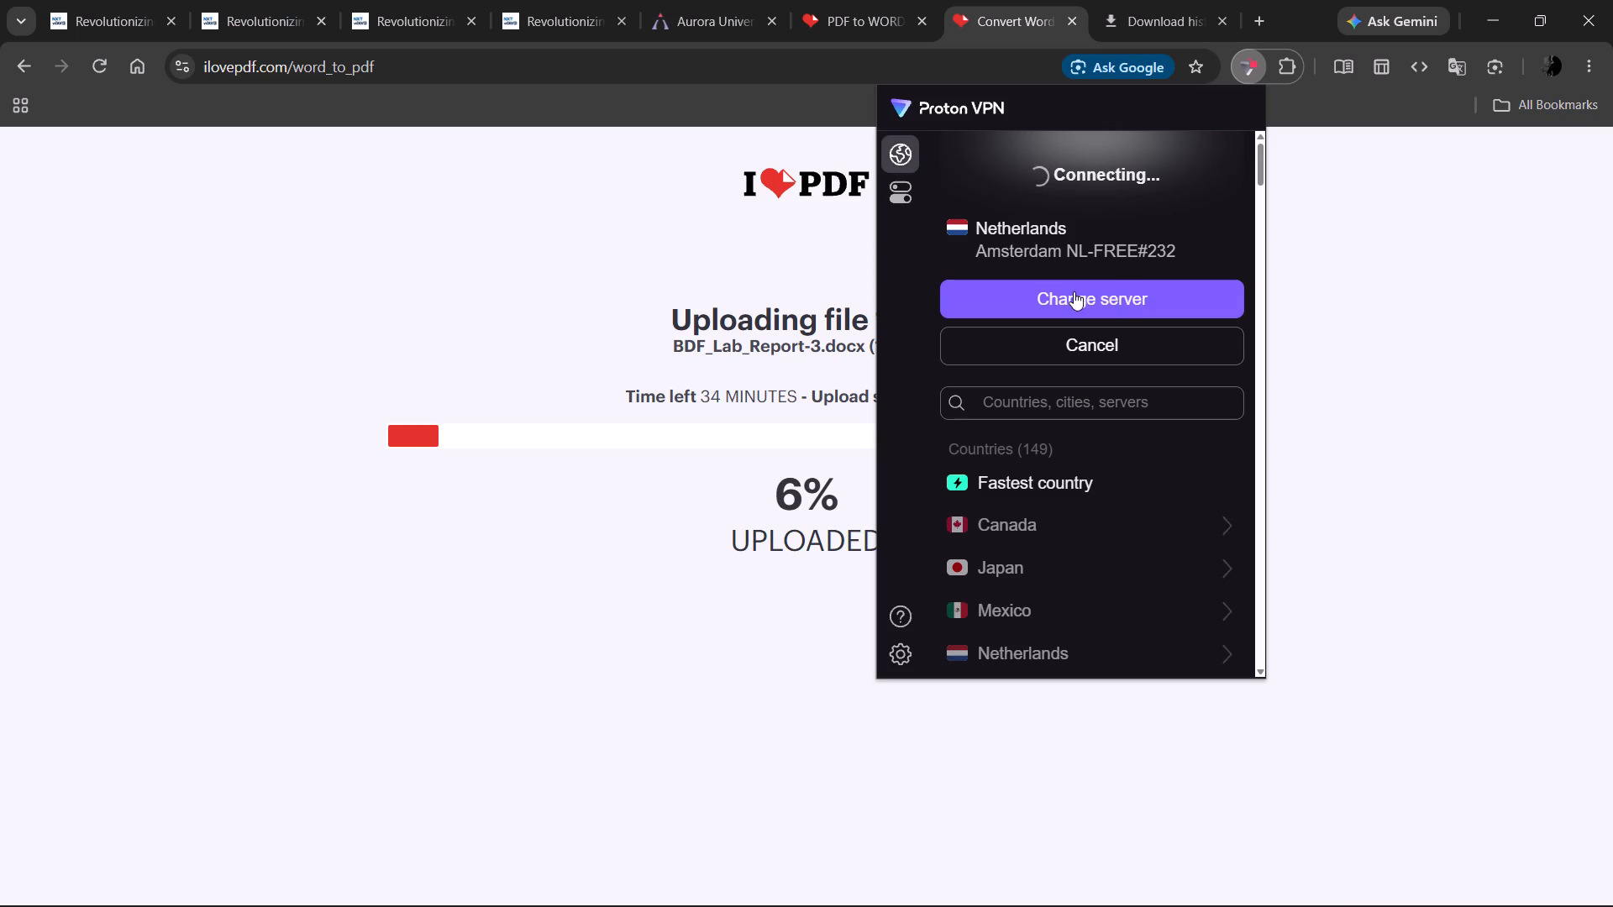
{"action": "left_click", "coordinate": [599, 326]}
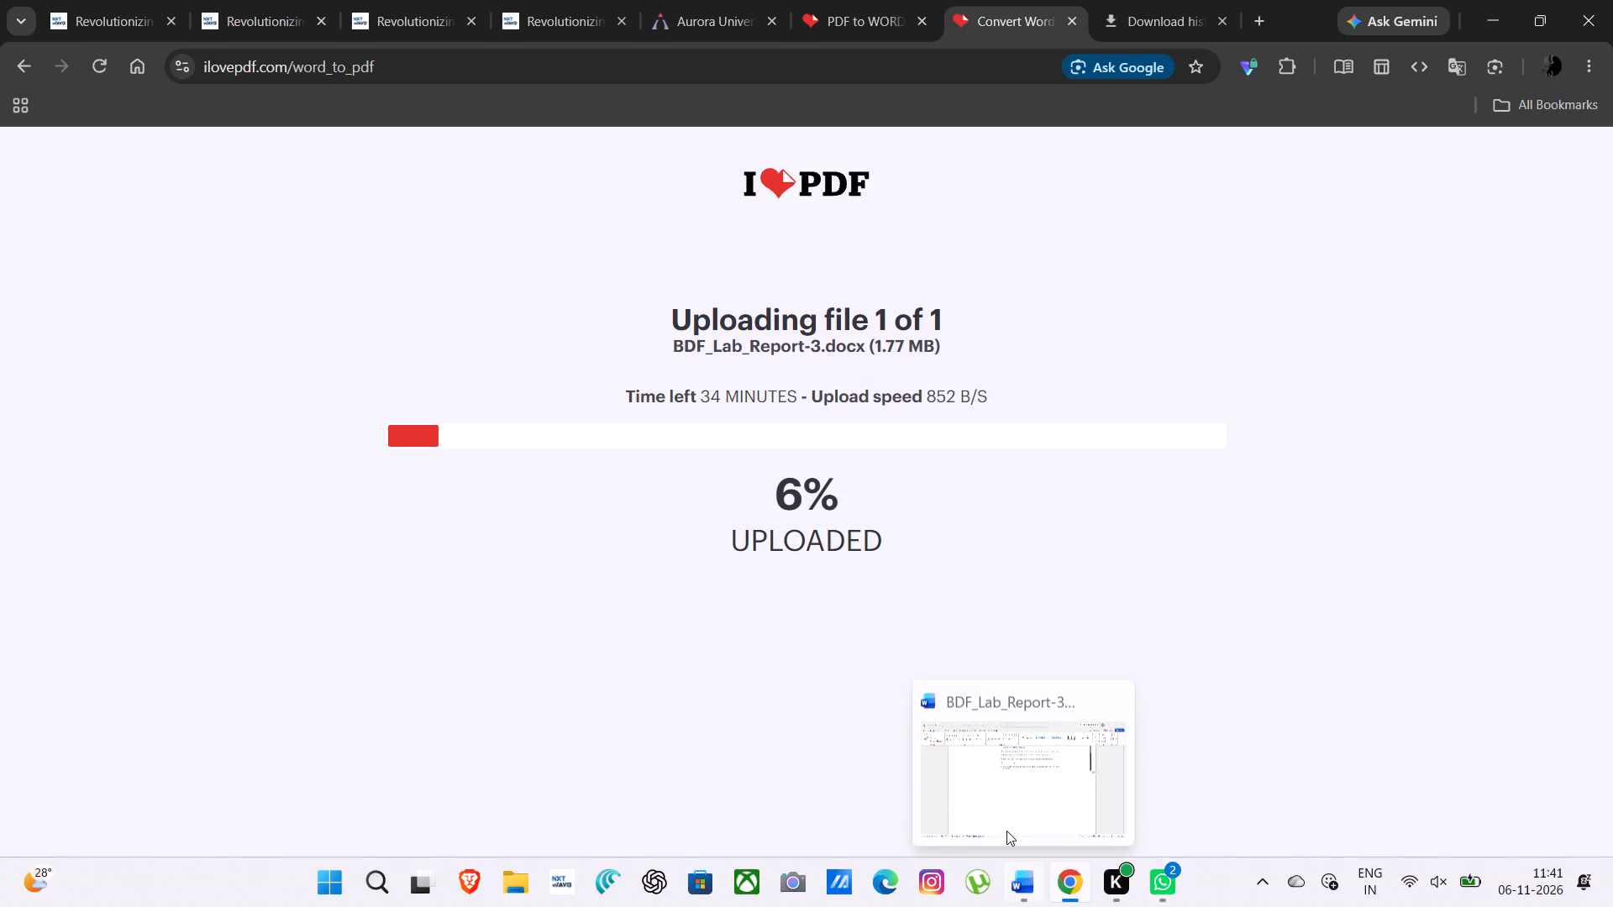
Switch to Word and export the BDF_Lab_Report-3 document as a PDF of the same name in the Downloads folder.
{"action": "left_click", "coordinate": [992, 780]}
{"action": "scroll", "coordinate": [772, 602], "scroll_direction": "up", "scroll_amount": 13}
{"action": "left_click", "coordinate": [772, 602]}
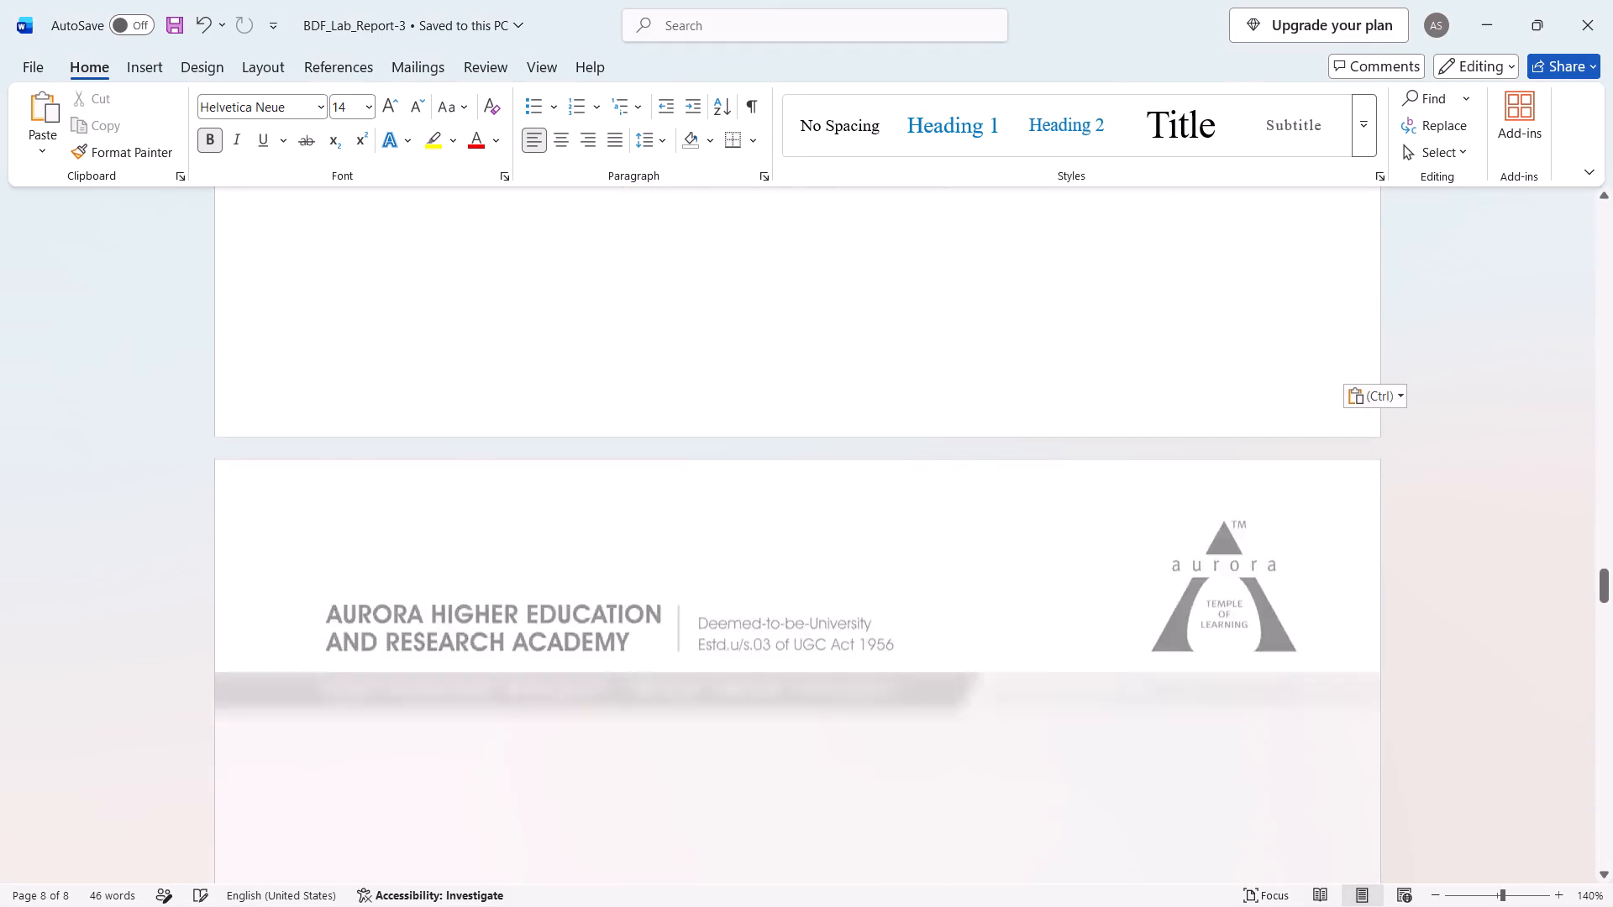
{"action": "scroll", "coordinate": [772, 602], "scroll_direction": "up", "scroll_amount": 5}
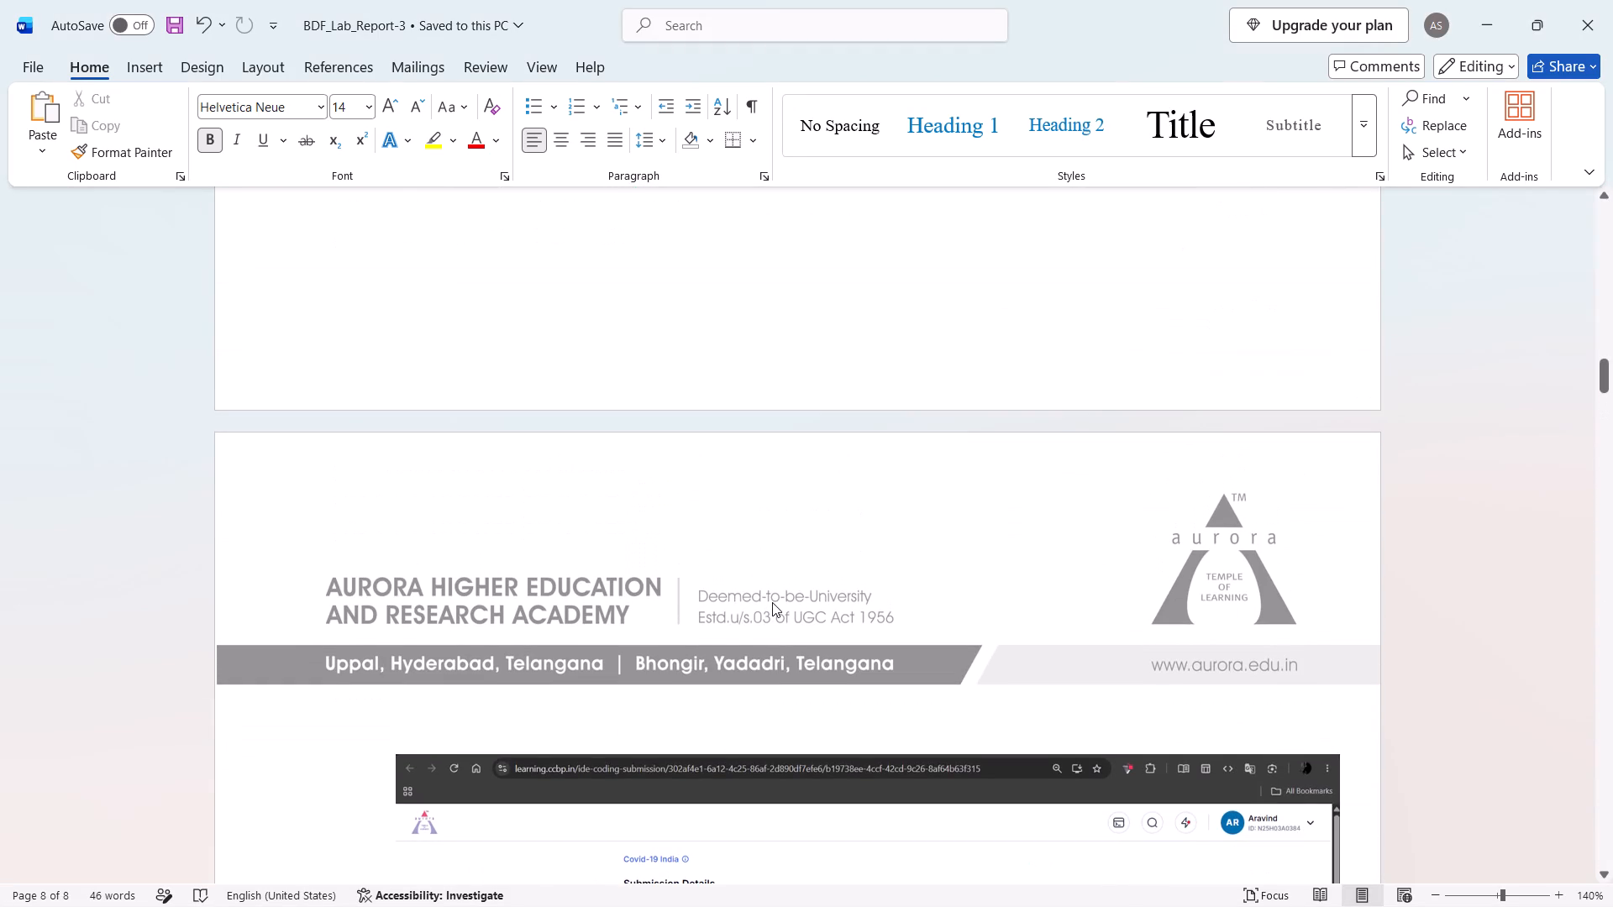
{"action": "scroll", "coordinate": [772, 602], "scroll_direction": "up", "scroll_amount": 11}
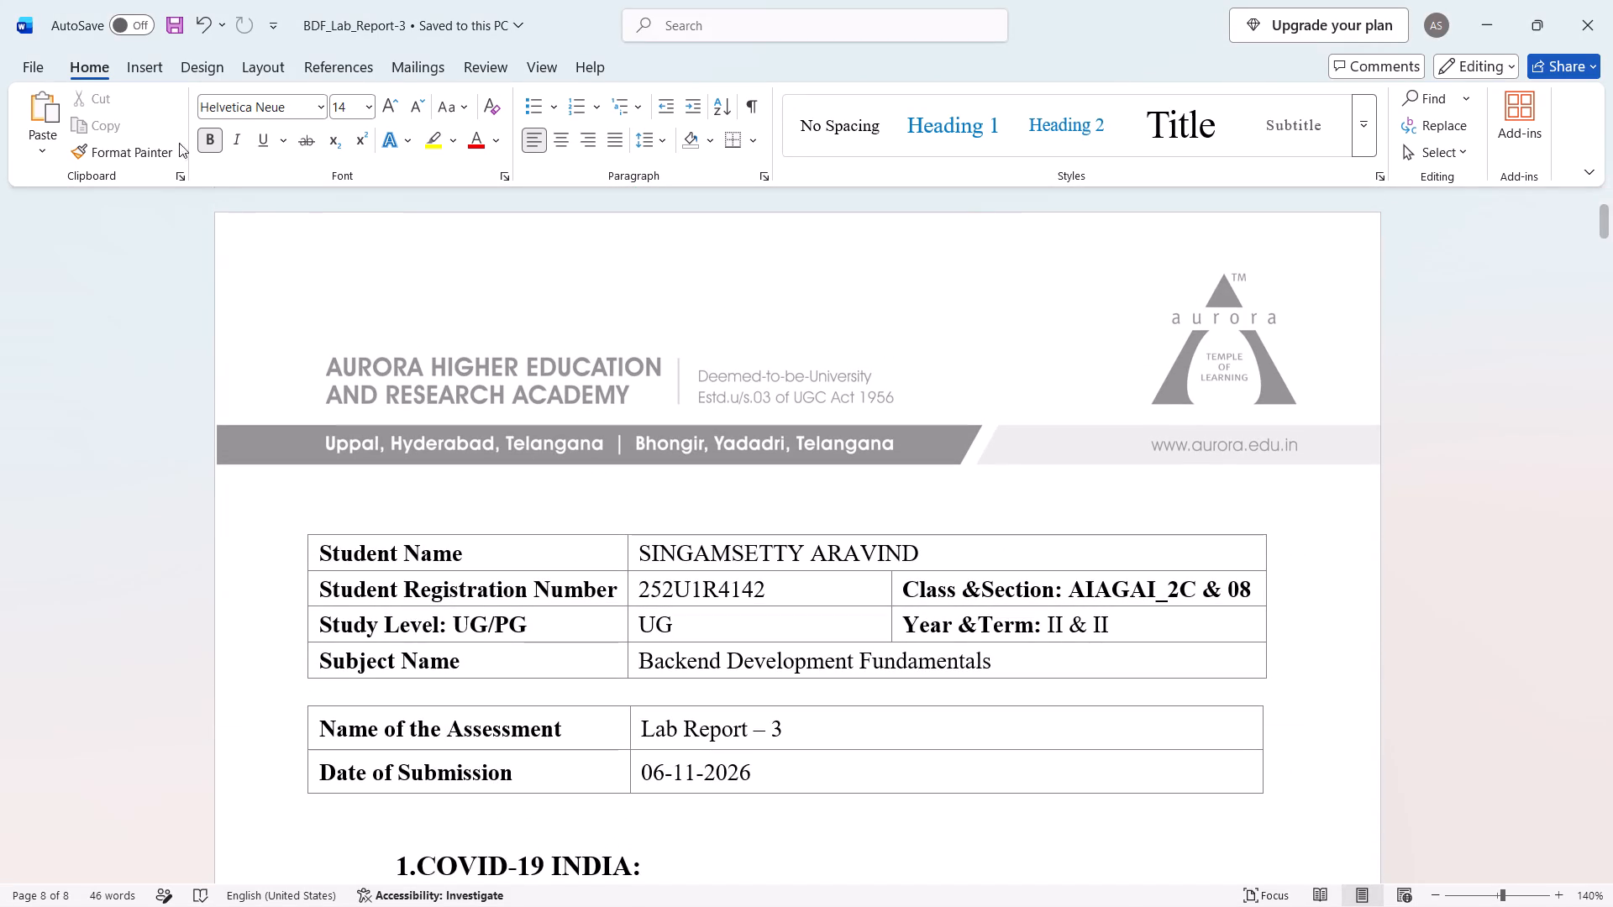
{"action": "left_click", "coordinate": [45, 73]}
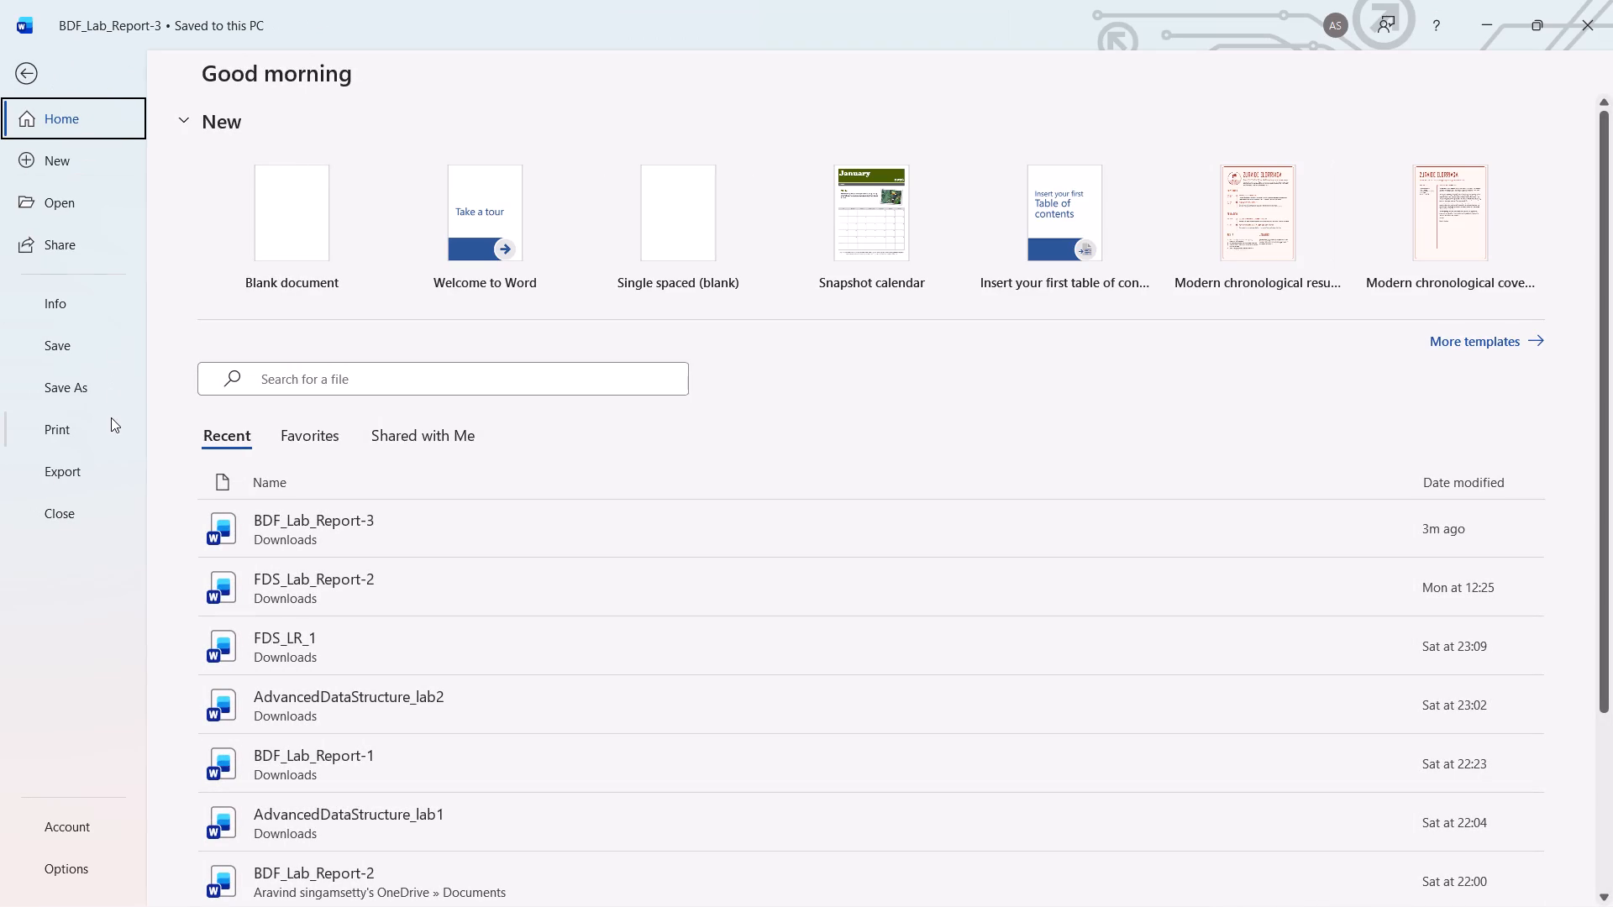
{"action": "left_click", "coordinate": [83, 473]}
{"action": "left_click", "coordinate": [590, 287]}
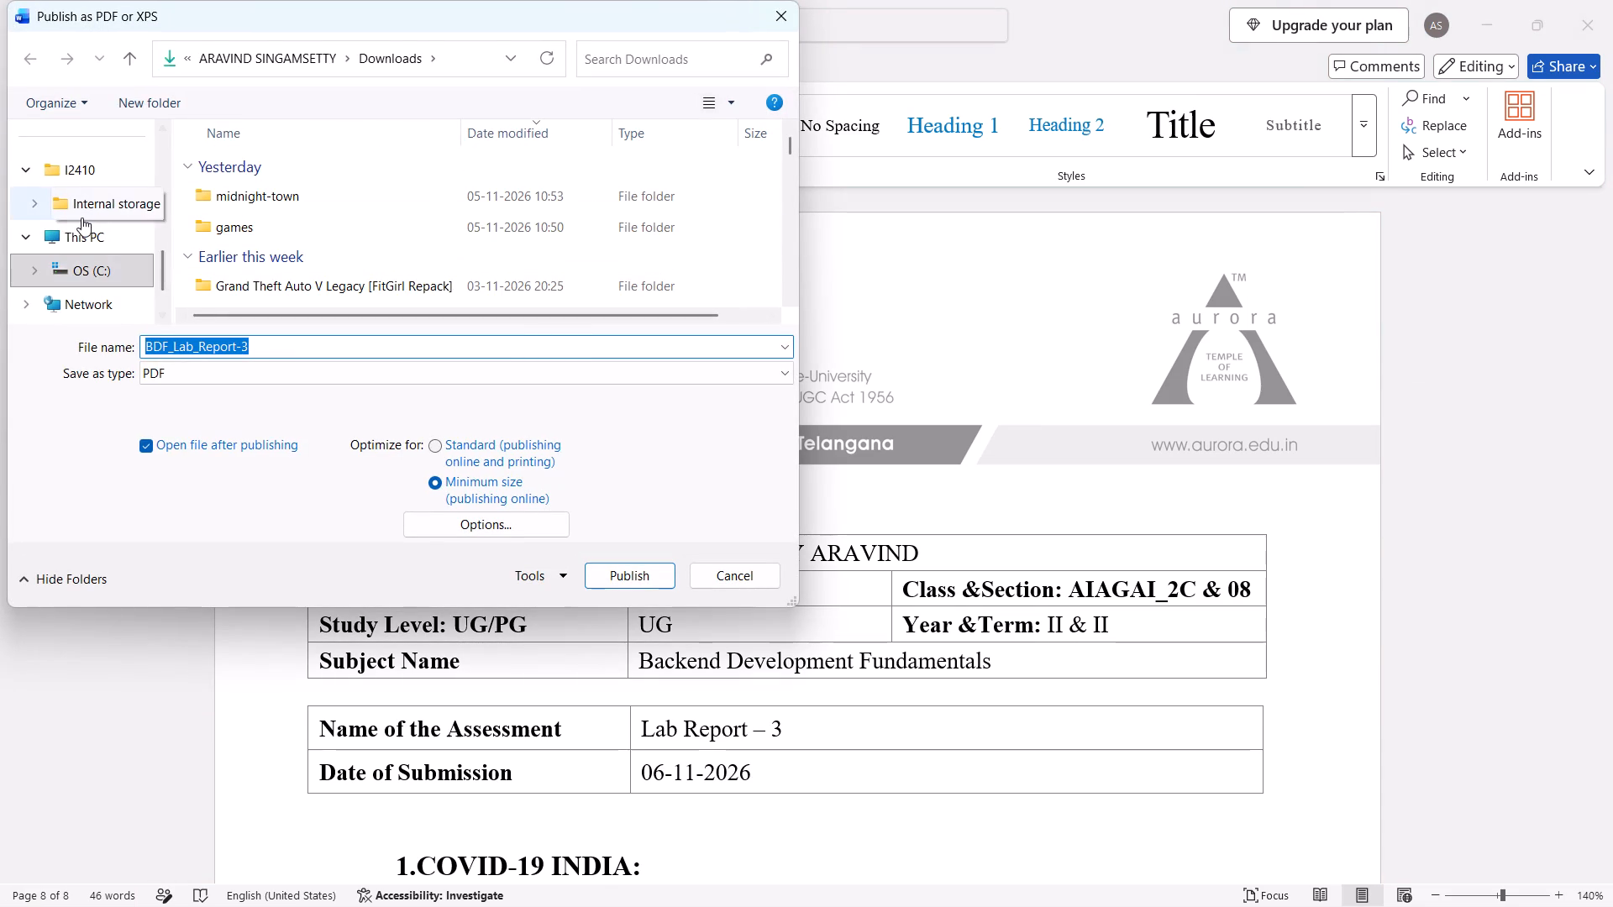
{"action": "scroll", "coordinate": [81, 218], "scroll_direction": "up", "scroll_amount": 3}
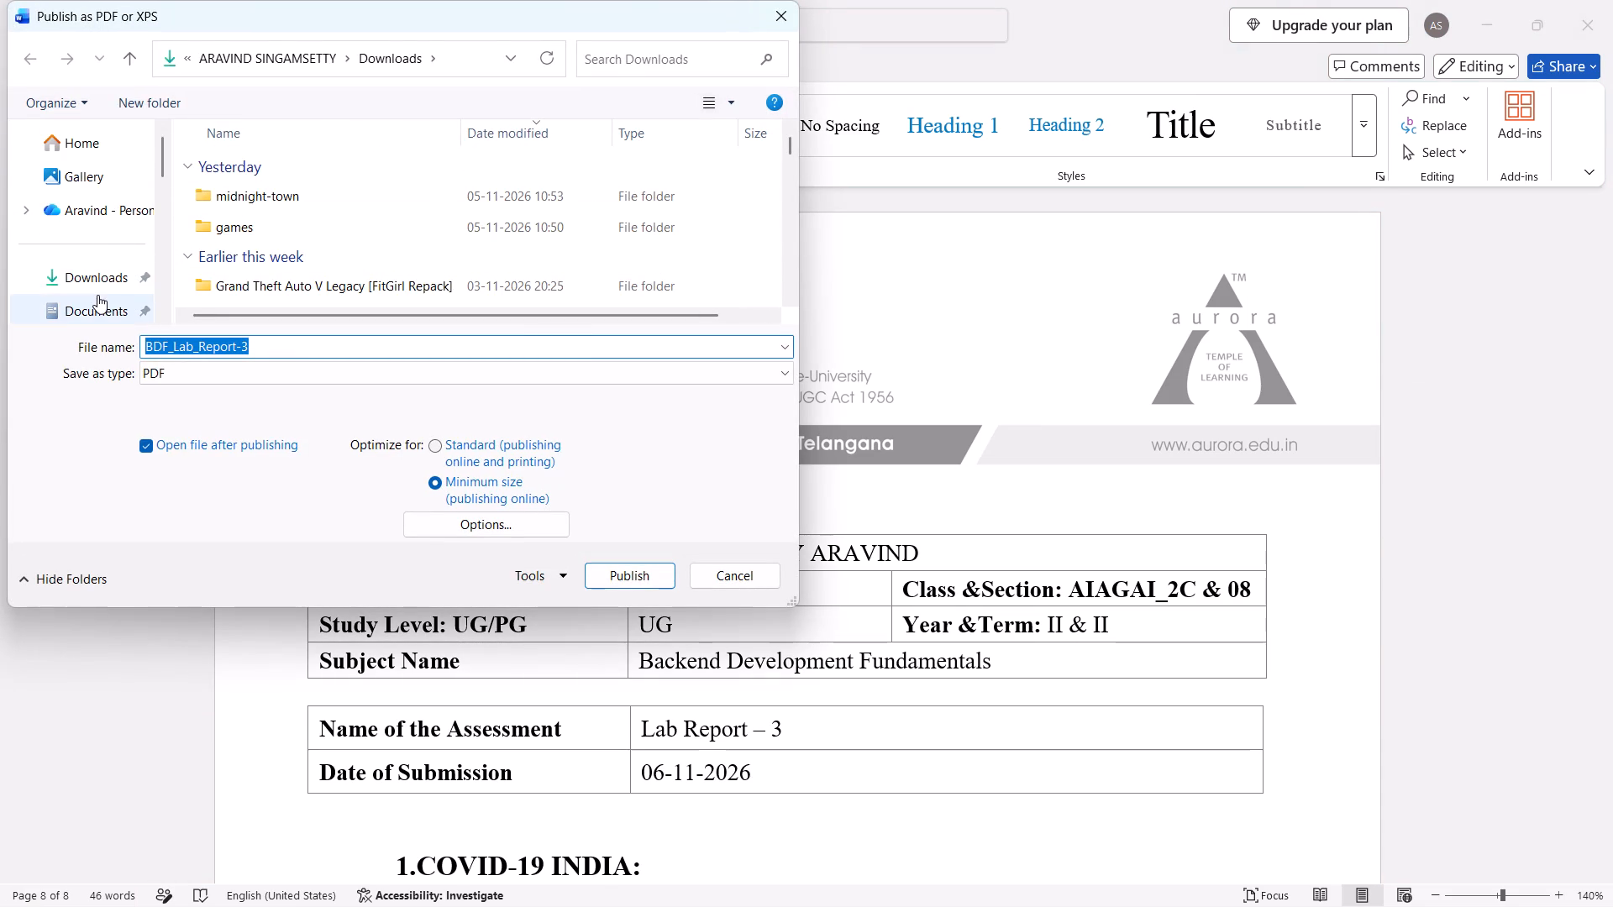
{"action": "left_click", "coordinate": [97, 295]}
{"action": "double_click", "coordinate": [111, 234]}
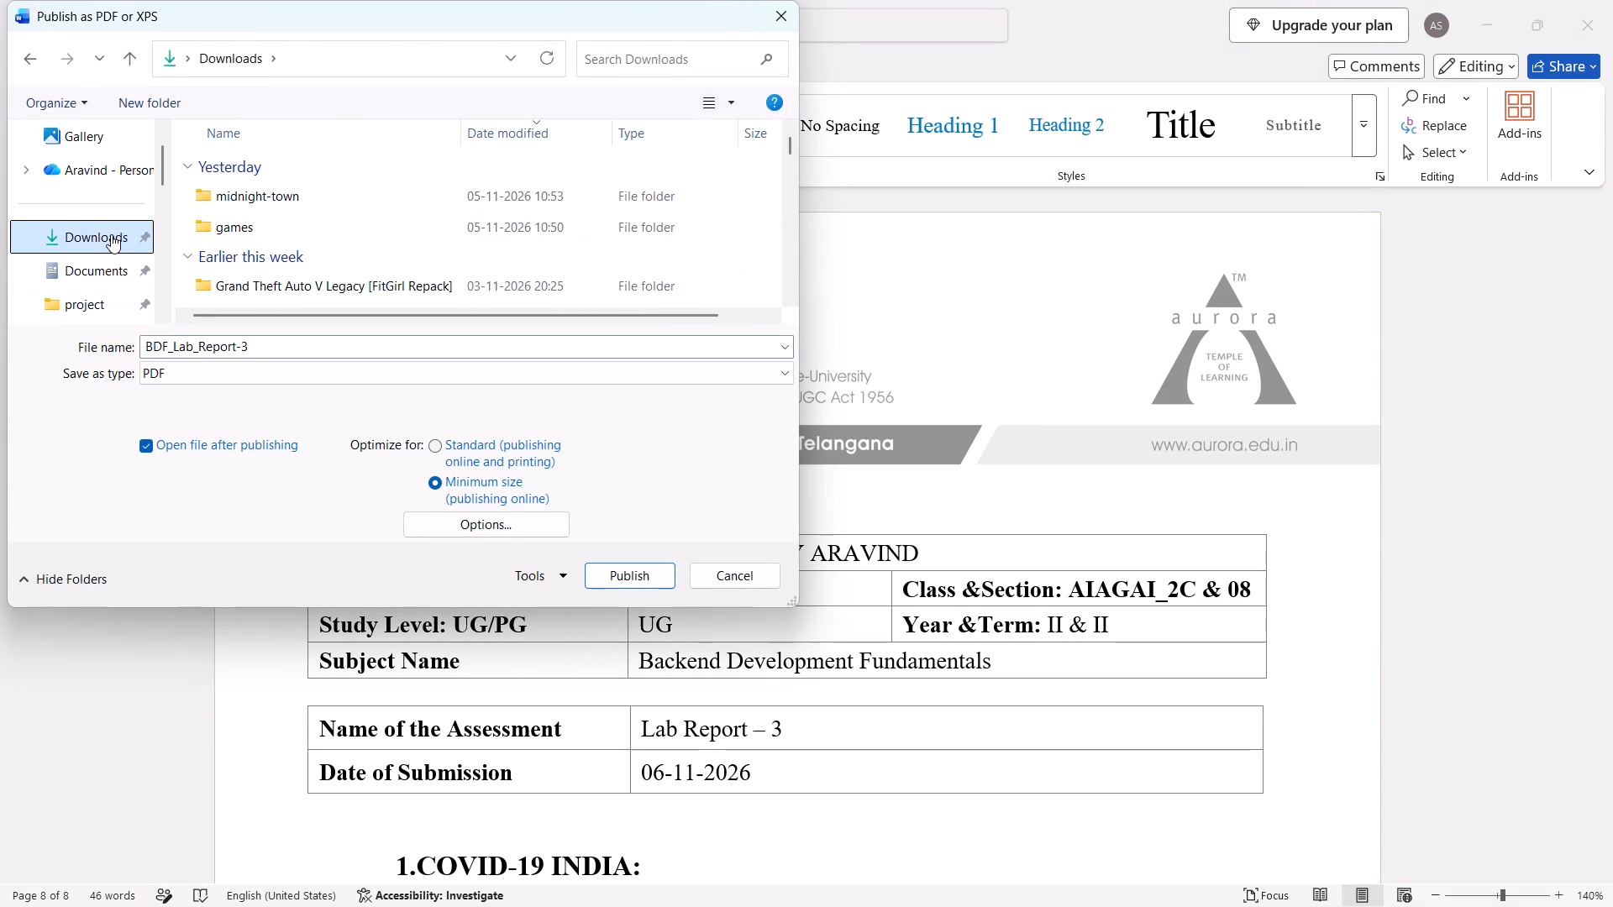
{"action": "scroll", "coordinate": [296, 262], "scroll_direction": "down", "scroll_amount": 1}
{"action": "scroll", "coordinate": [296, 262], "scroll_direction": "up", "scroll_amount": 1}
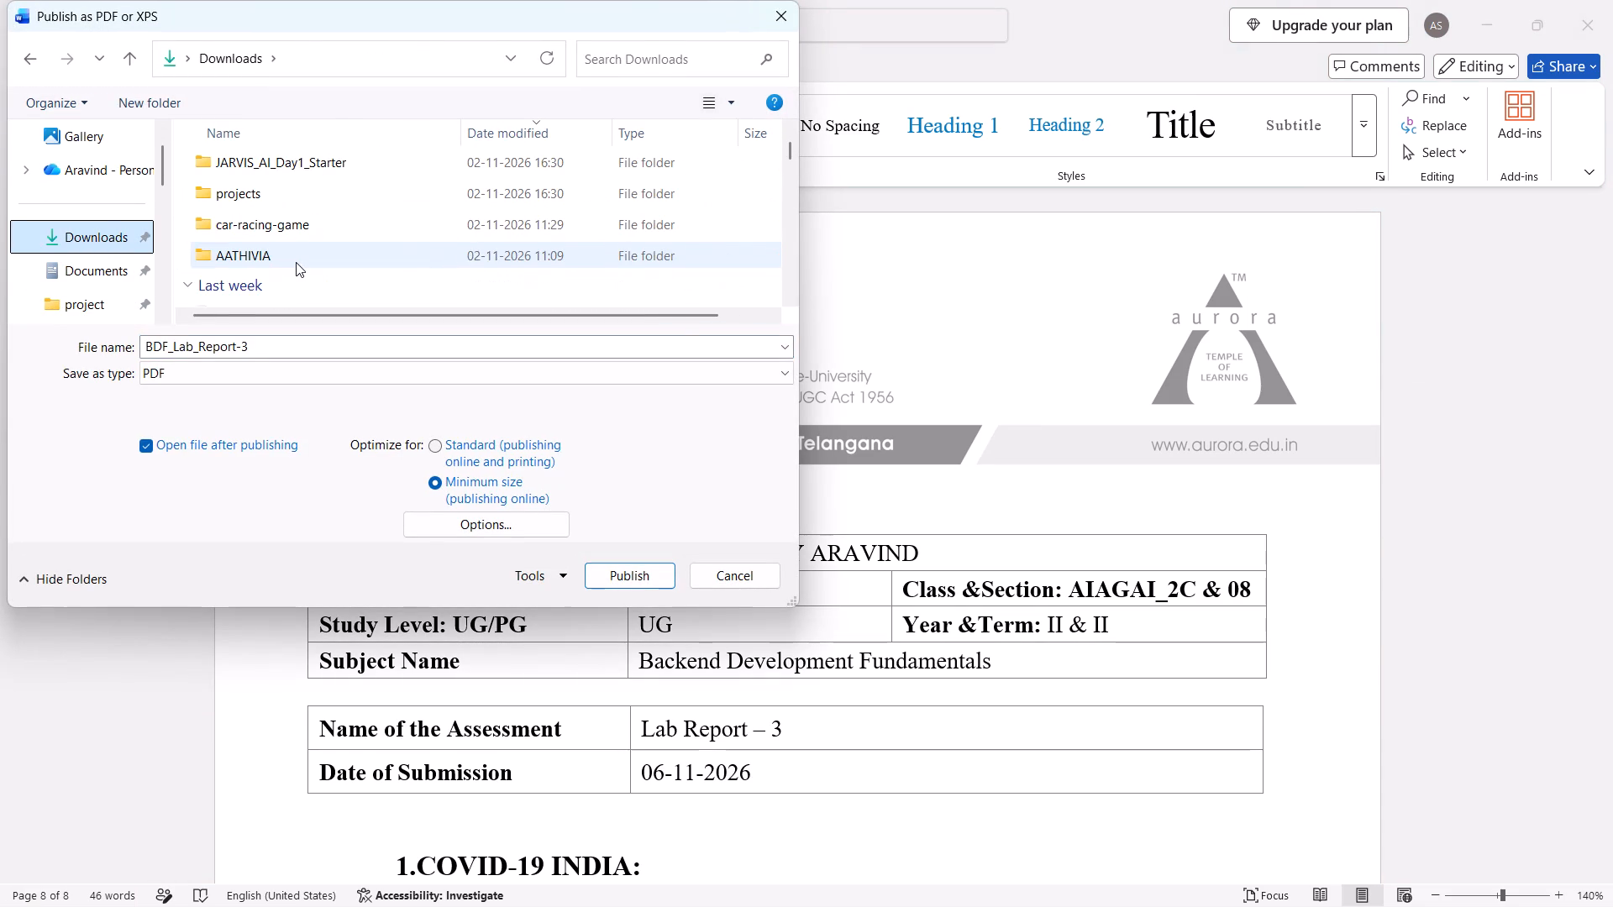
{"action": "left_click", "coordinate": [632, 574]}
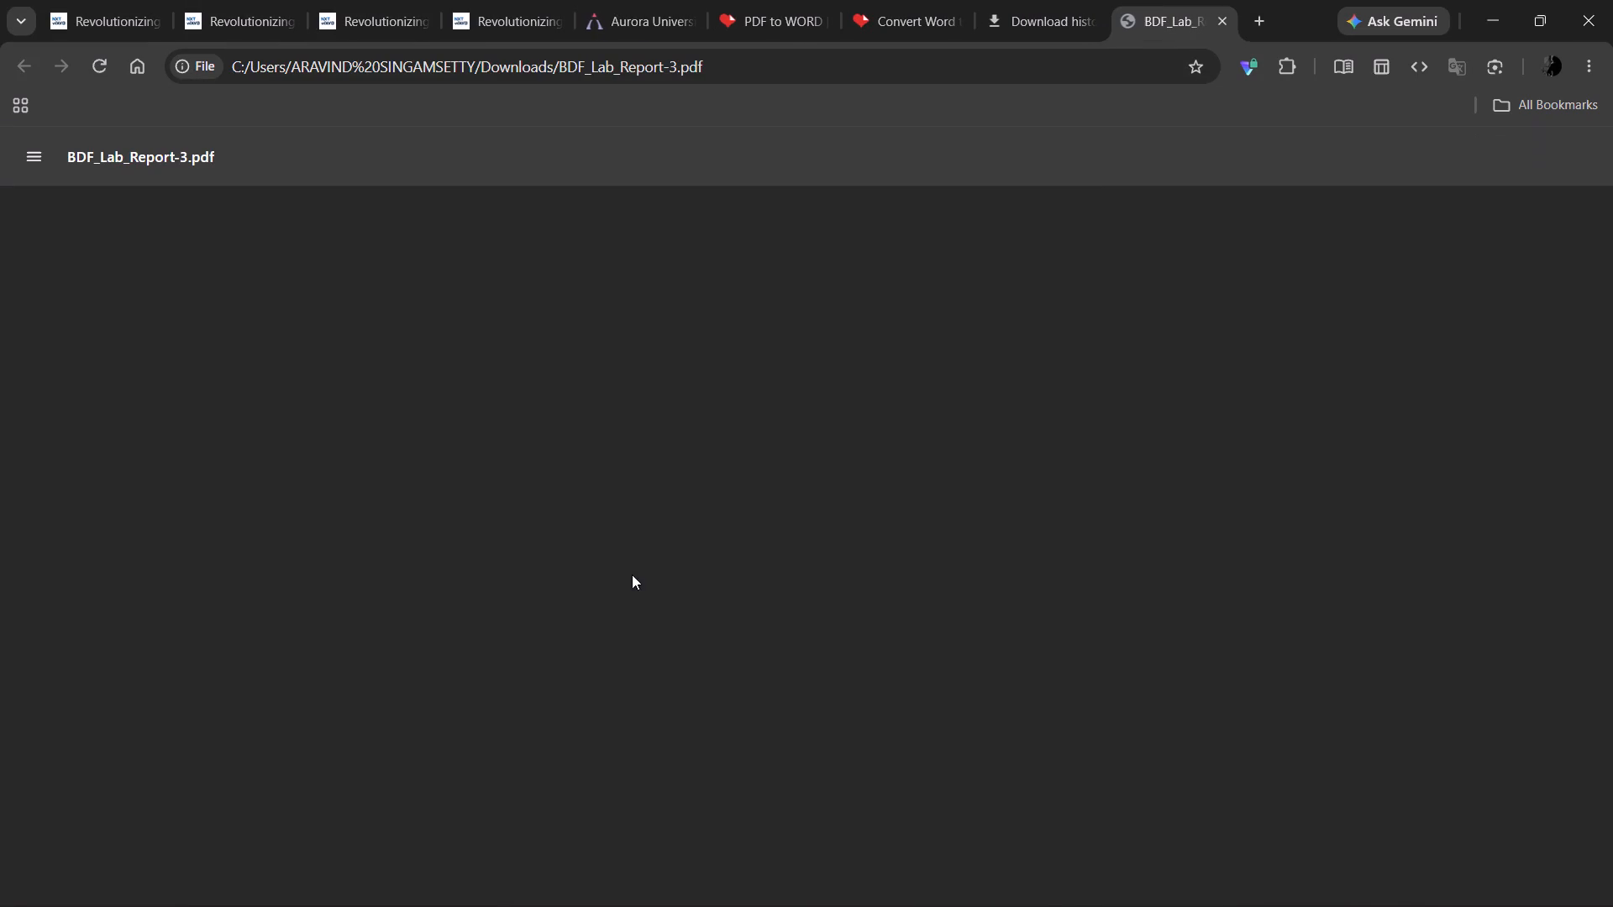
Review the pages and image quality of the exported BDF_Lab_Report-3.pdf in Chrome, closing it when done.
{"action": "scroll", "coordinate": [801, 553], "scroll_direction": "down", "scroll_amount": 2}
{"action": "left_click", "coordinate": [838, 625]}
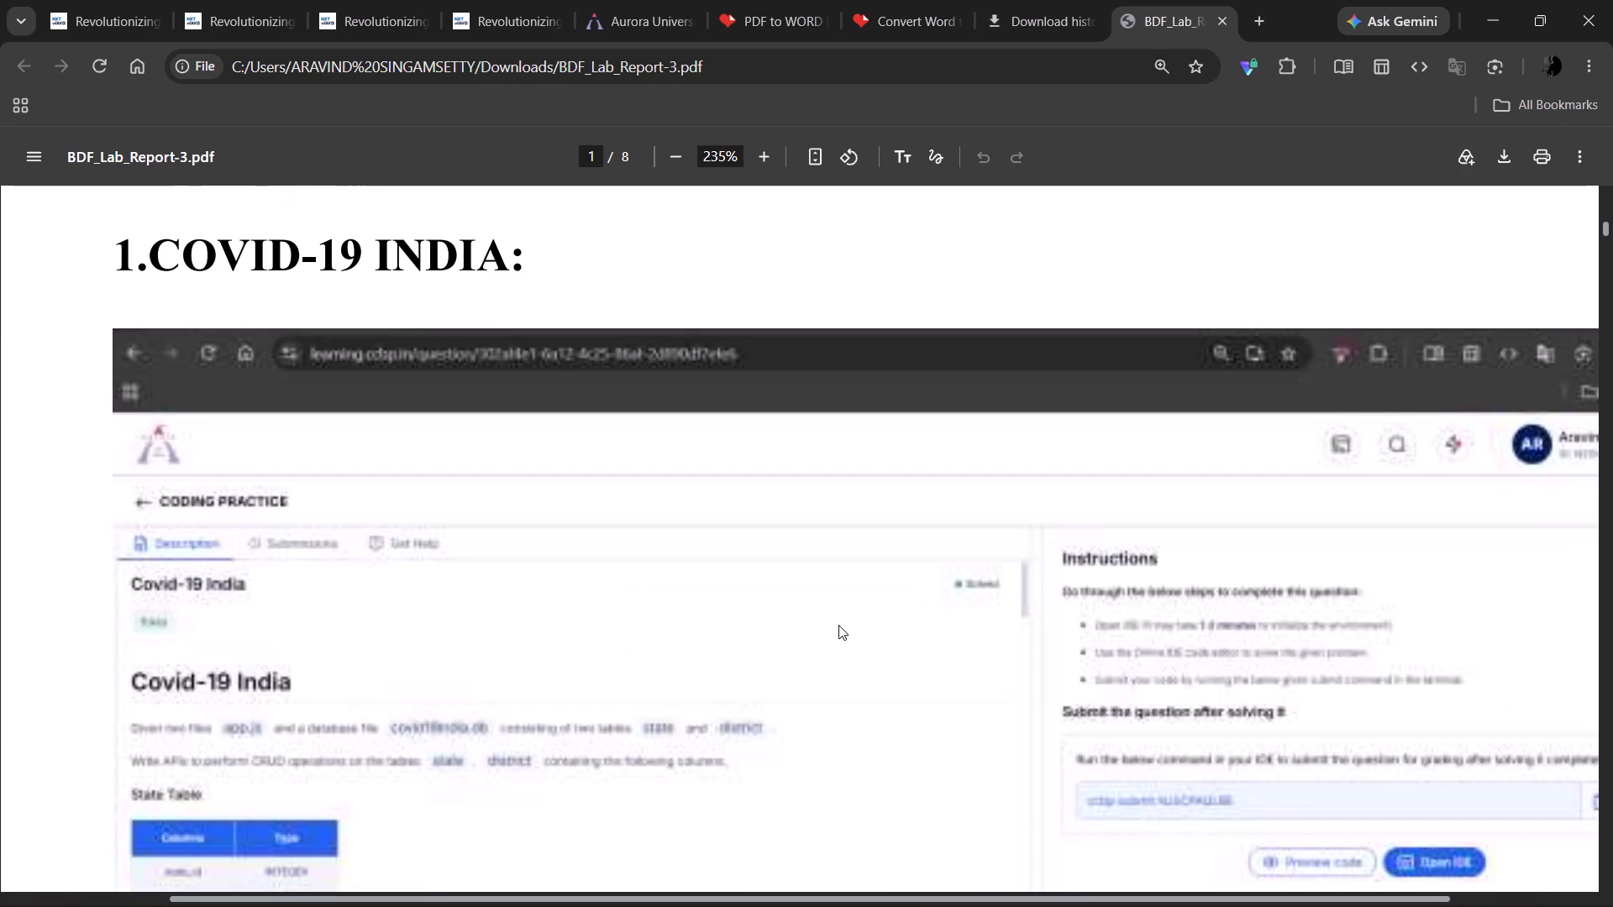
{"action": "scroll", "coordinate": [838, 625], "scroll_direction": "down", "scroll_amount": 5}
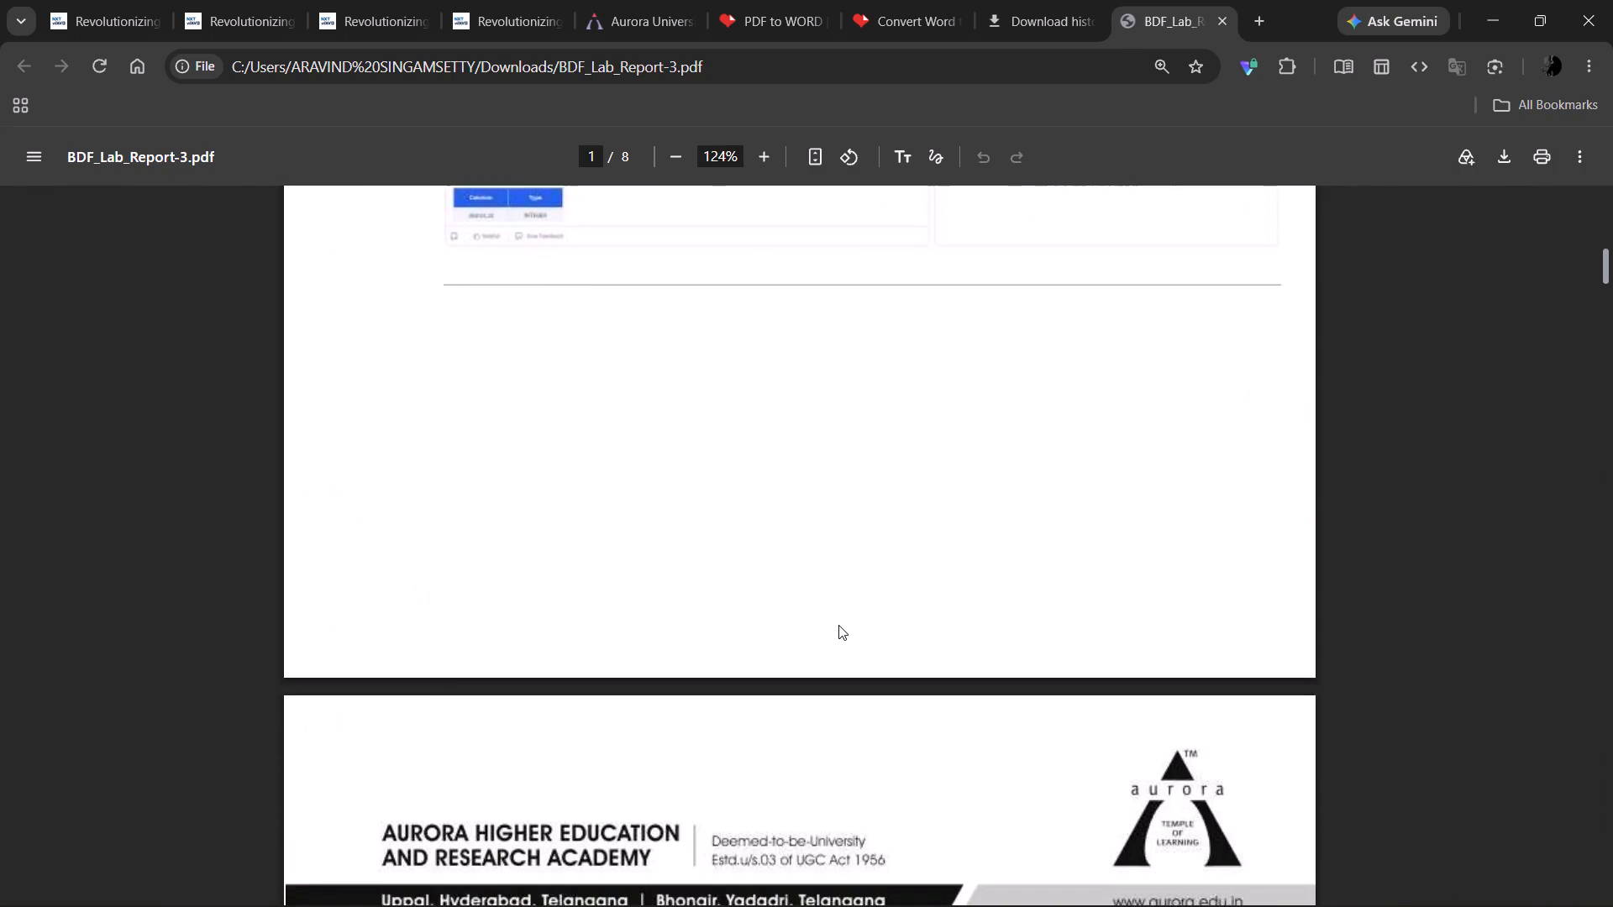
{"action": "scroll", "coordinate": [838, 625], "scroll_direction": "down", "scroll_amount": 11}
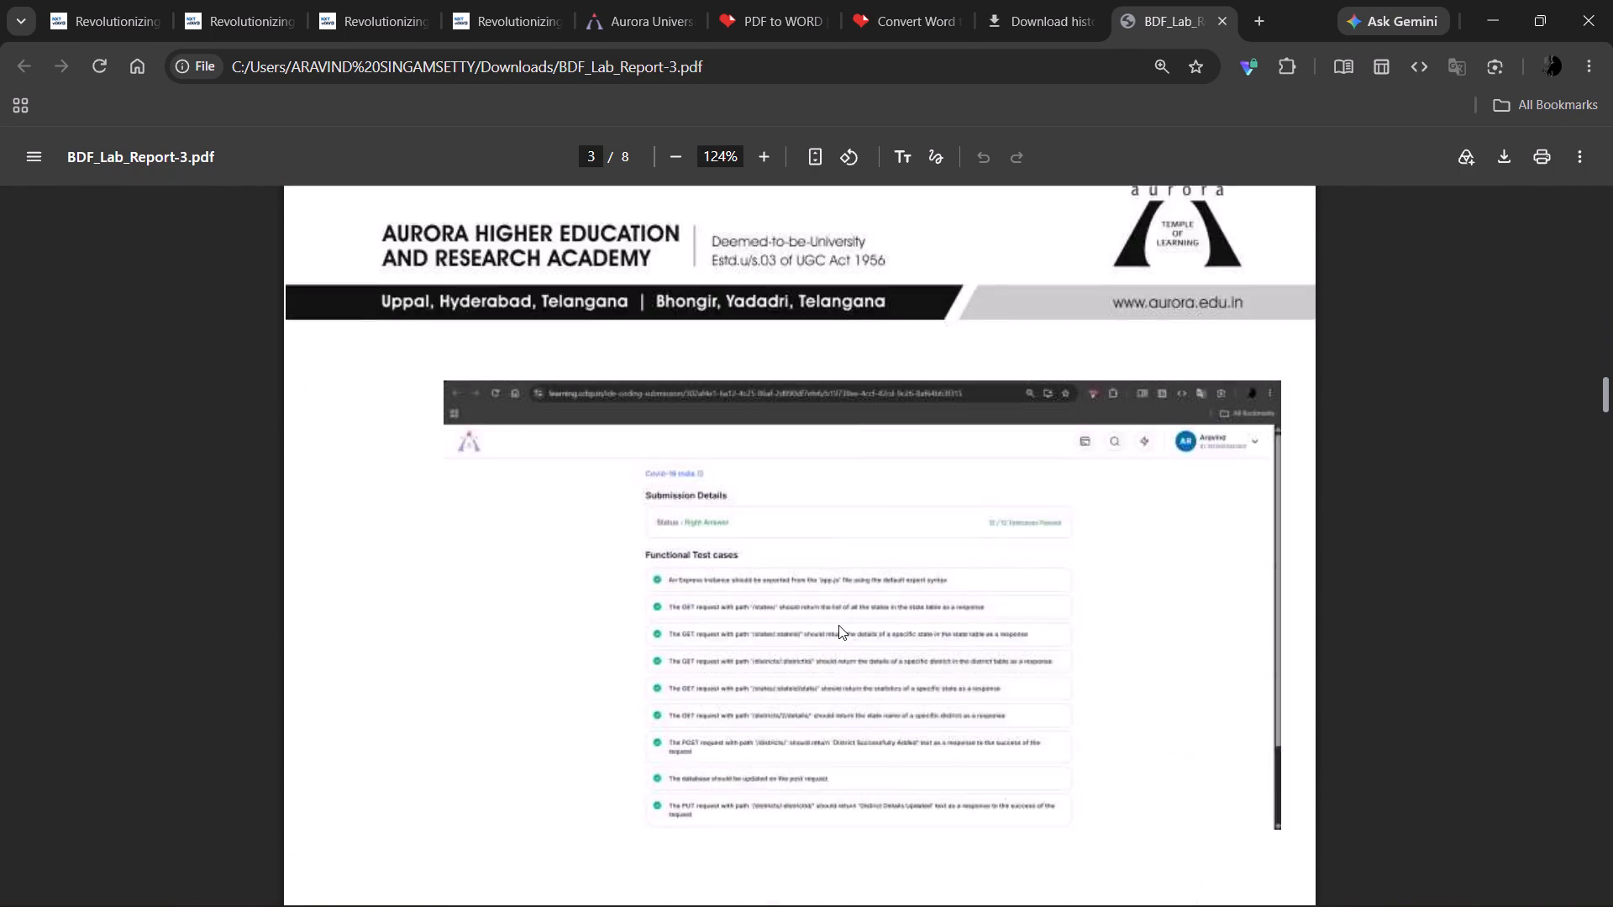
{"action": "scroll", "coordinate": [838, 625], "scroll_direction": "down", "scroll_amount": 1}
{"action": "scroll", "coordinate": [838, 625], "scroll_direction": "up", "scroll_amount": 4}
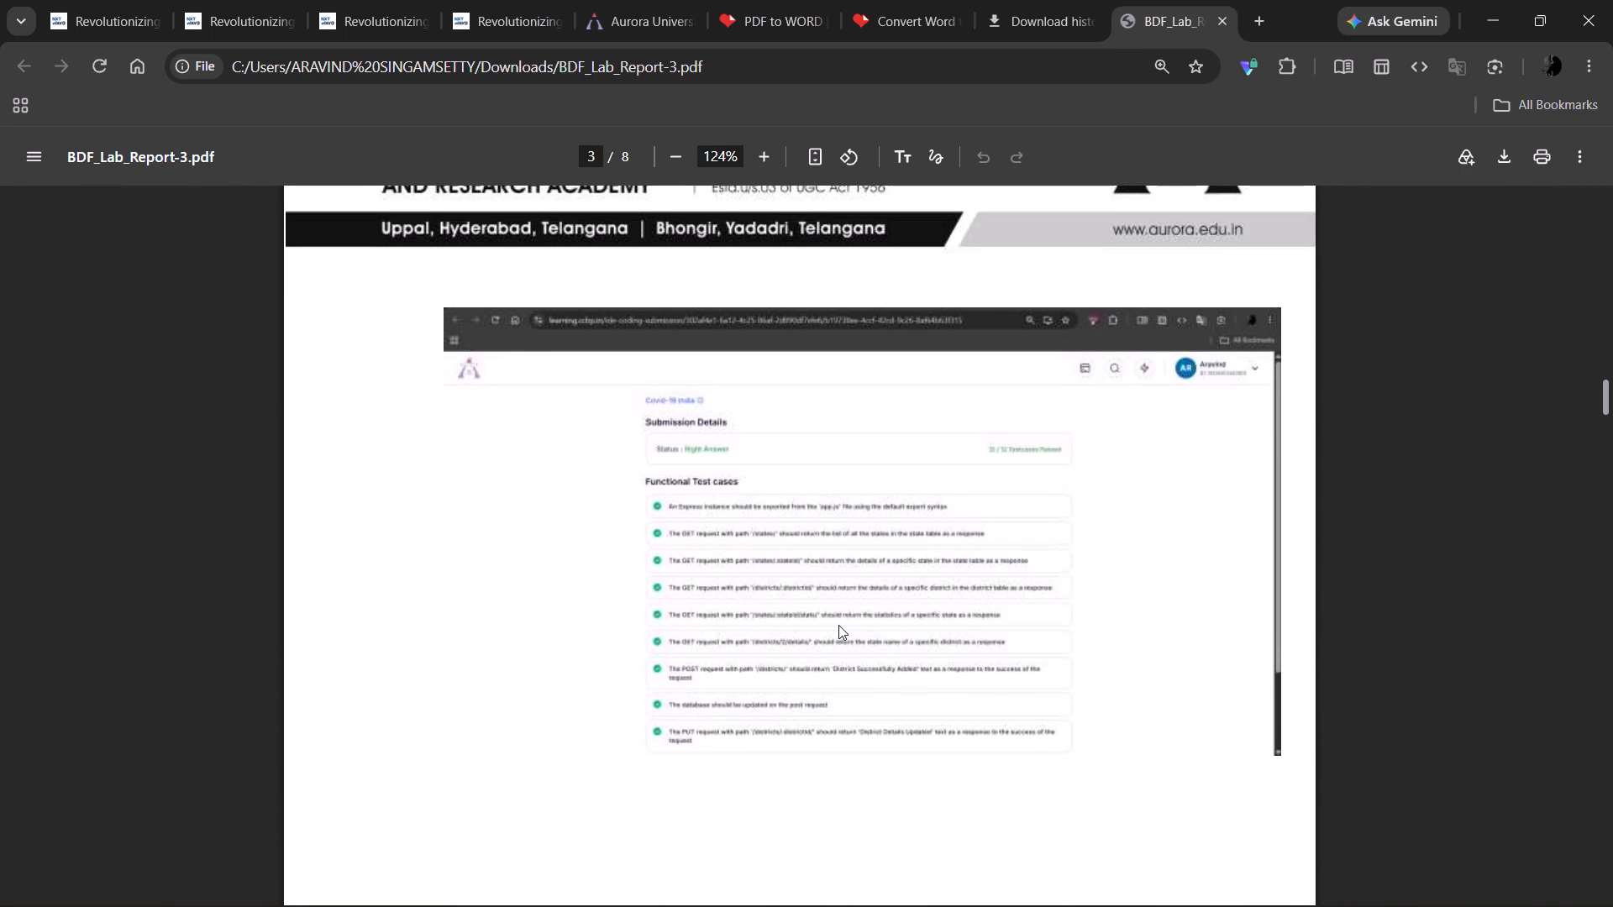
{"action": "scroll", "coordinate": [807, 626], "scroll_direction": "up", "scroll_amount": 1}
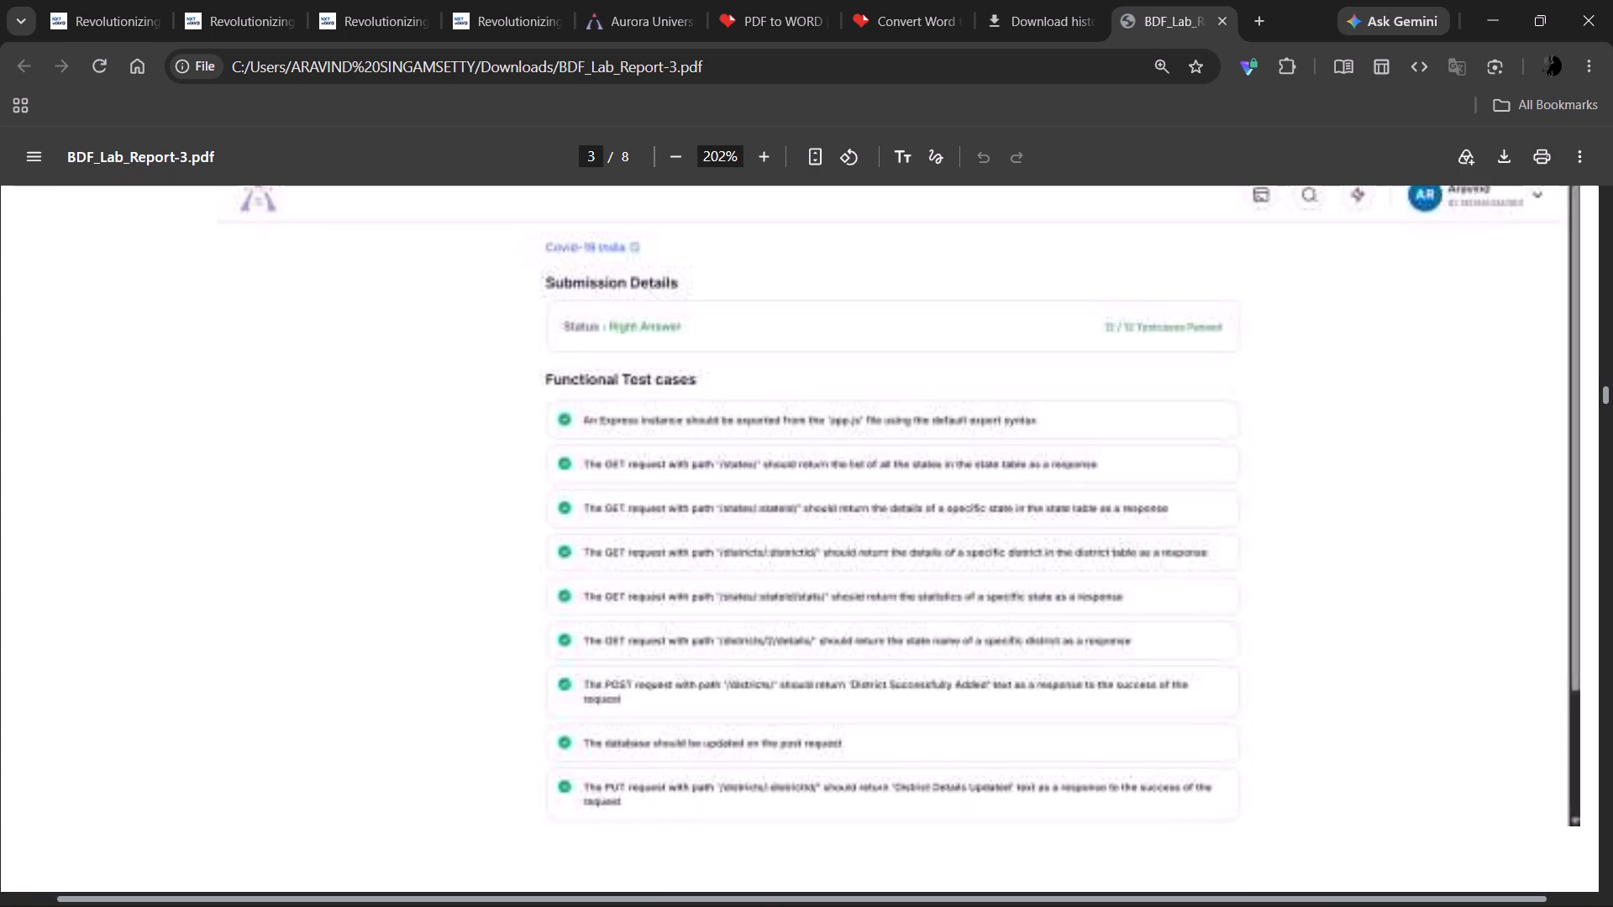
{"action": "scroll", "coordinate": [723, 647], "scroll_direction": "down", "scroll_amount": 15}
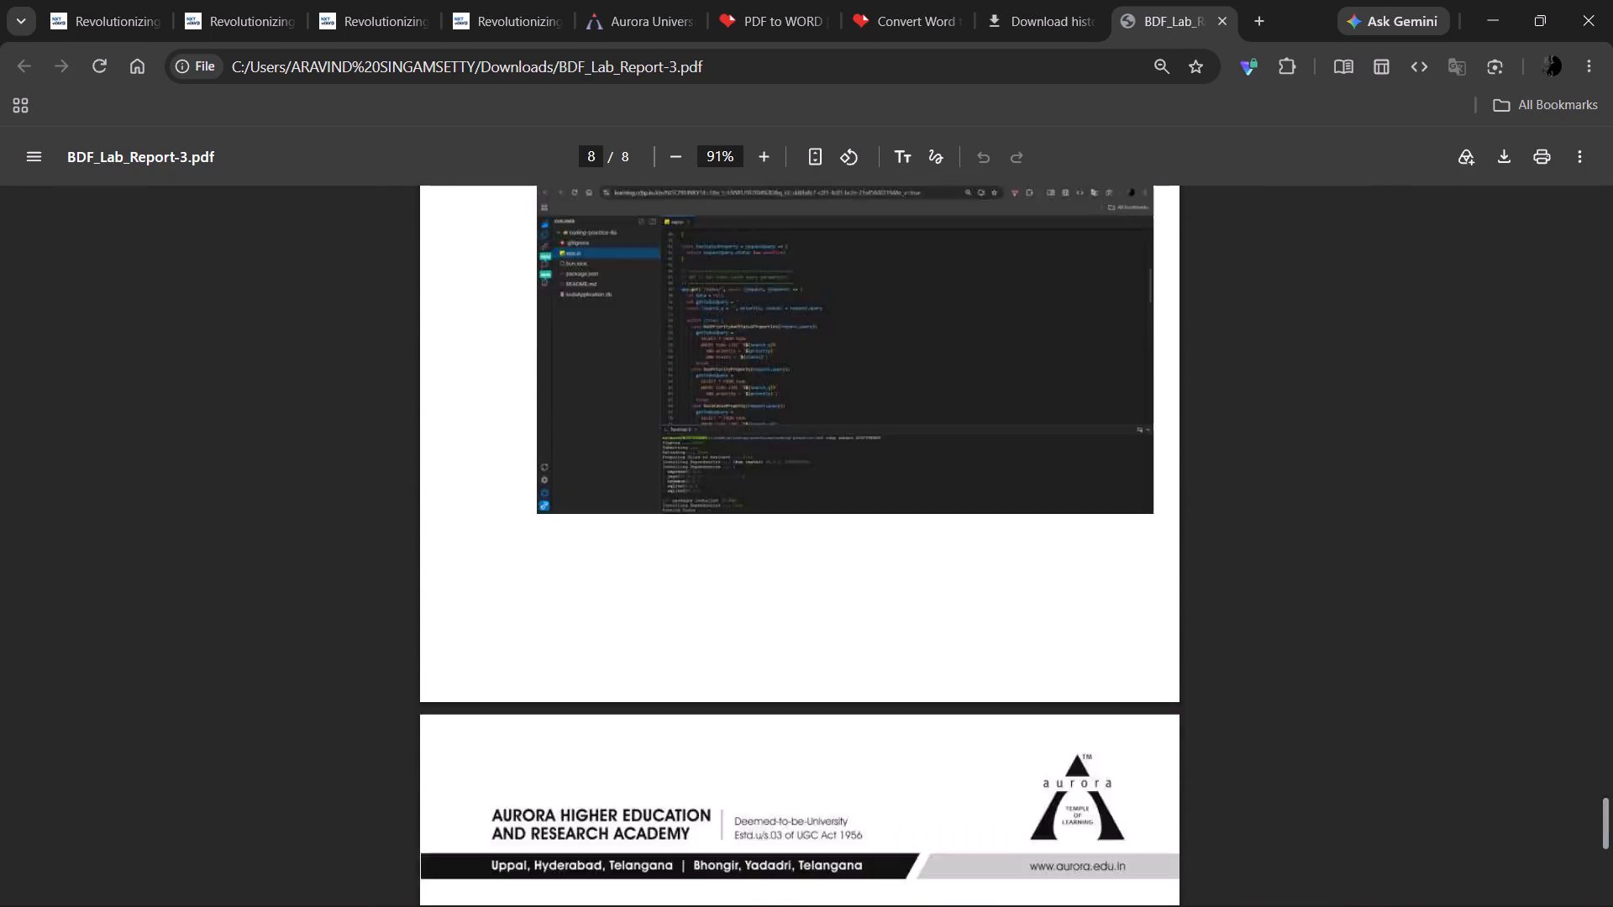
{"action": "scroll", "coordinate": [723, 647], "scroll_direction": "down", "scroll_amount": 3}
{"action": "scroll", "coordinate": [723, 647], "scroll_direction": "up", "scroll_amount": 2}
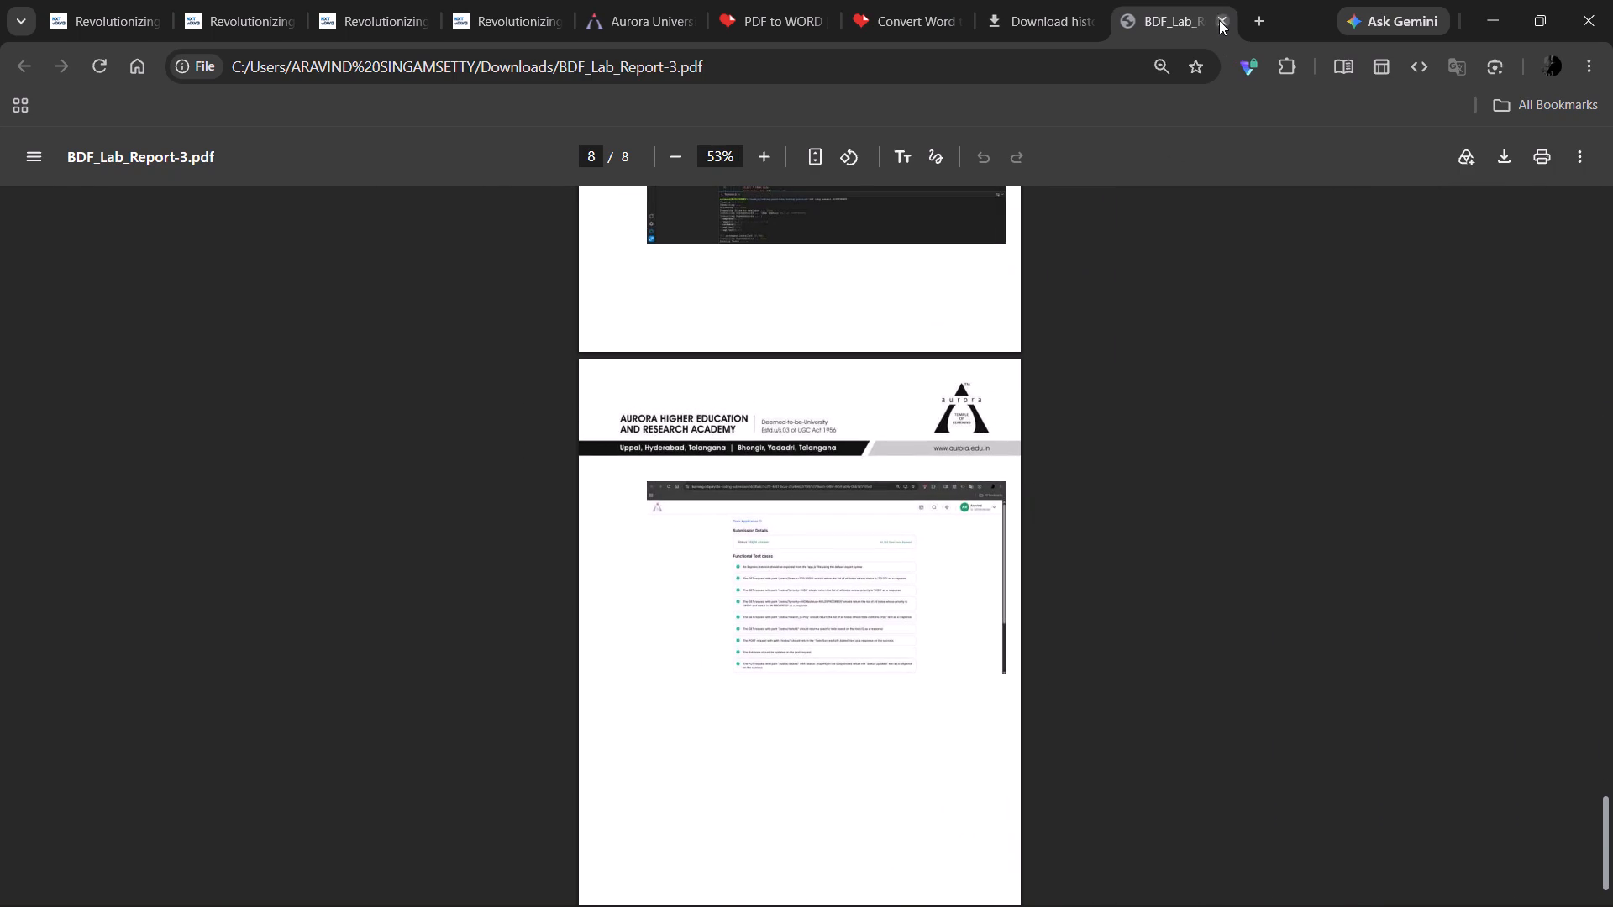
{"action": "left_click", "coordinate": [1222, 24]}
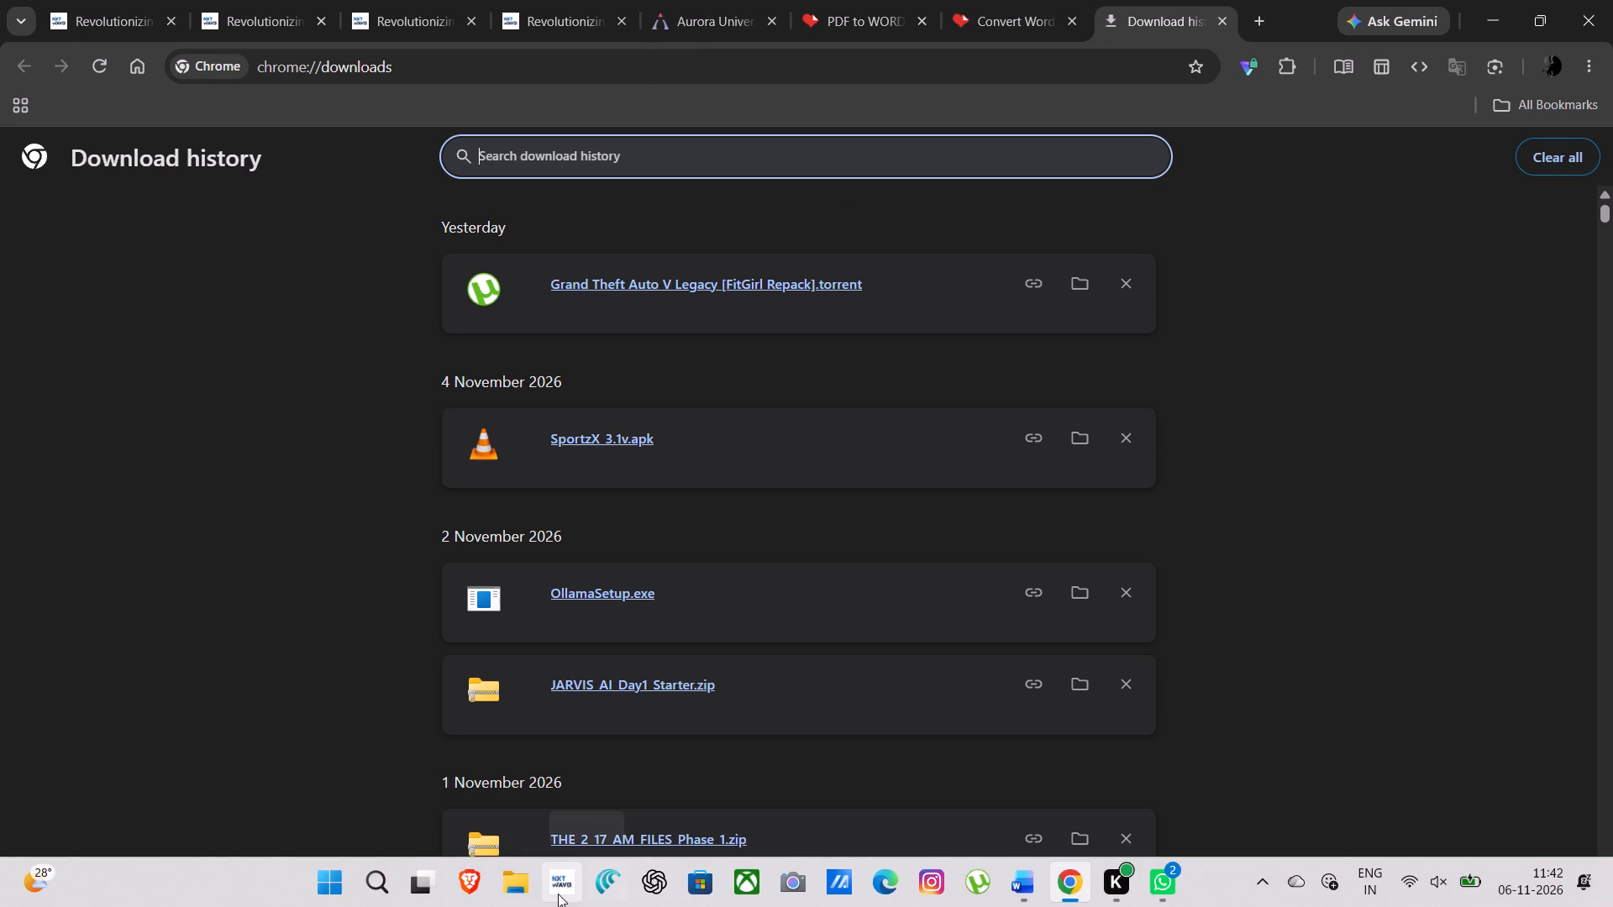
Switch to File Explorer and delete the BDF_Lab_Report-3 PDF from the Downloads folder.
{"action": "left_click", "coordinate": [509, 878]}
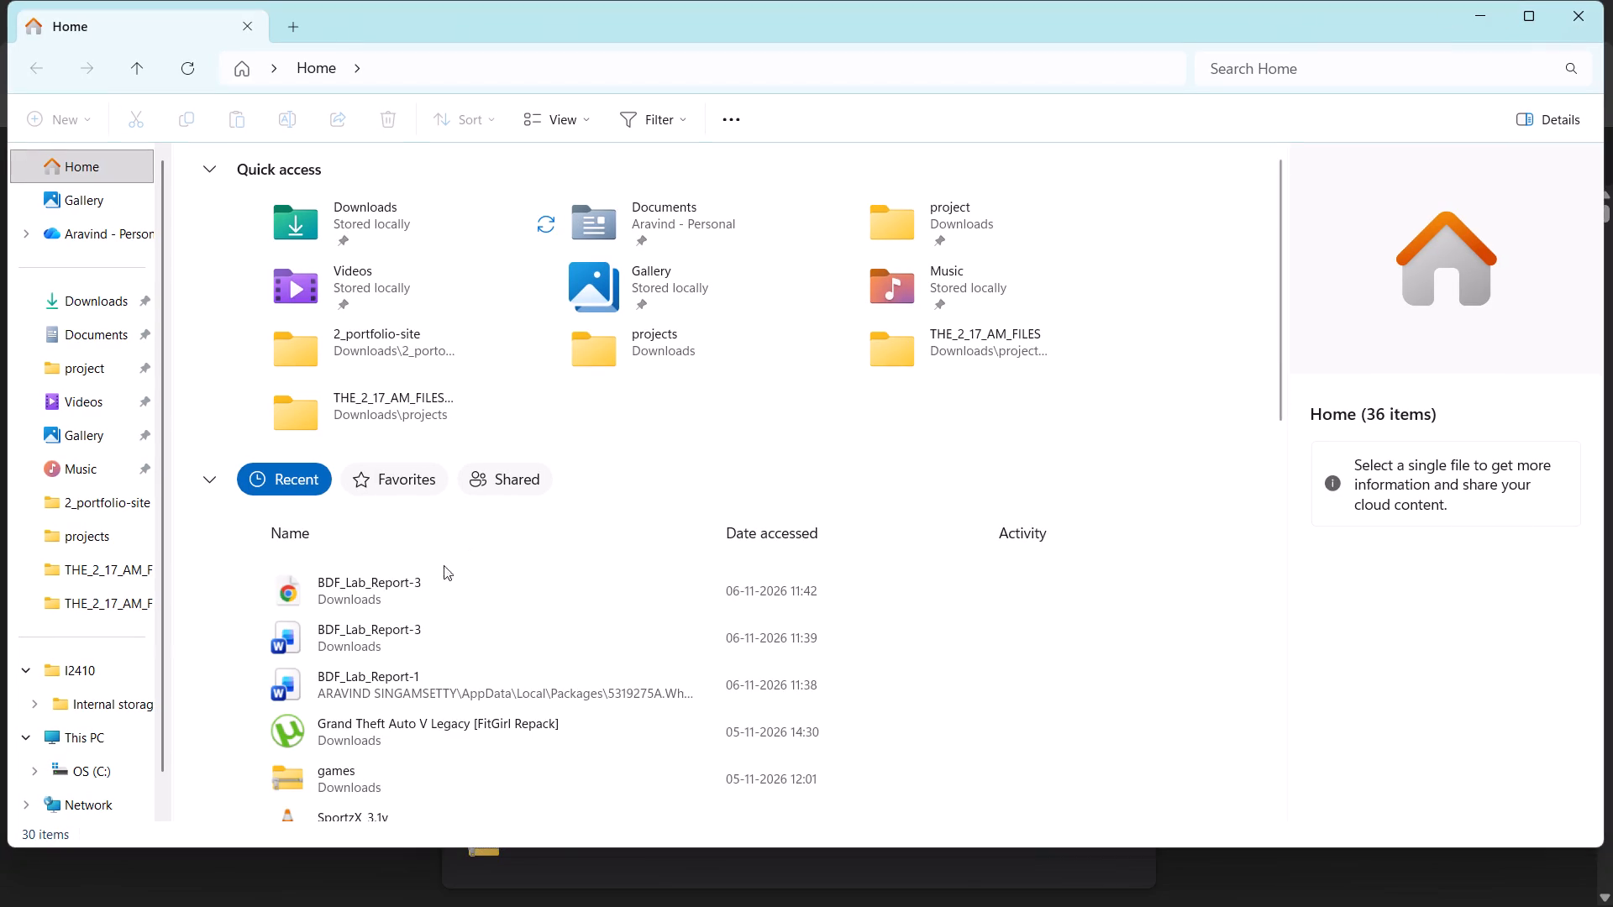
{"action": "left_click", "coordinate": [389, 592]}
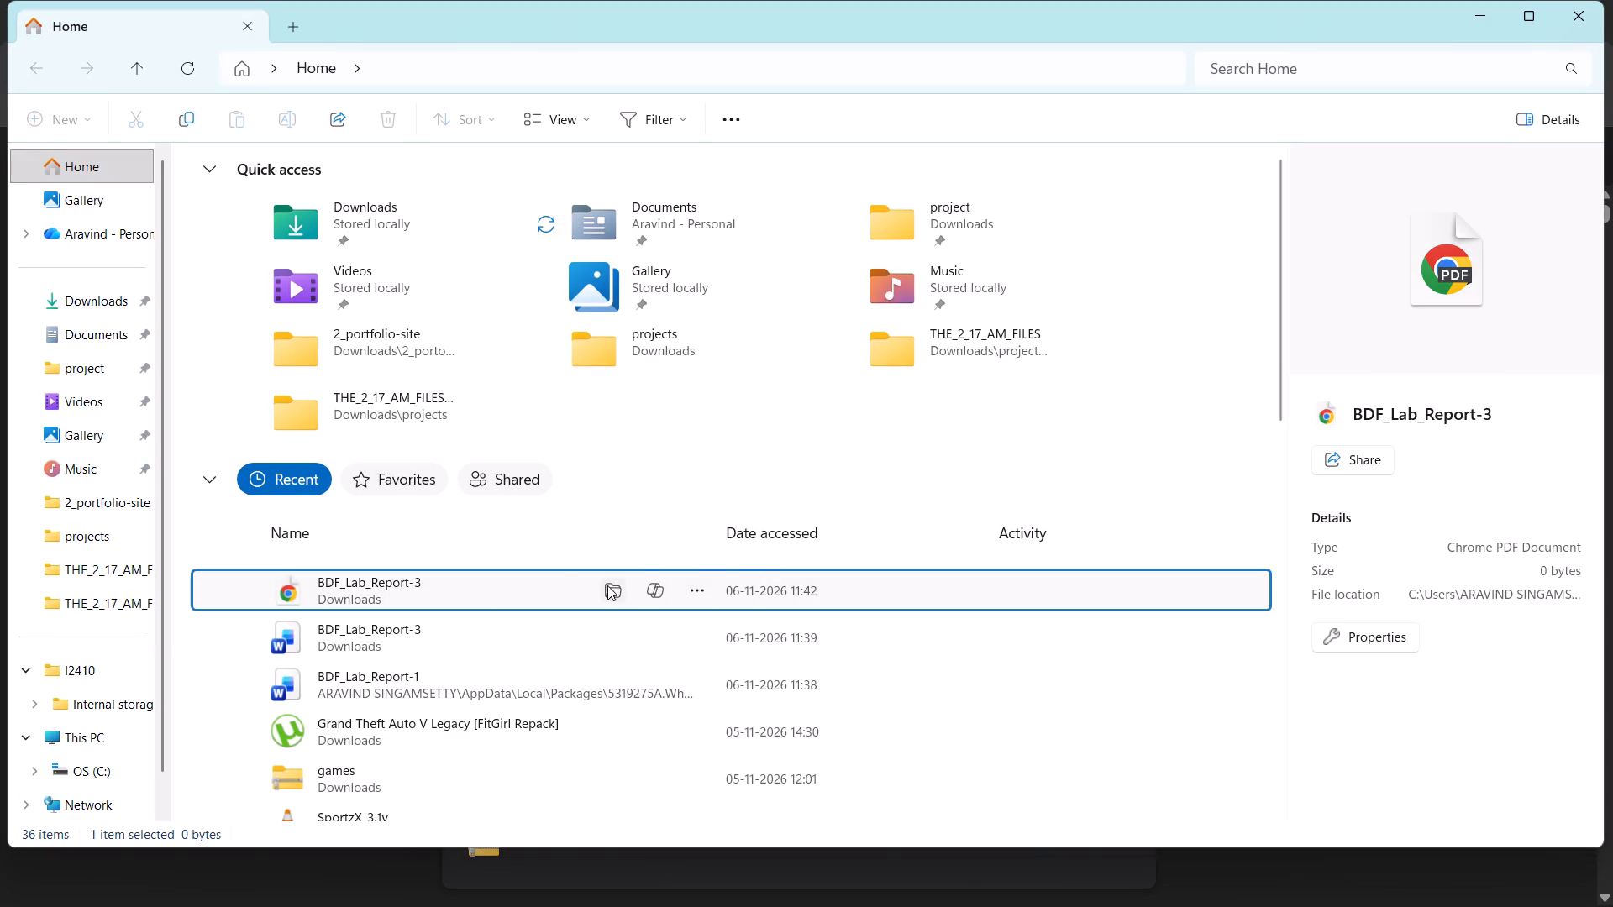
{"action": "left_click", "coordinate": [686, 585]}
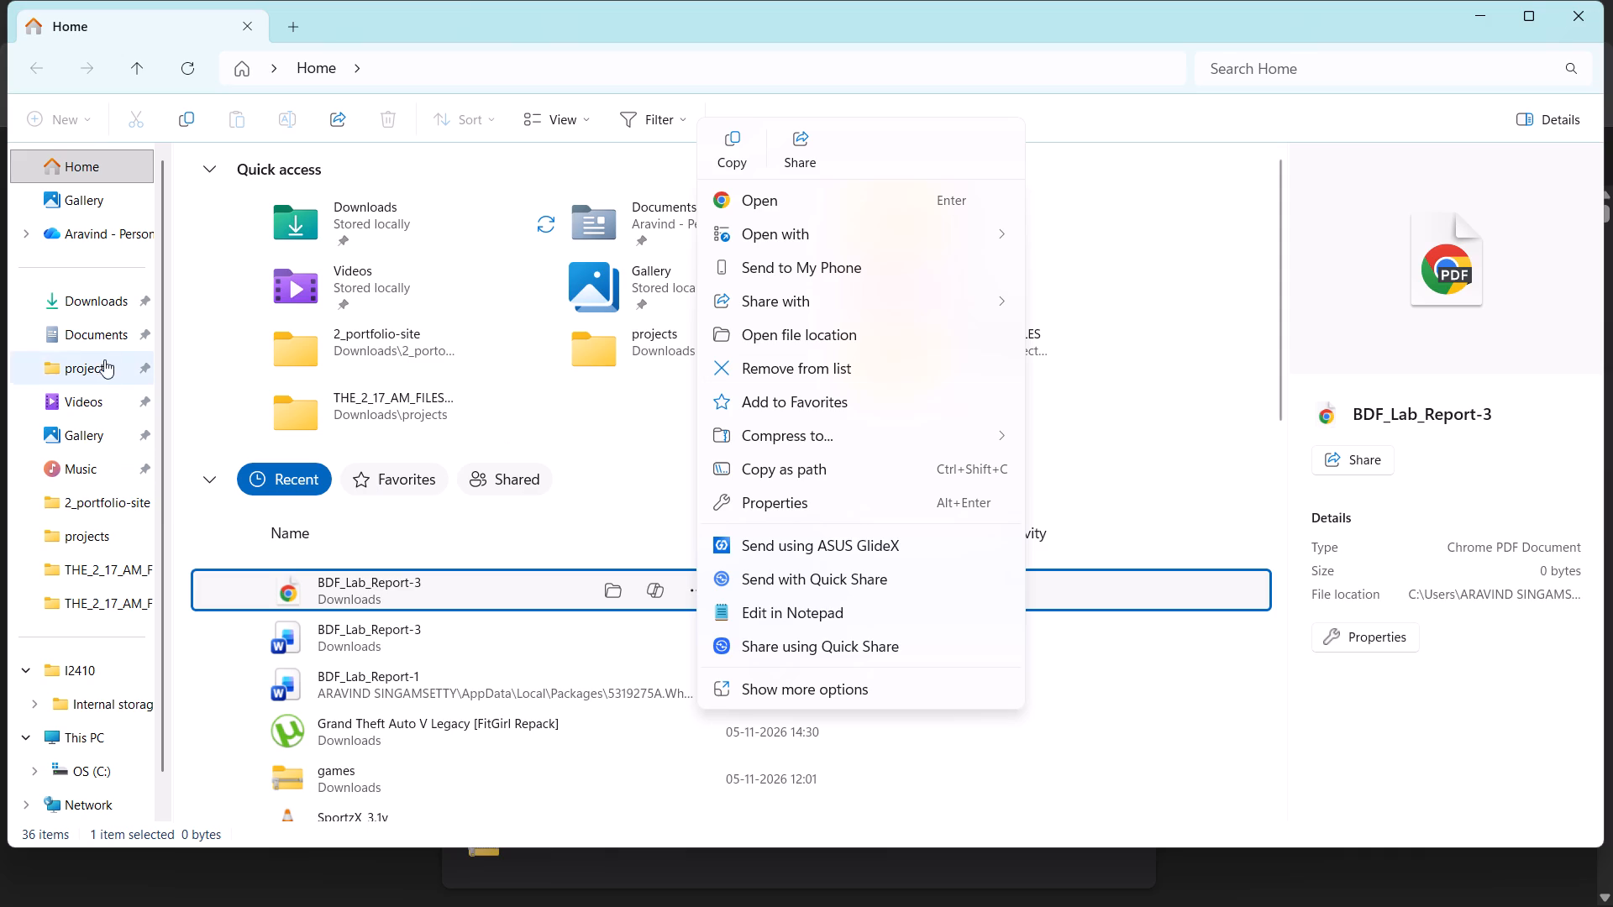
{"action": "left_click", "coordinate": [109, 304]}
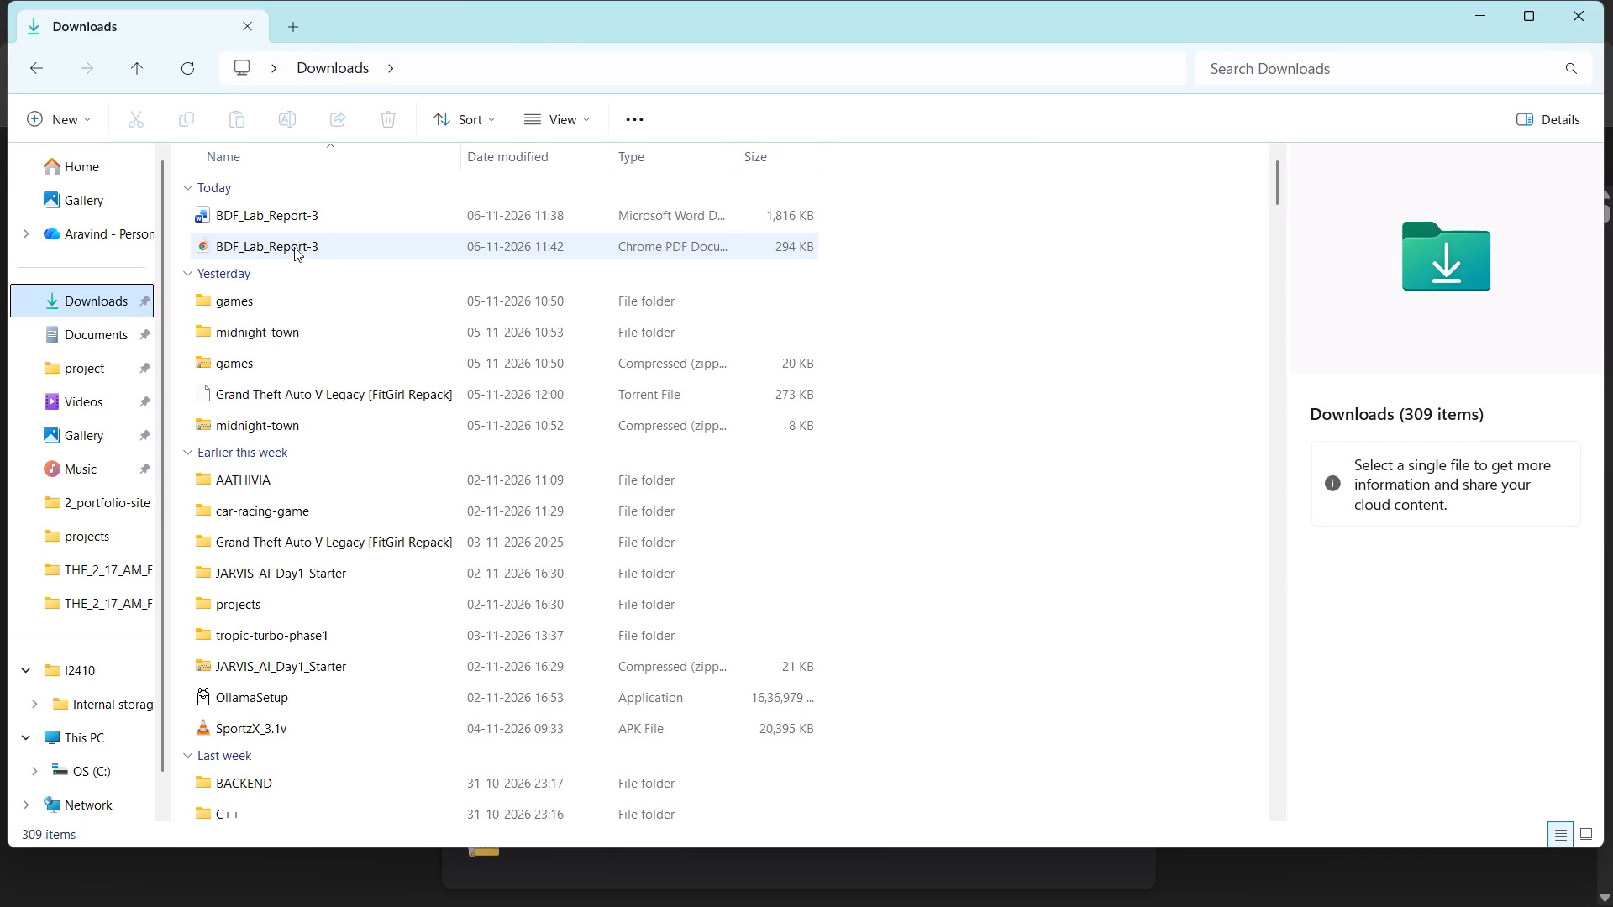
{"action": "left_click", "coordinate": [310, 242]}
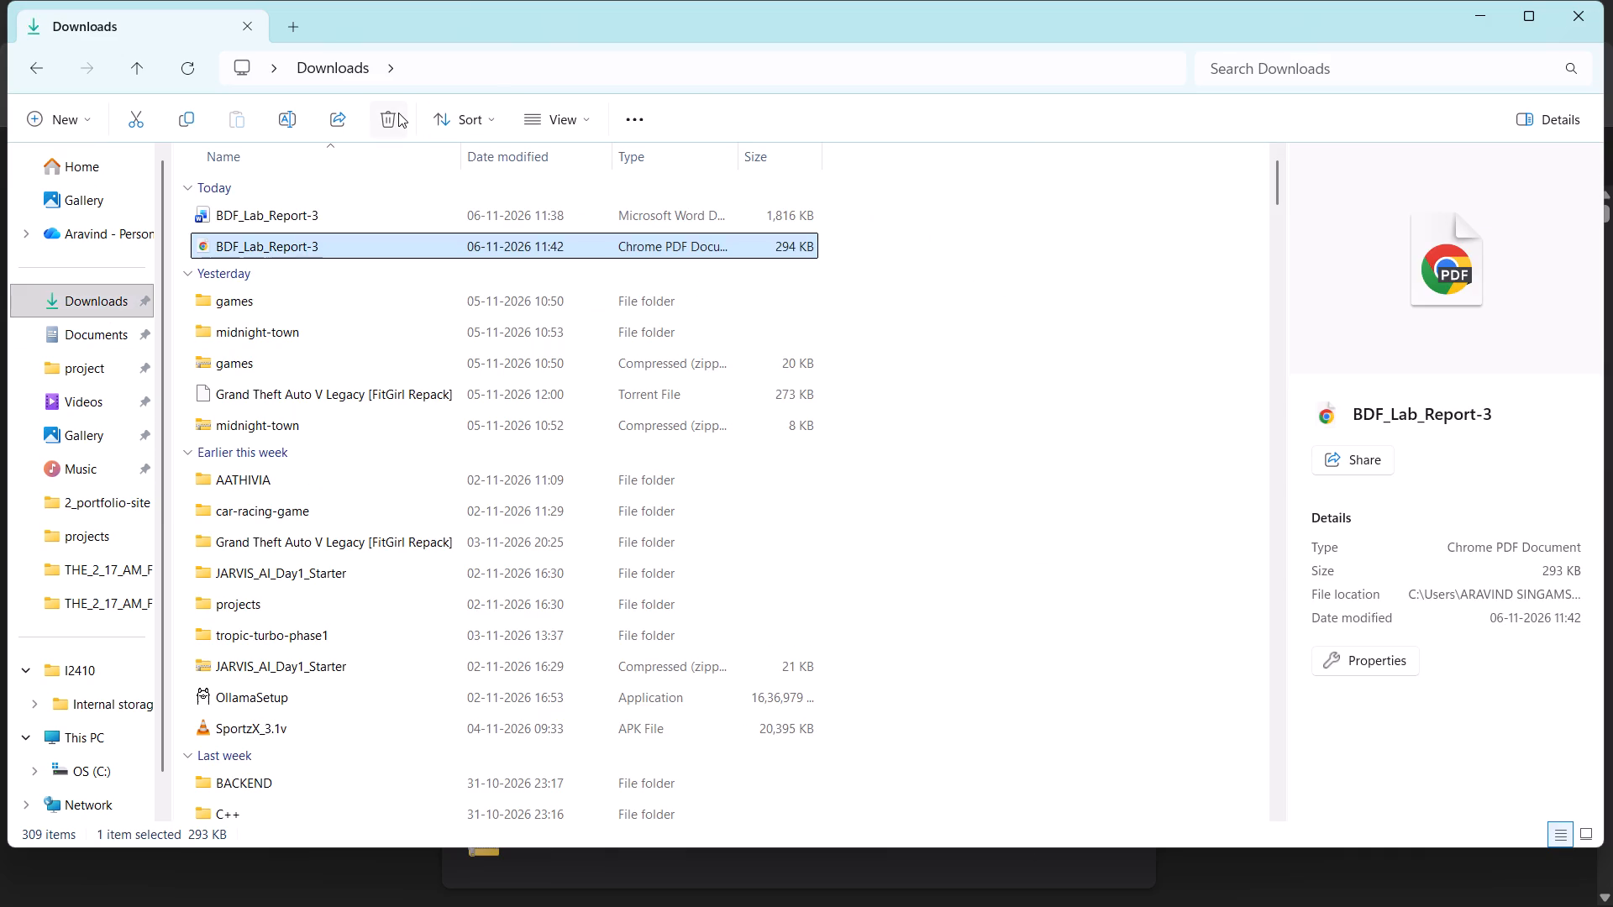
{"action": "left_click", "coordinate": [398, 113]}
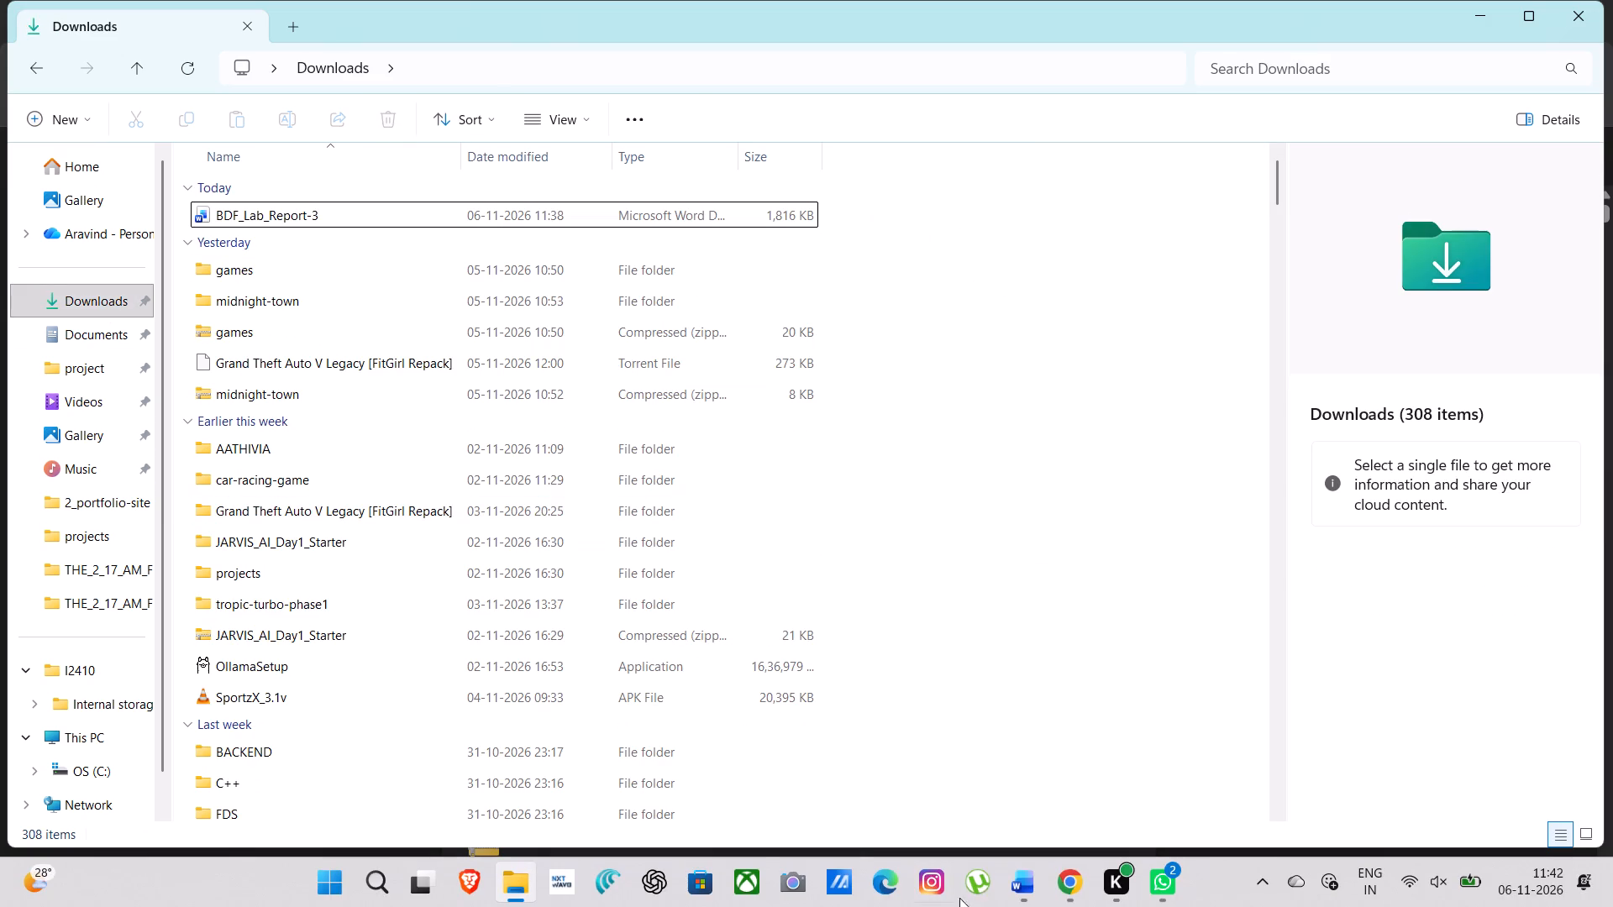
Switch back to Chrome and check the progress of the iLovePDF Word to PDF upload.
{"action": "left_click", "coordinate": [1074, 821]}
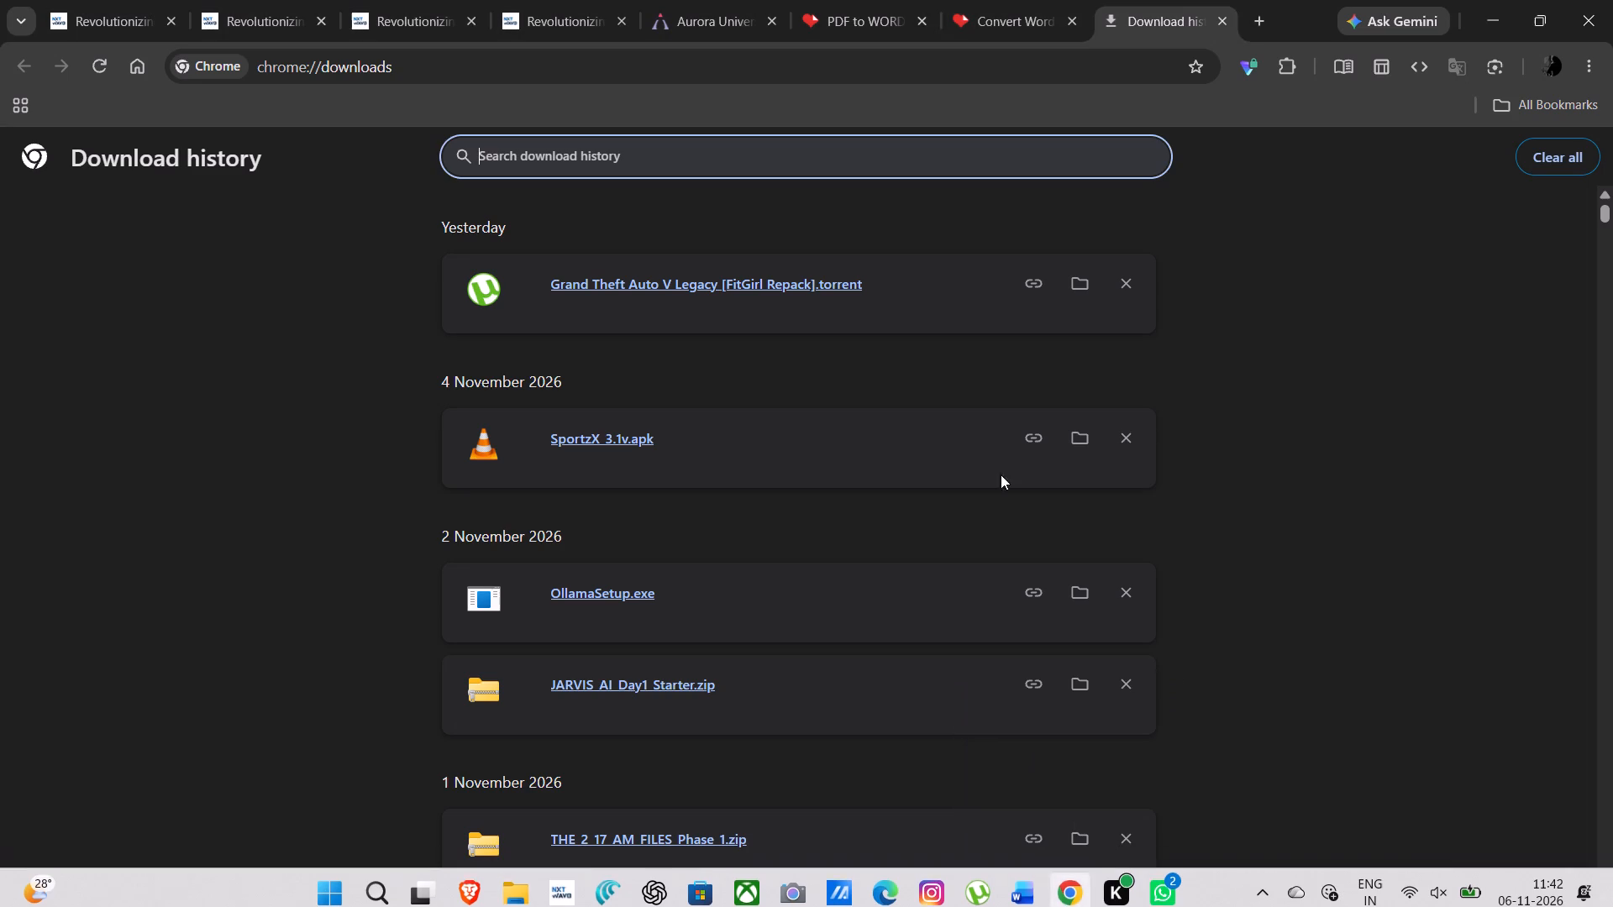
{"action": "left_click", "coordinate": [977, 0]}
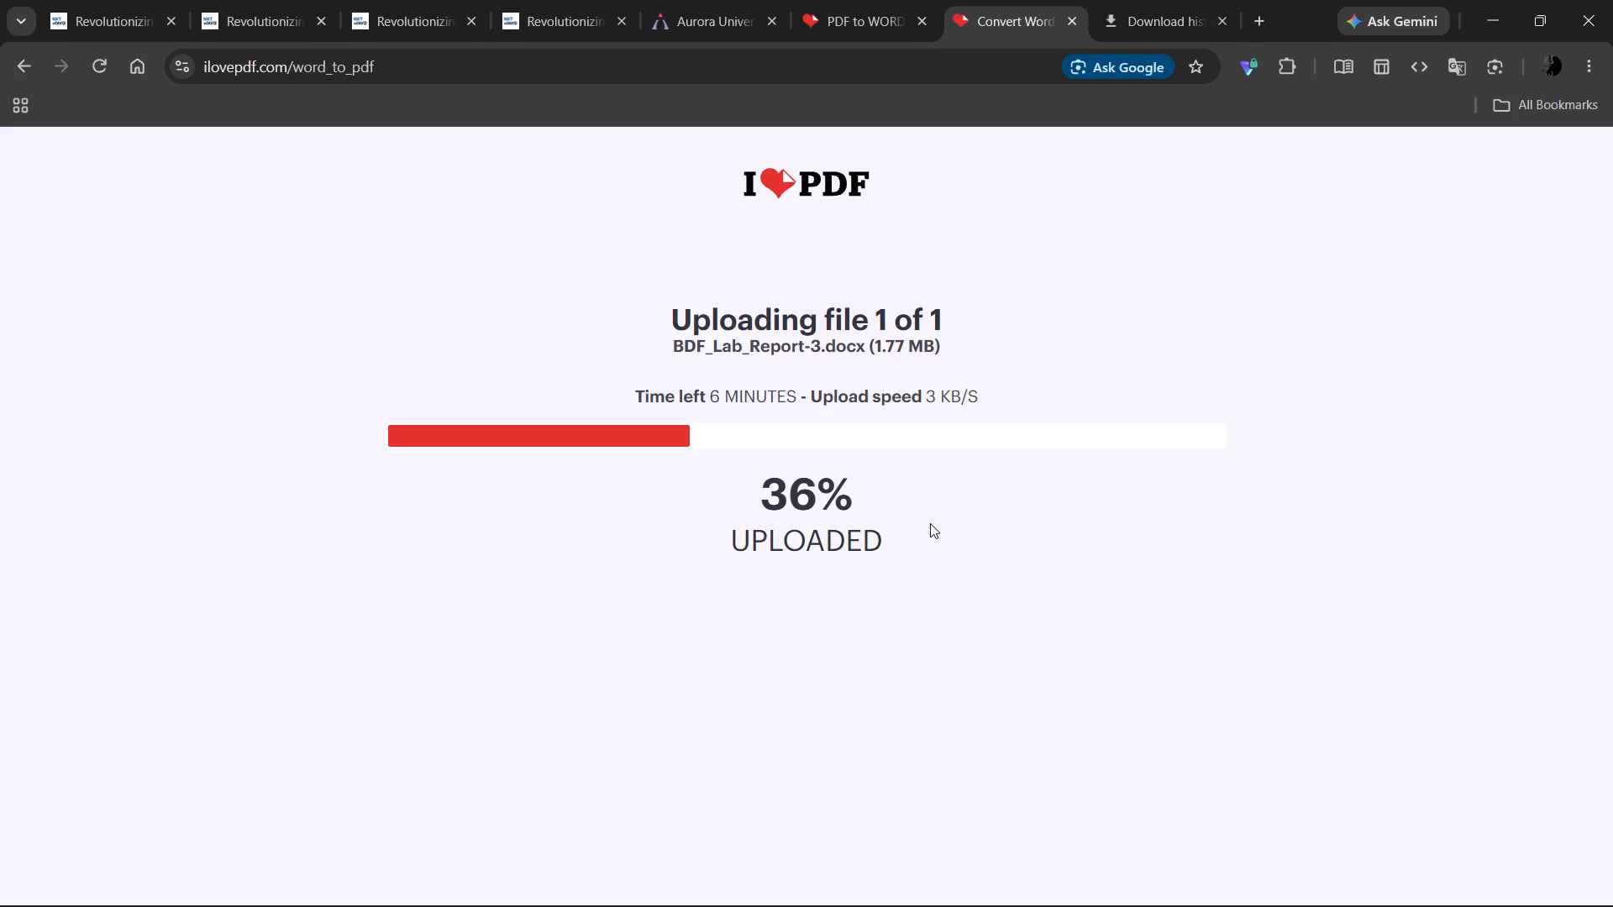
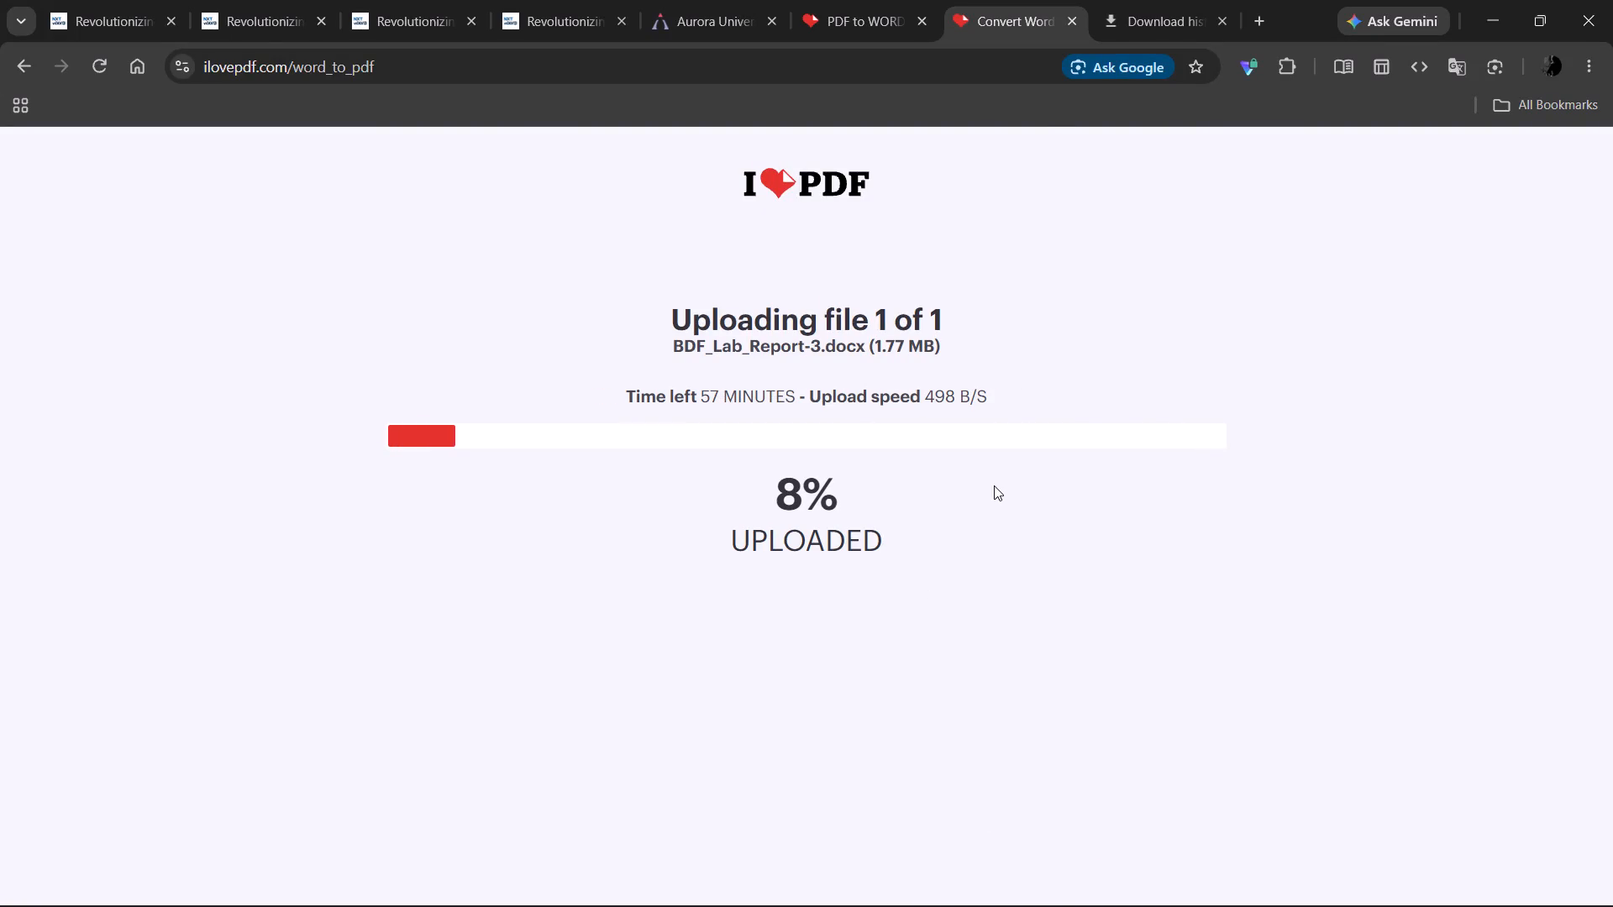
Close the stalled Word to PDF upload and the PDF to WORD converter page.
{"action": "left_click", "coordinate": [1071, 19]}
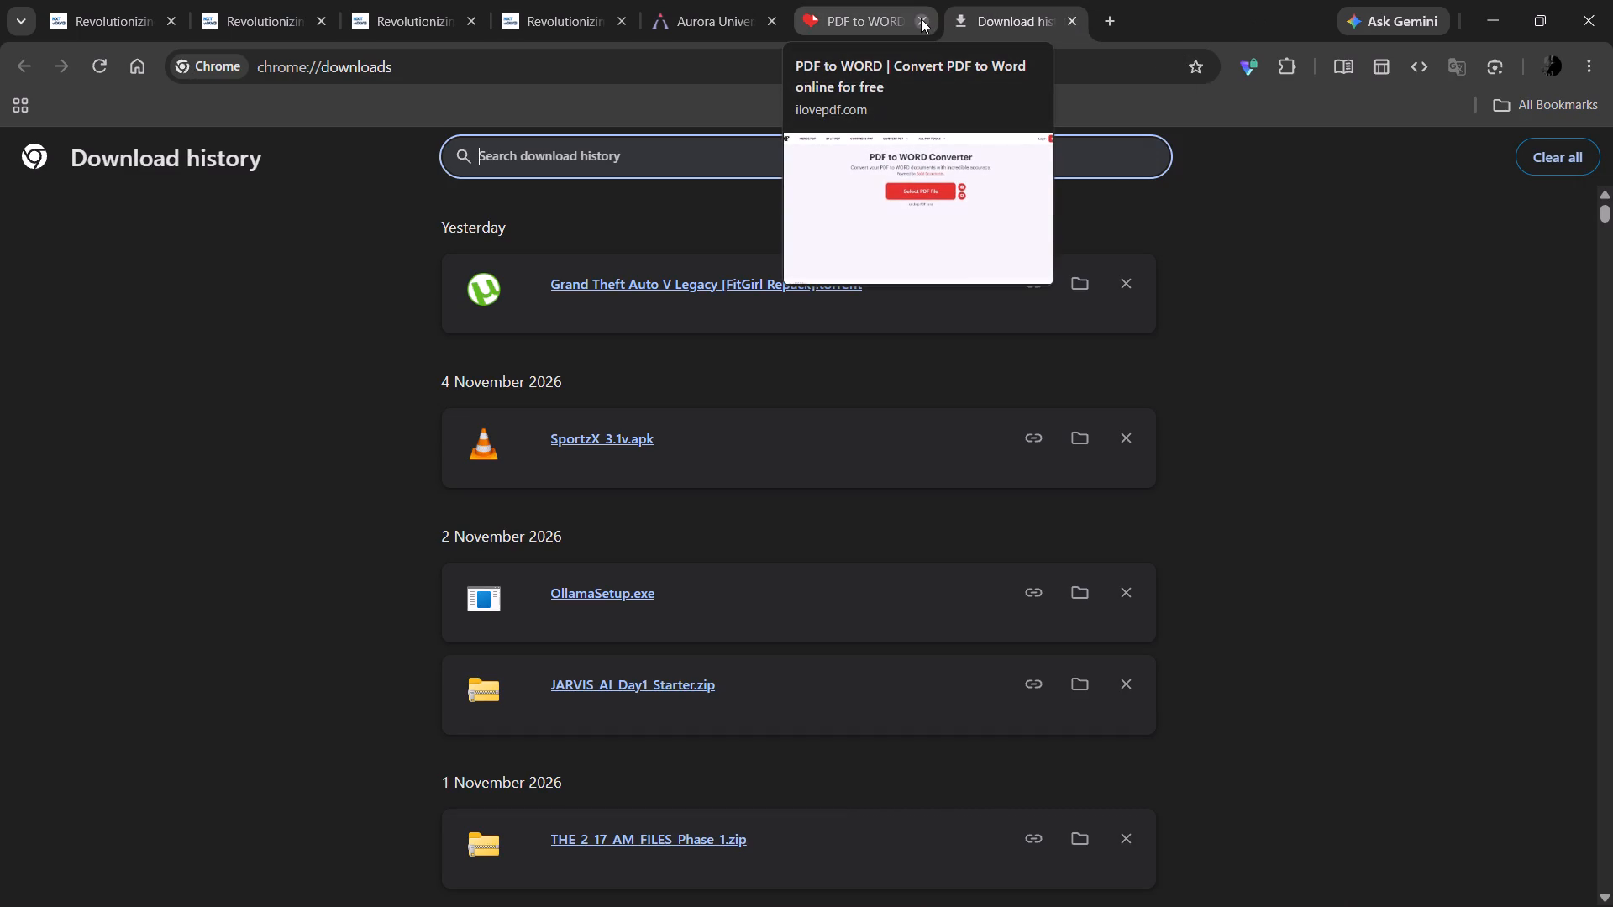
{"action": "left_click", "coordinate": [921, 18]}
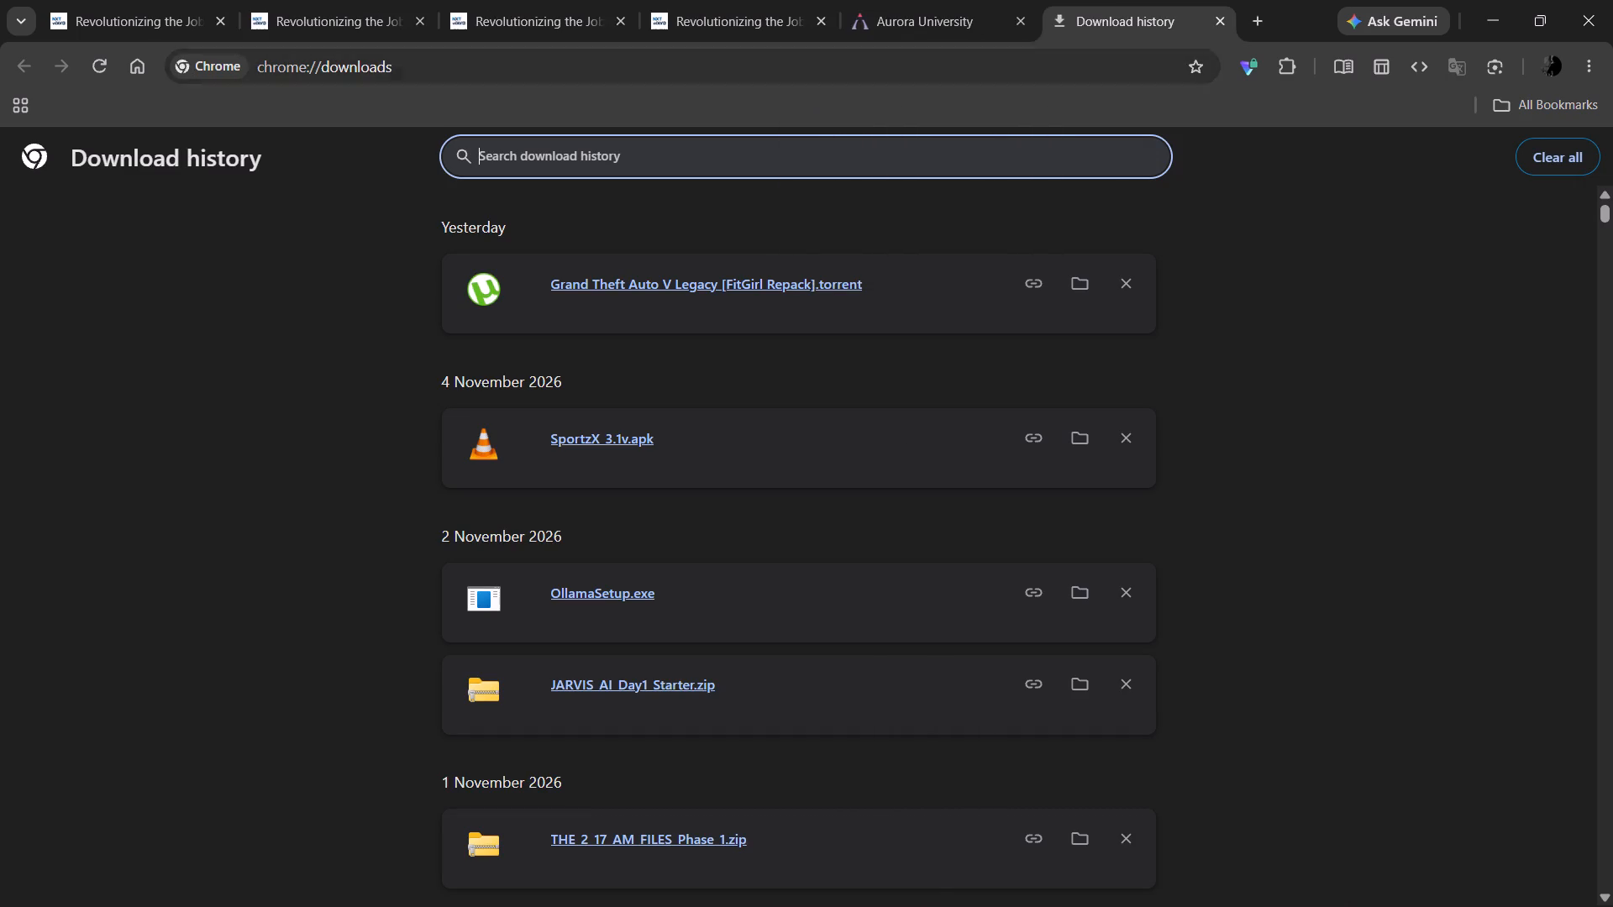
Search Google for "word to pdf" in a new tab and open iLovePDF's Convert Word to PDF page.
{"action": "left_click", "coordinate": [1255, 16]}
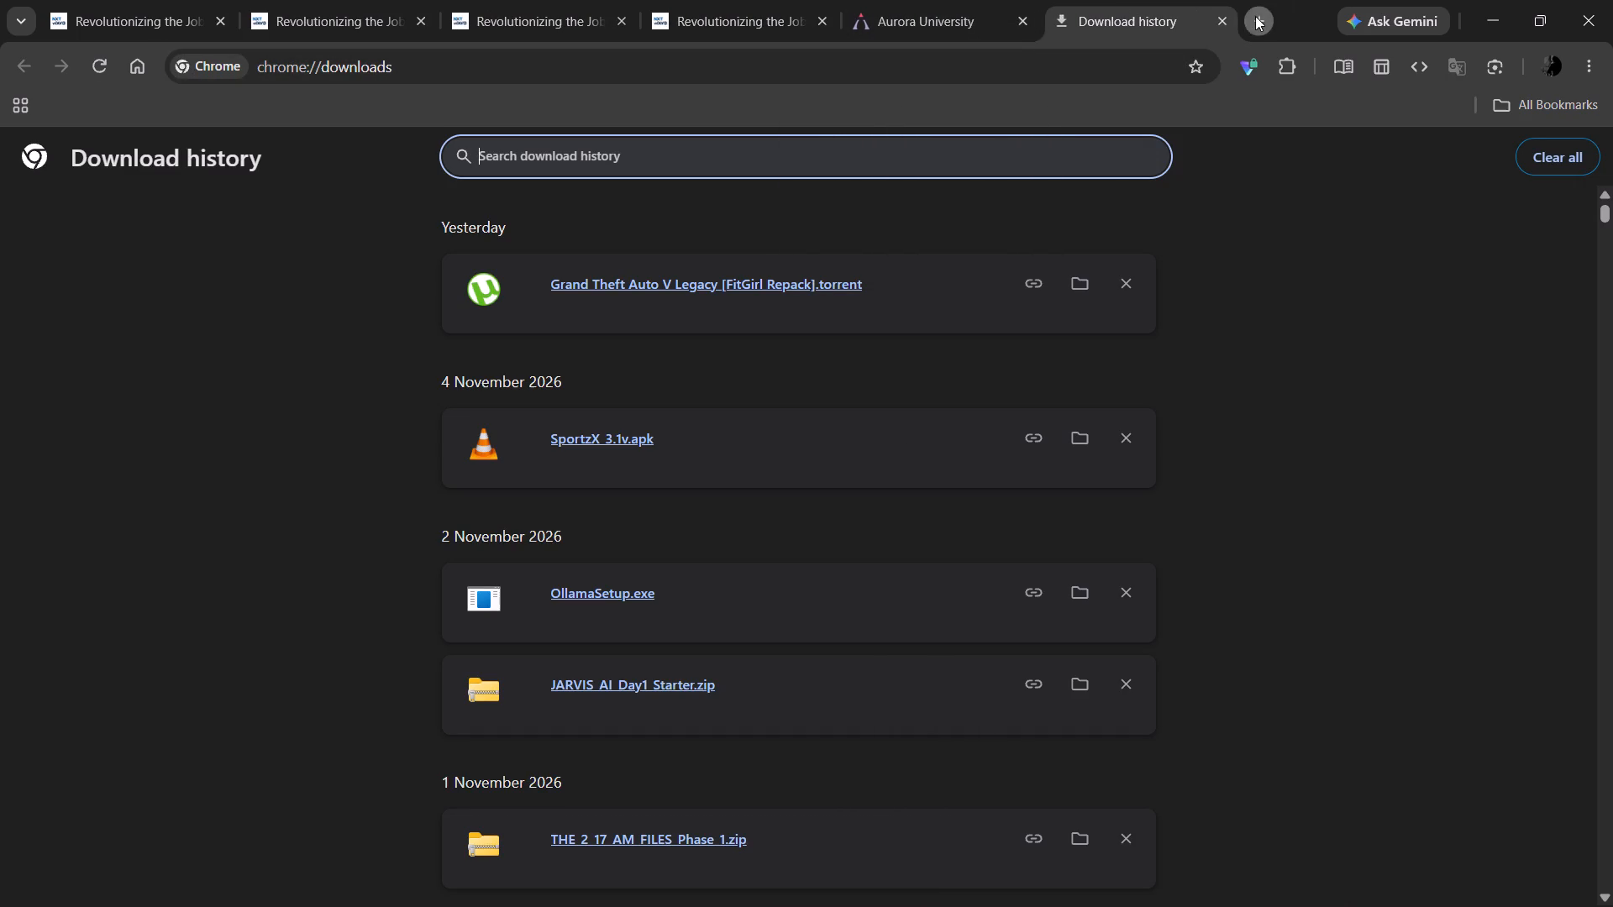
{"action": "type", "text": "PD"}
{"action": "key", "text": "BackSpace"}
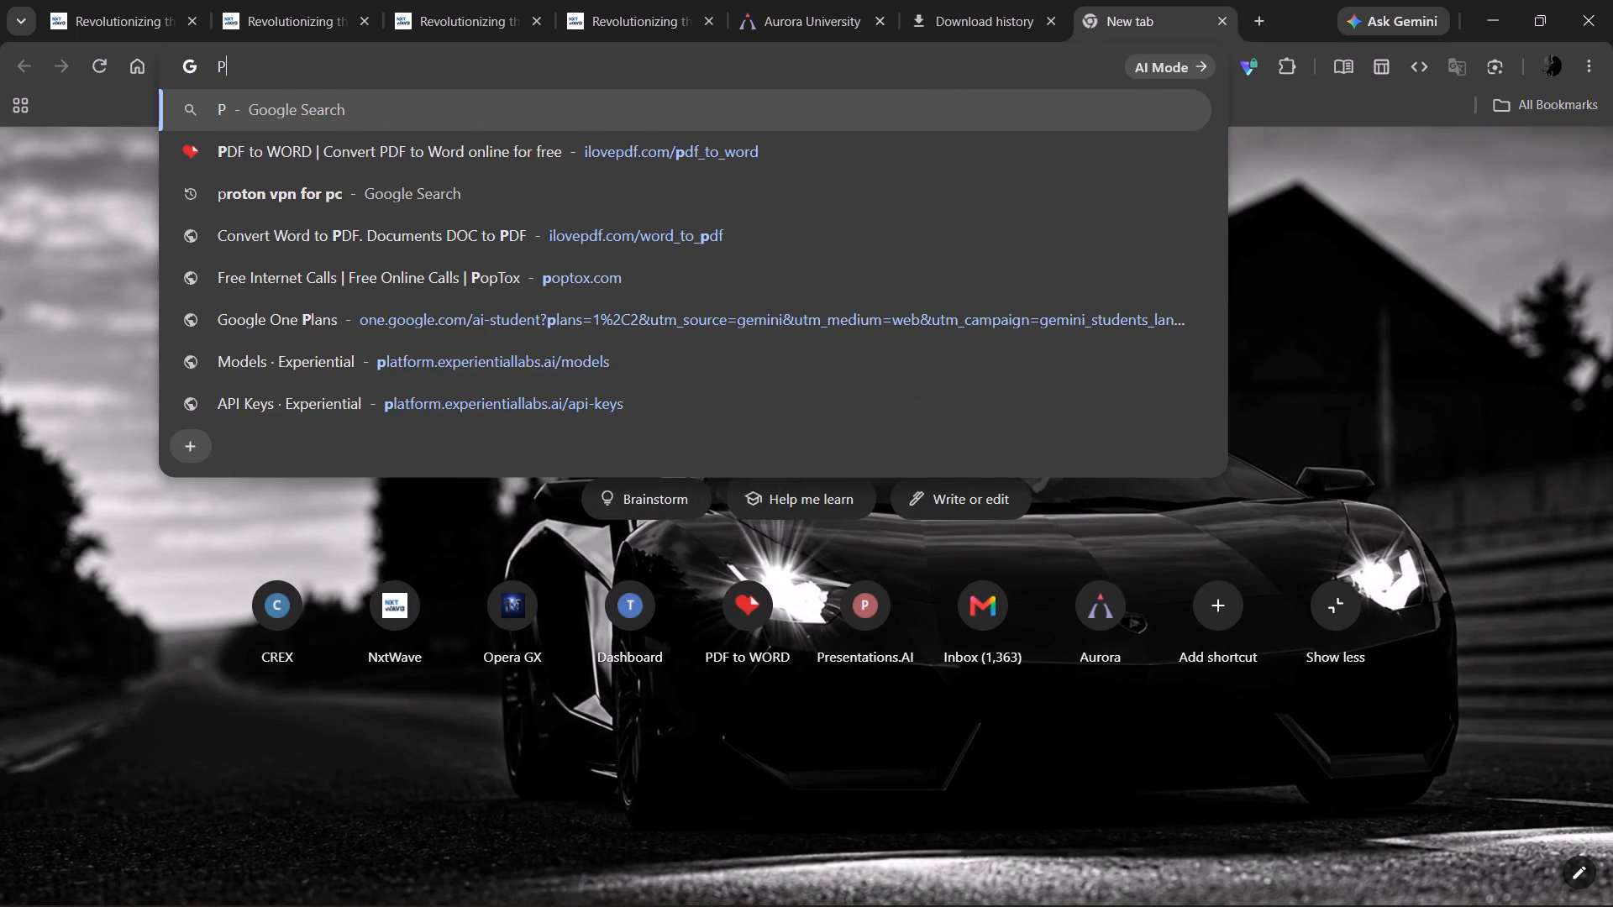
{"action": "key", "text": "BackSpace"}
{"action": "type", "text": "WOR"}
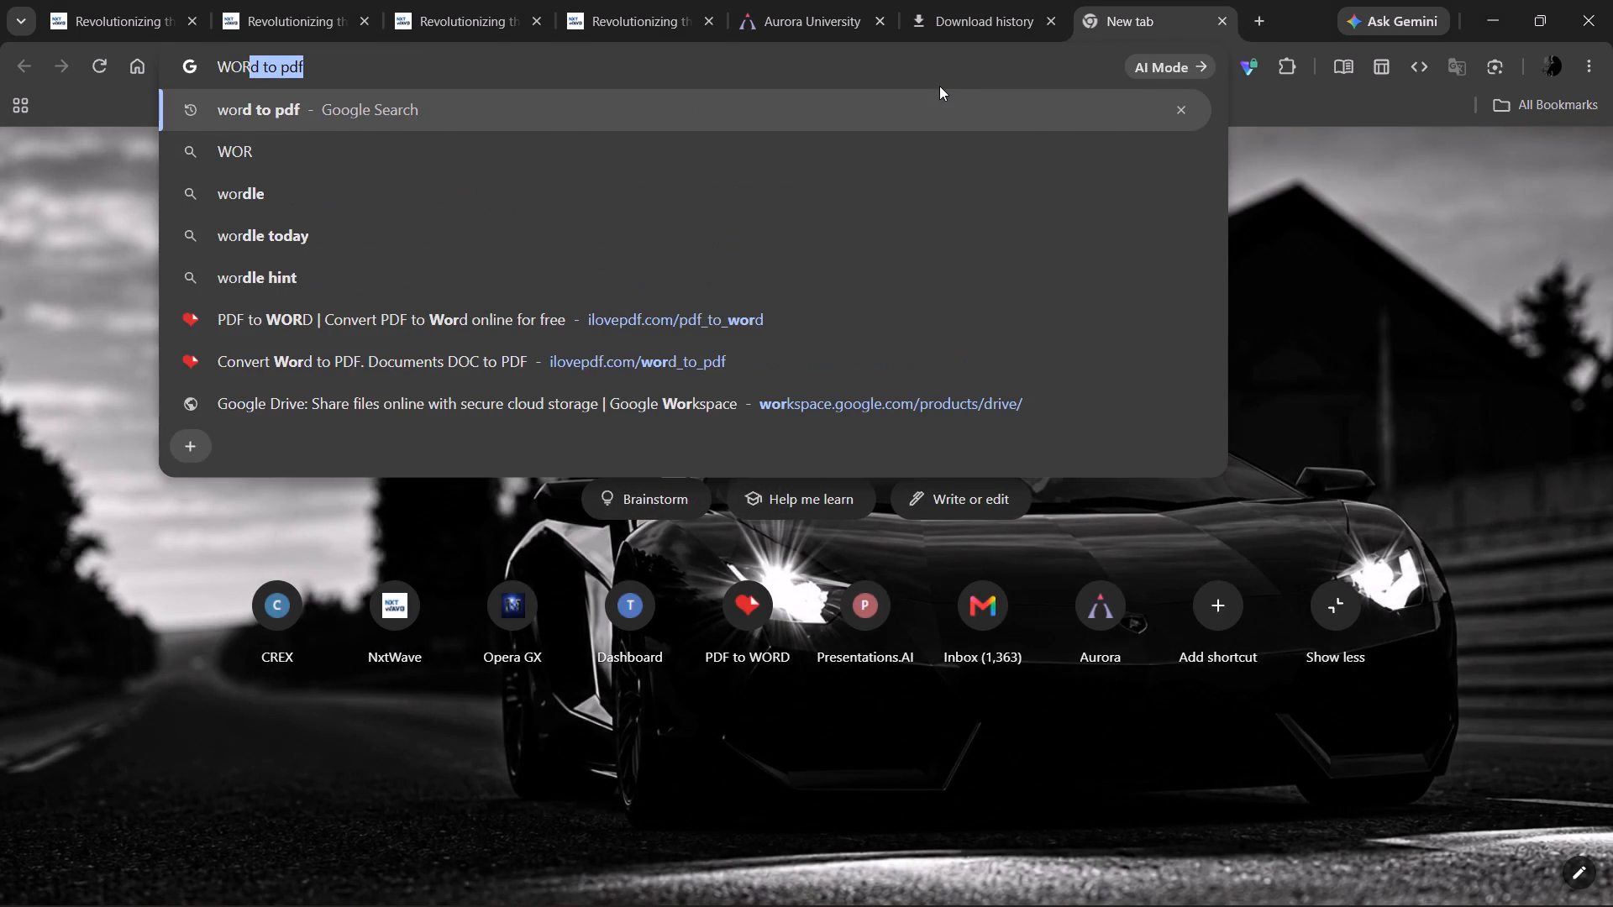
{"action": "key", "text": "Return"}
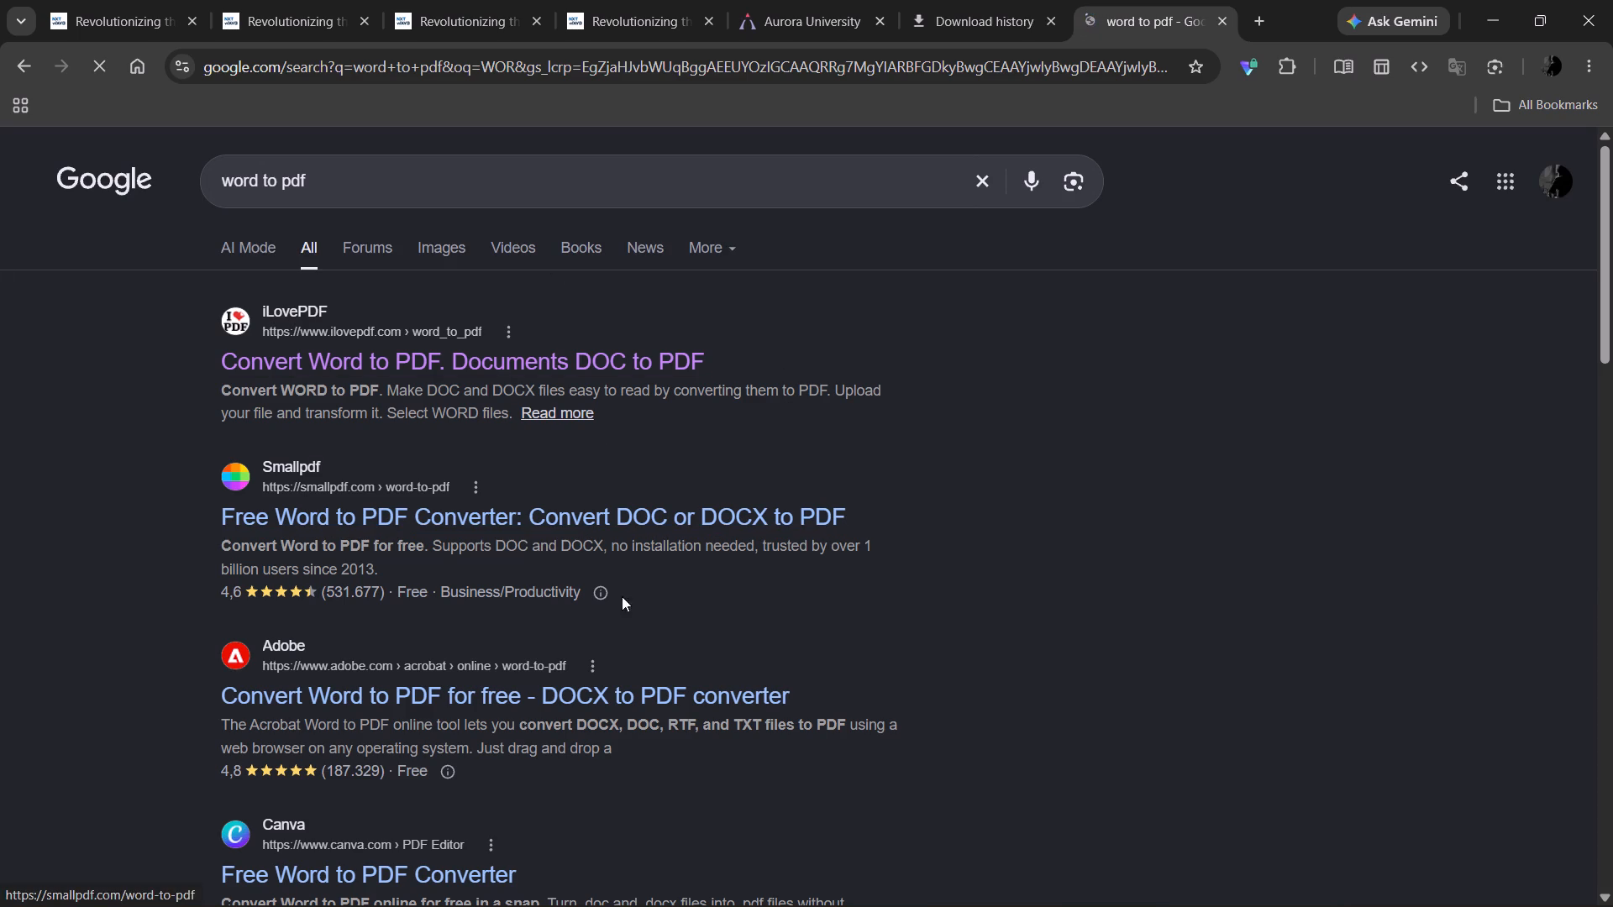
{"action": "left_click", "coordinate": [567, 370]}
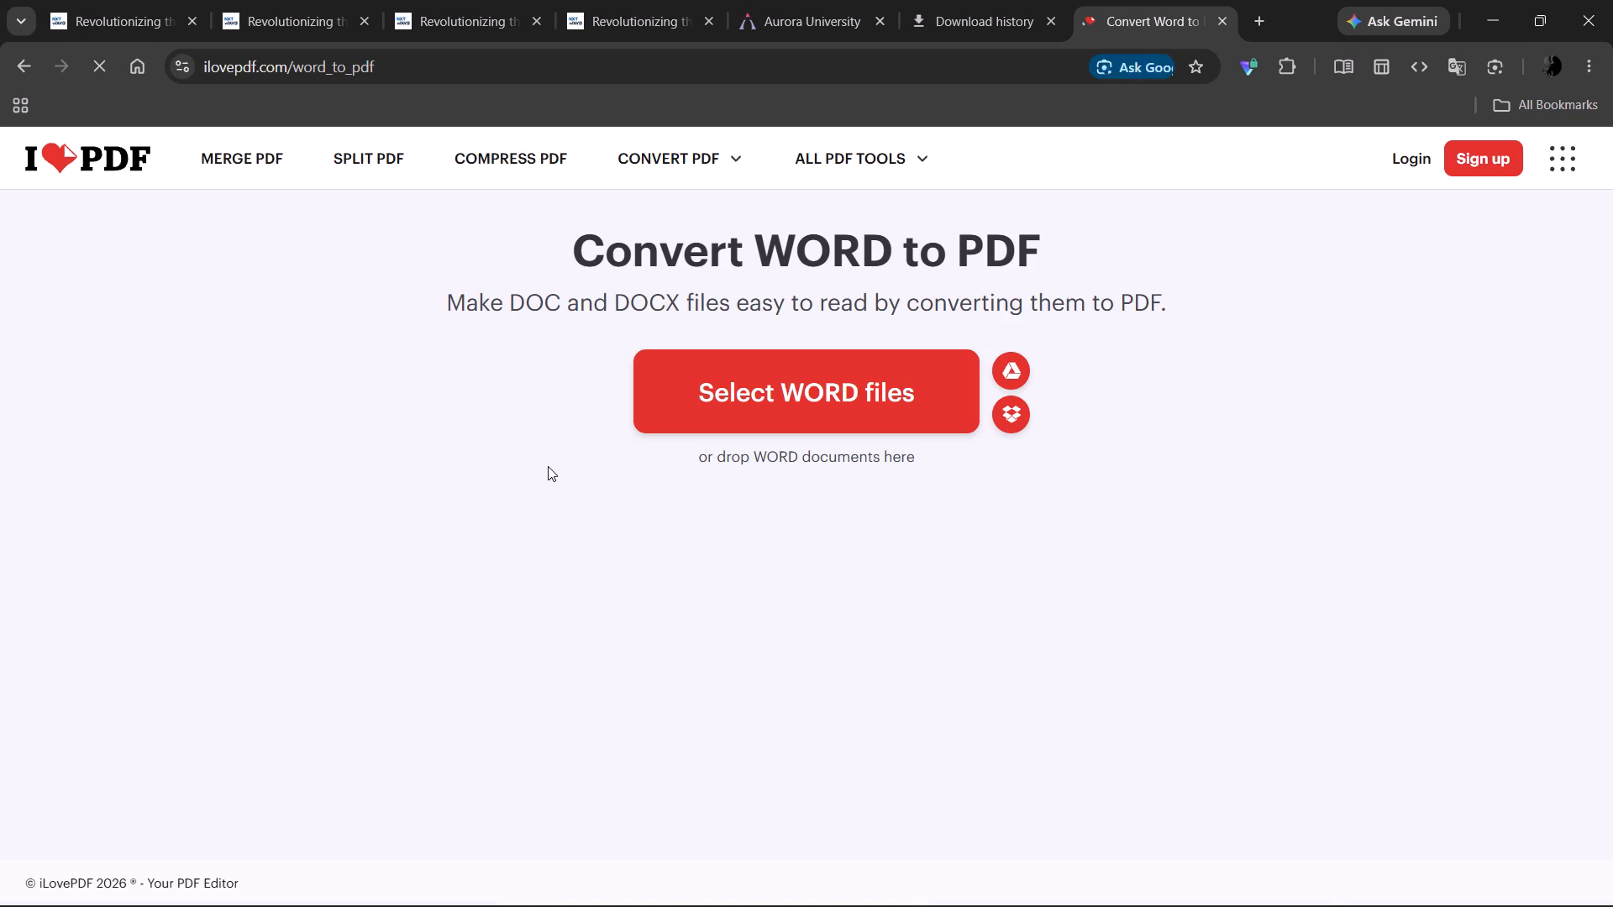
Accept all options in iLovePDF's privacy consent notice.
{"action": "left_click", "coordinate": [828, 443]}
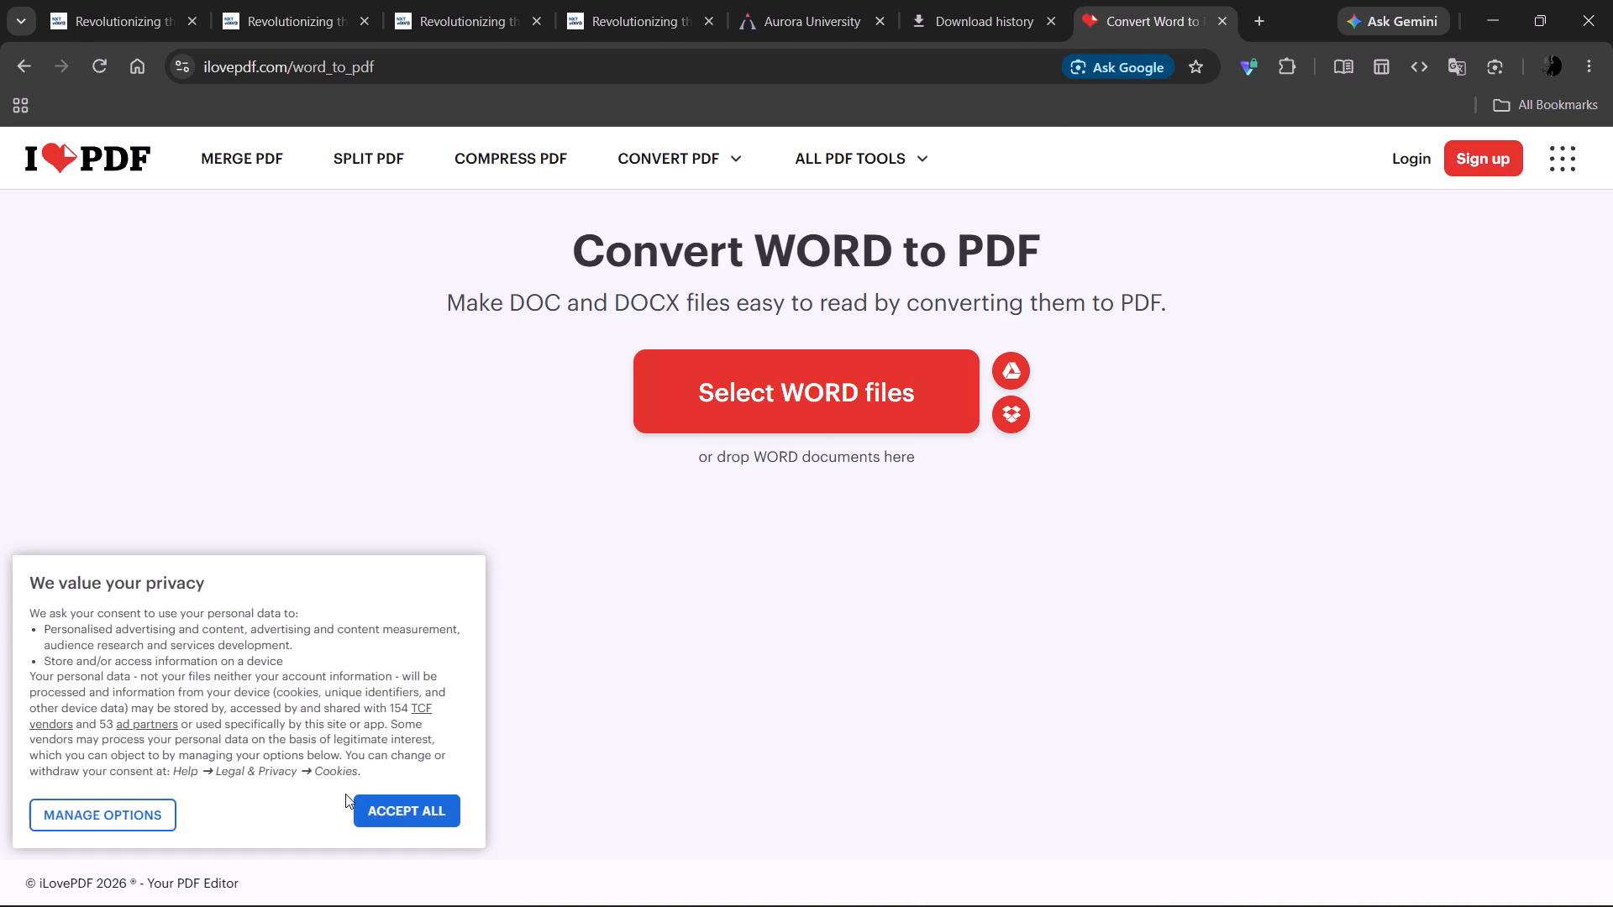
{"action": "left_click", "coordinate": [417, 810]}
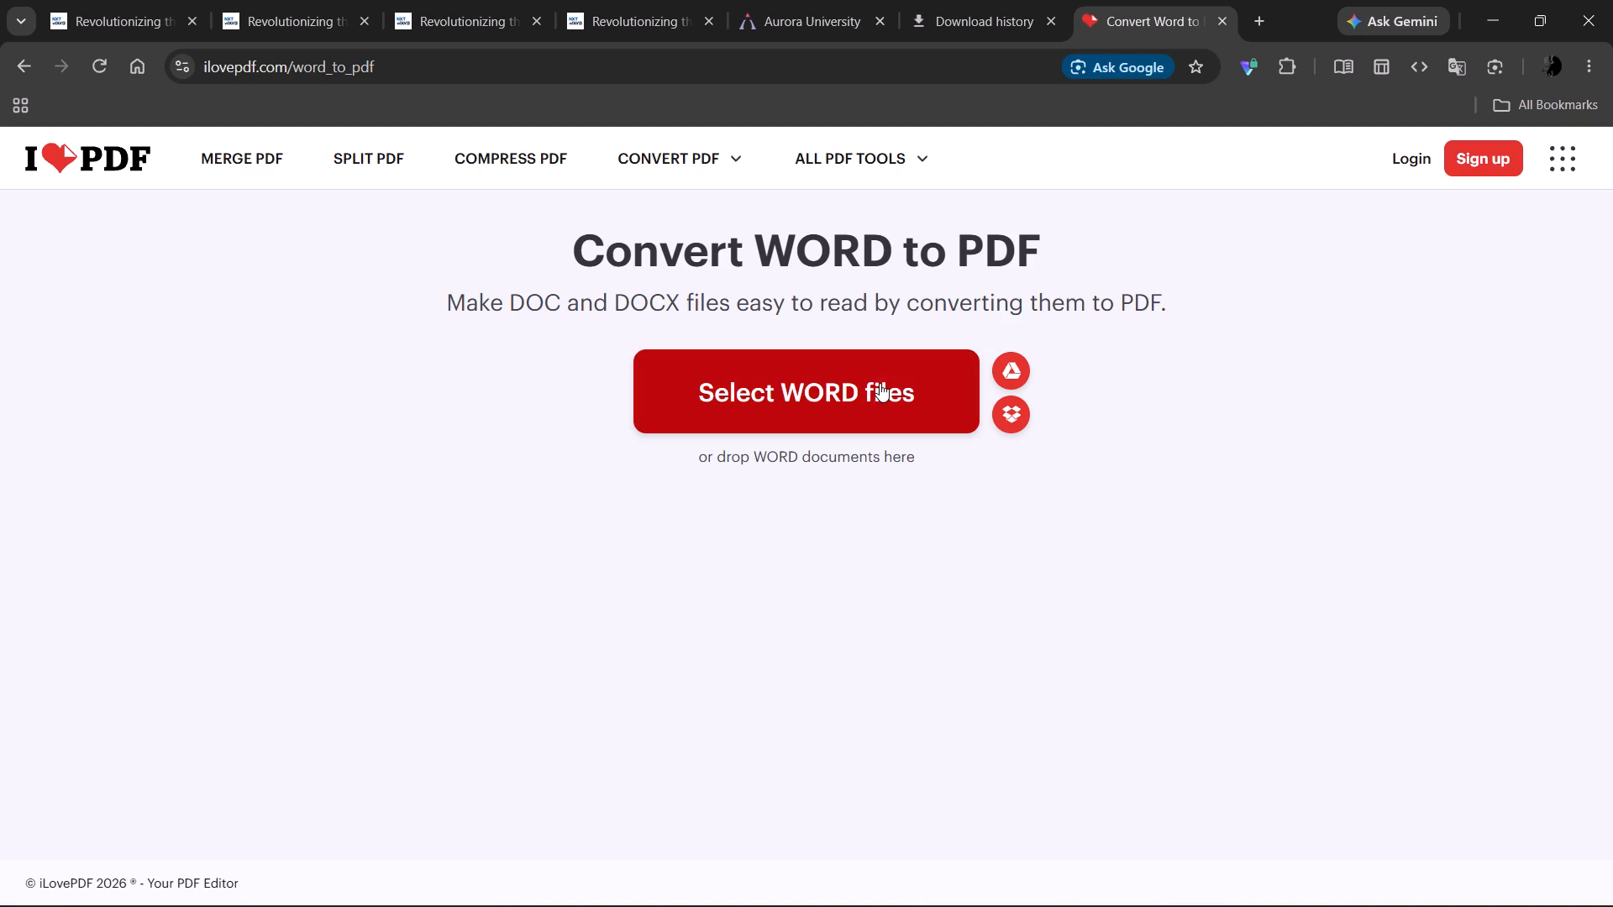
Select the BDF_Lab_Report-3 Word document from the Downloads folder and start its conversion to PDF.
{"action": "left_click", "coordinate": [877, 378]}
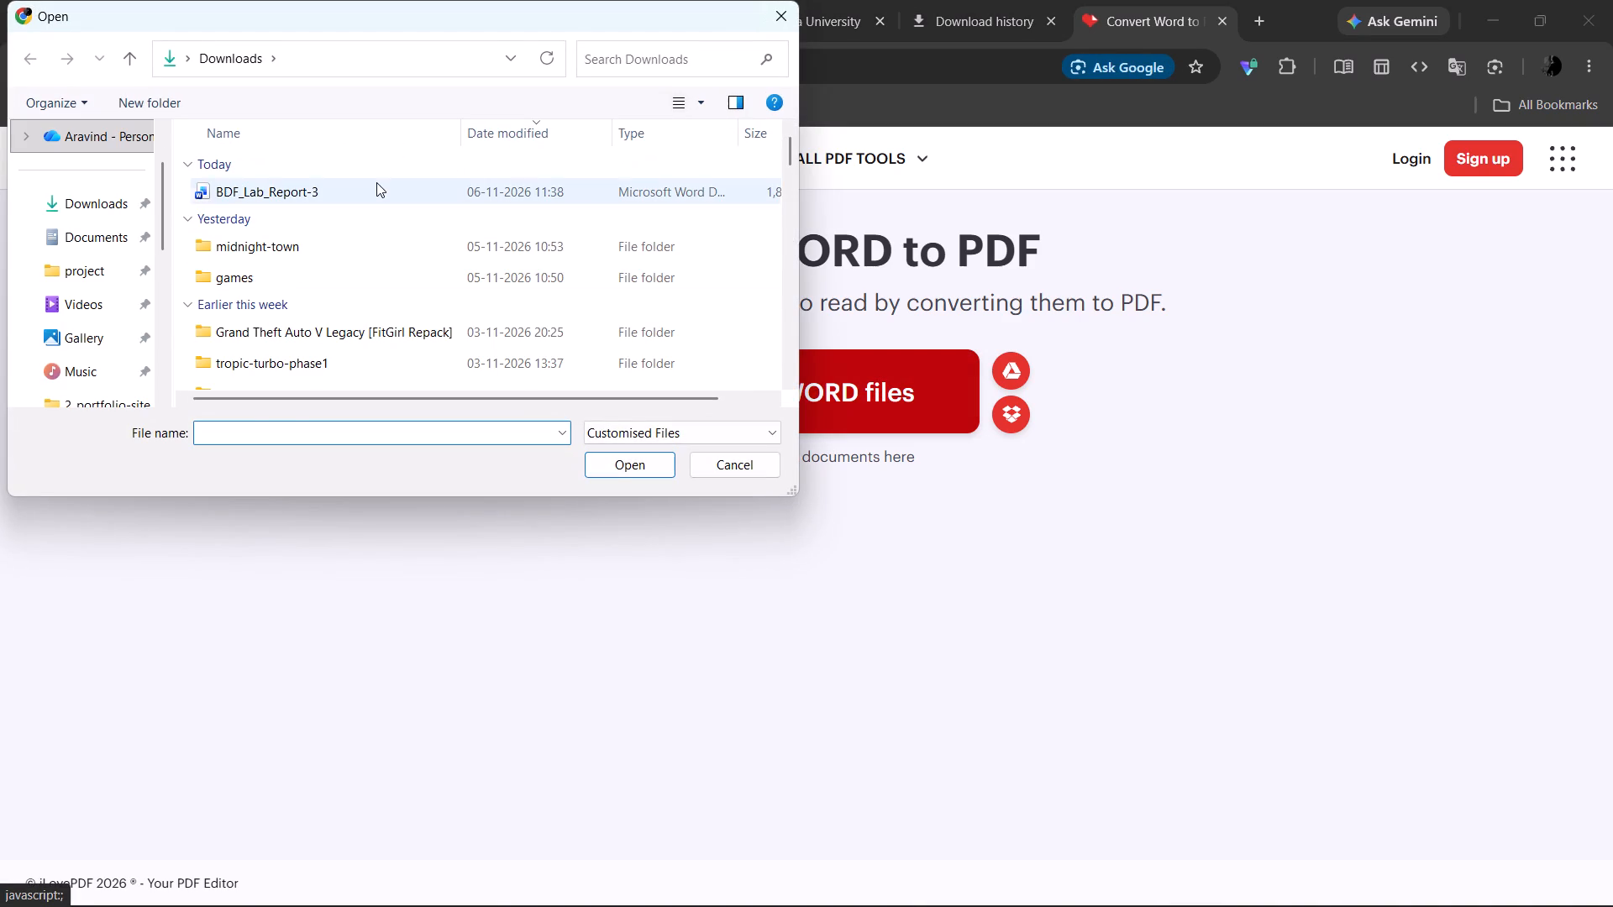
{"action": "left_click", "coordinate": [376, 182]}
{"action": "left_click", "coordinate": [628, 466]}
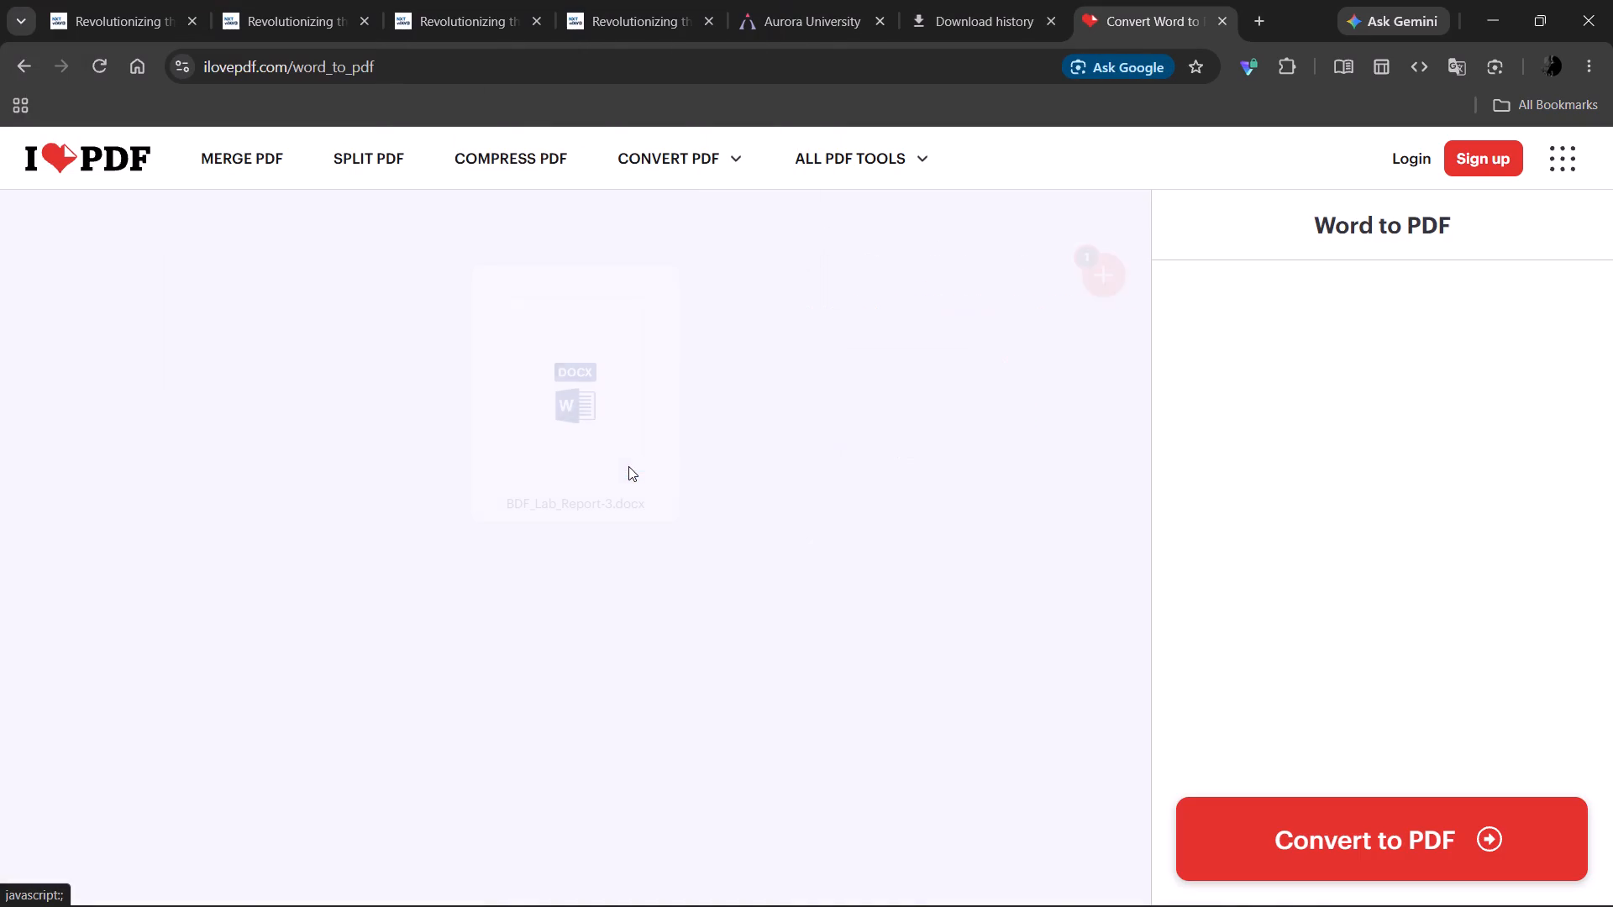
{"action": "left_click", "coordinate": [1392, 893]}
{"action": "left_click", "coordinate": [1478, 815]}
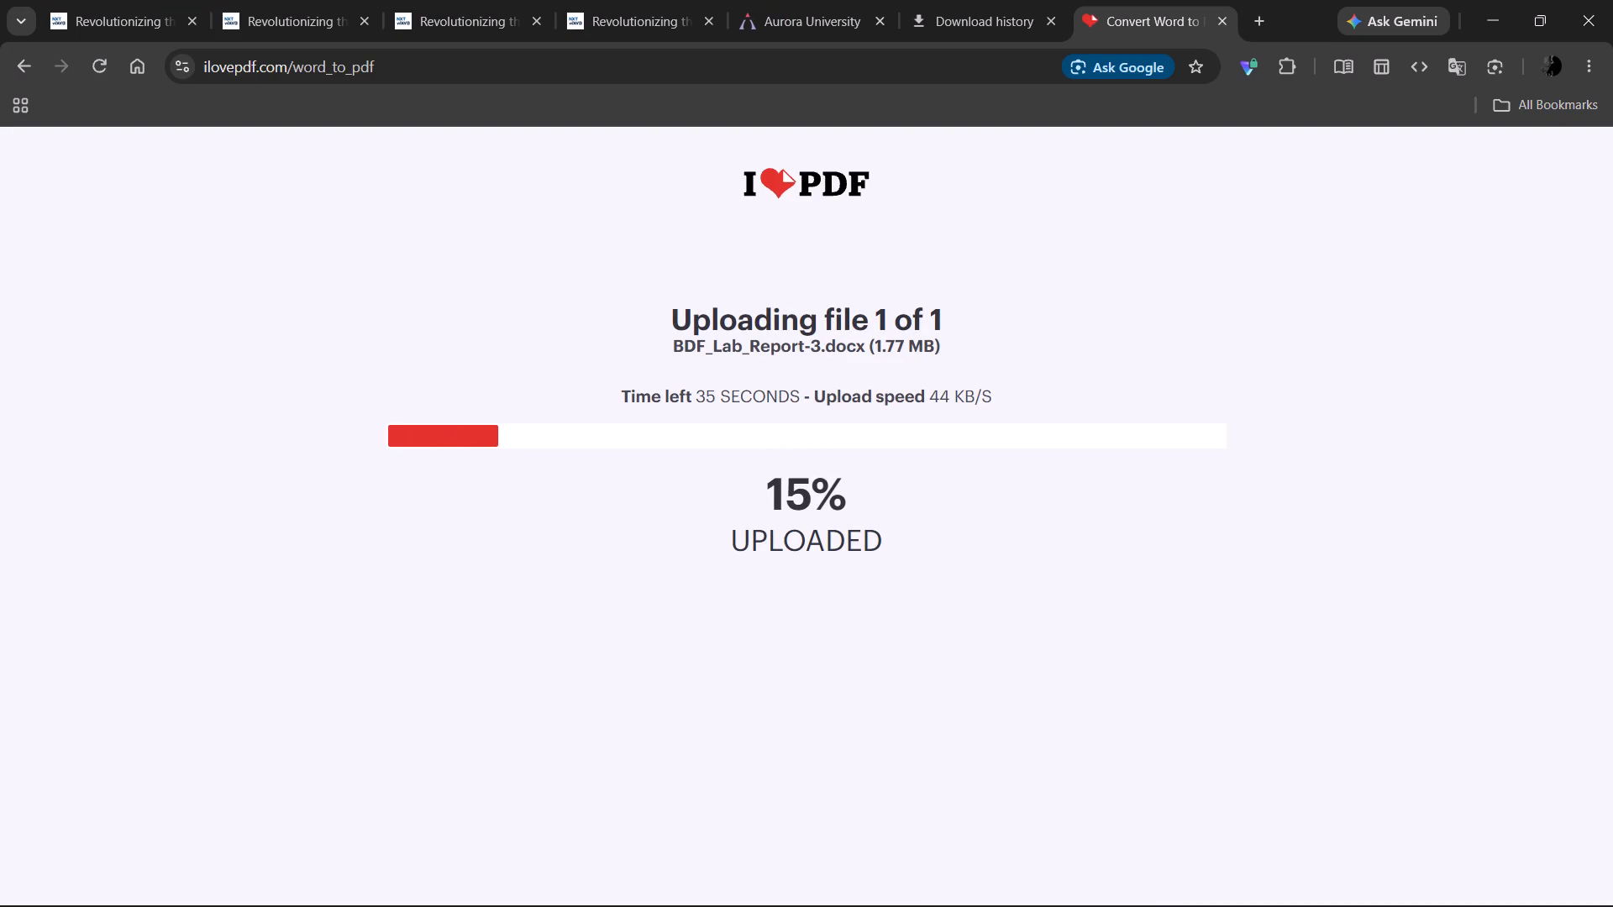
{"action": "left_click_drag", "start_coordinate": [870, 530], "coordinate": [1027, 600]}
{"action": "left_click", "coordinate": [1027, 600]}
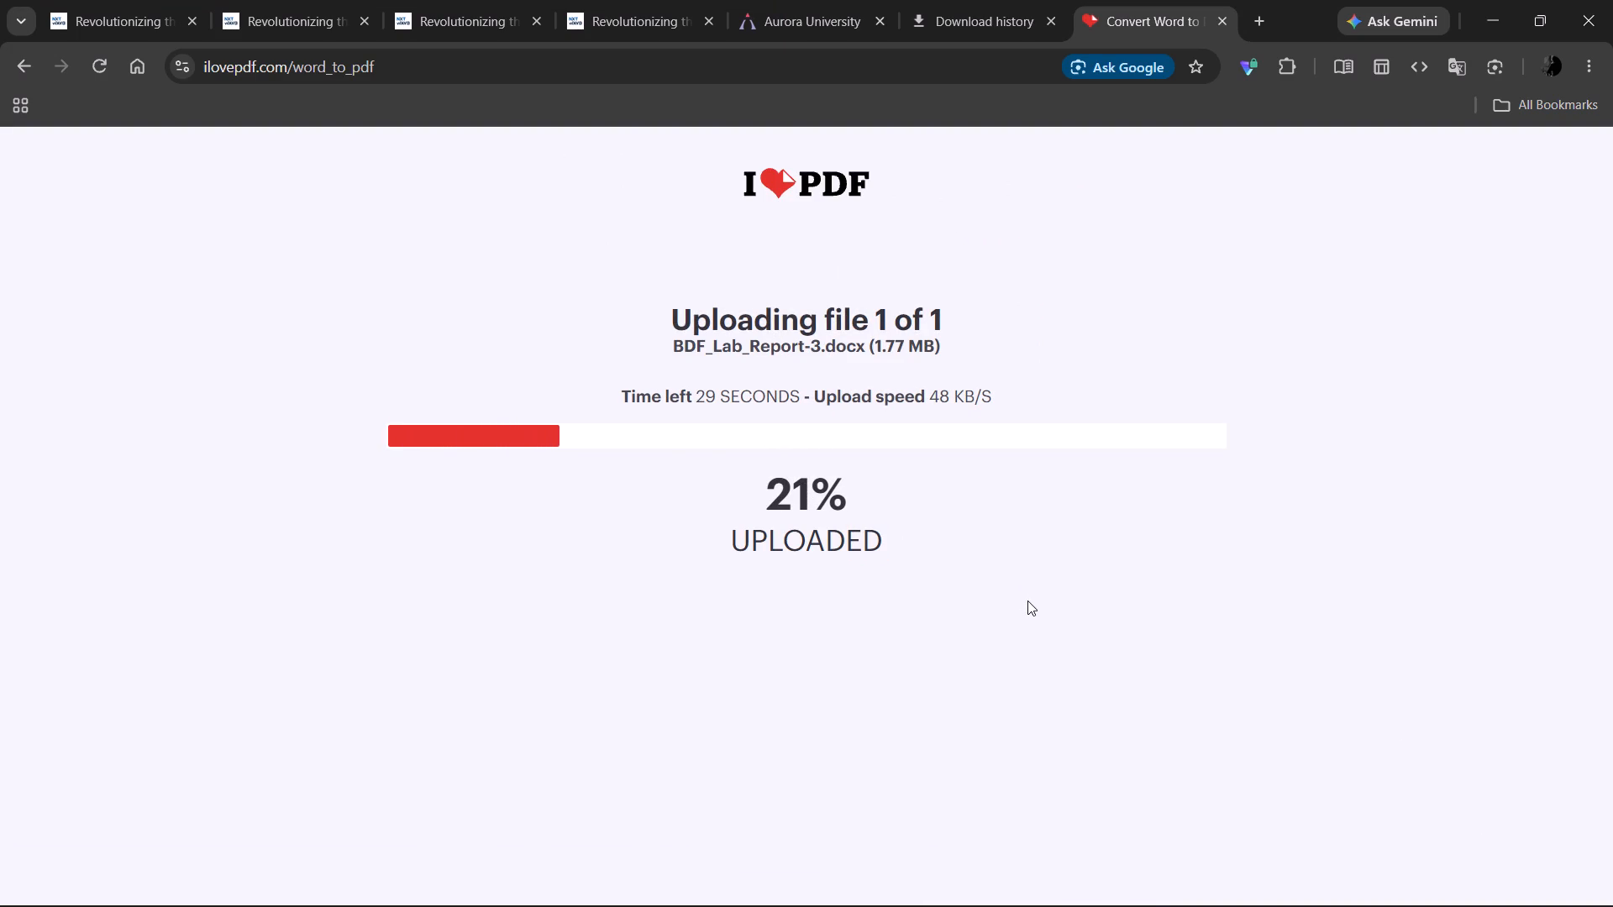
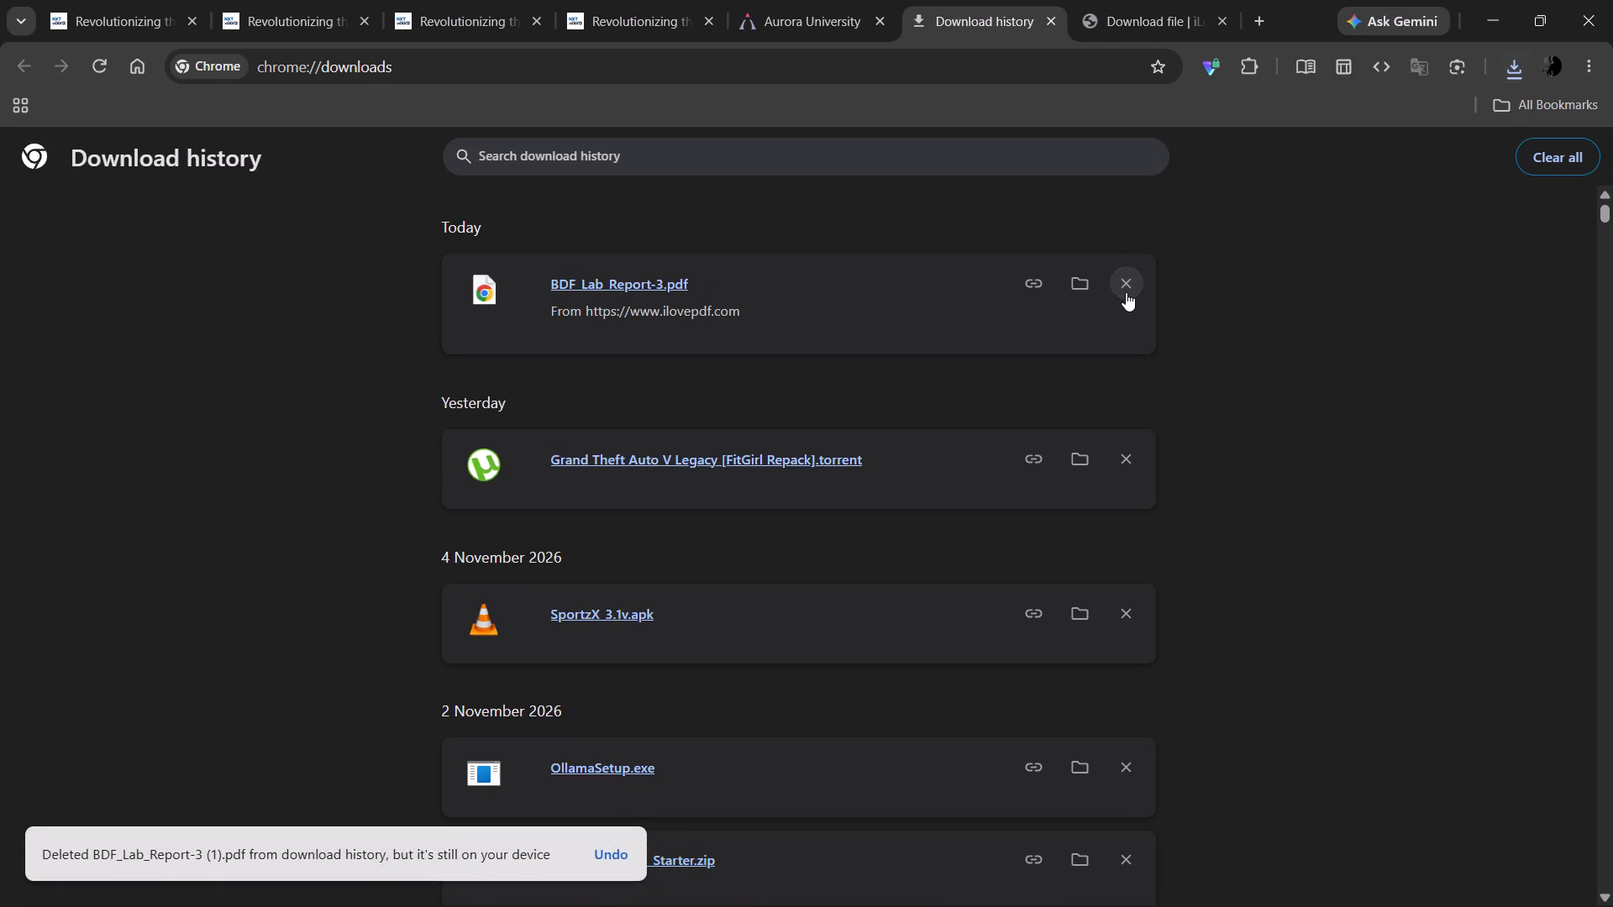
Open BDF_Lab_Report-3.pdf from the download history, check its first page, and close it.
{"action": "left_click", "coordinate": [681, 280]}
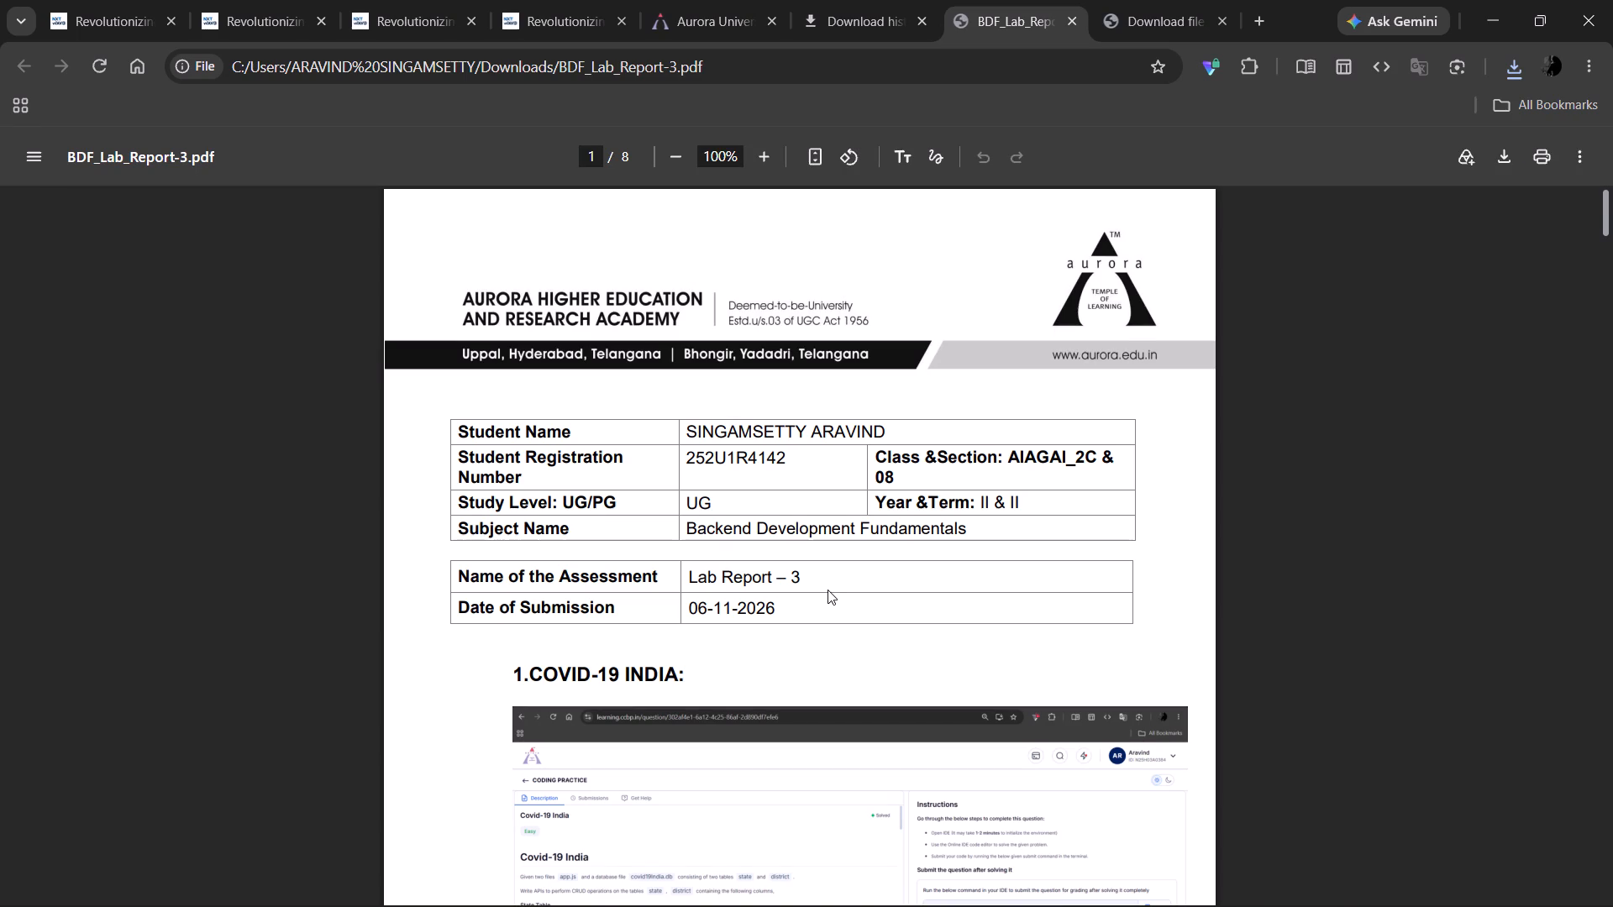
{"action": "scroll", "coordinate": [828, 590], "scroll_direction": "down", "scroll_amount": 2}
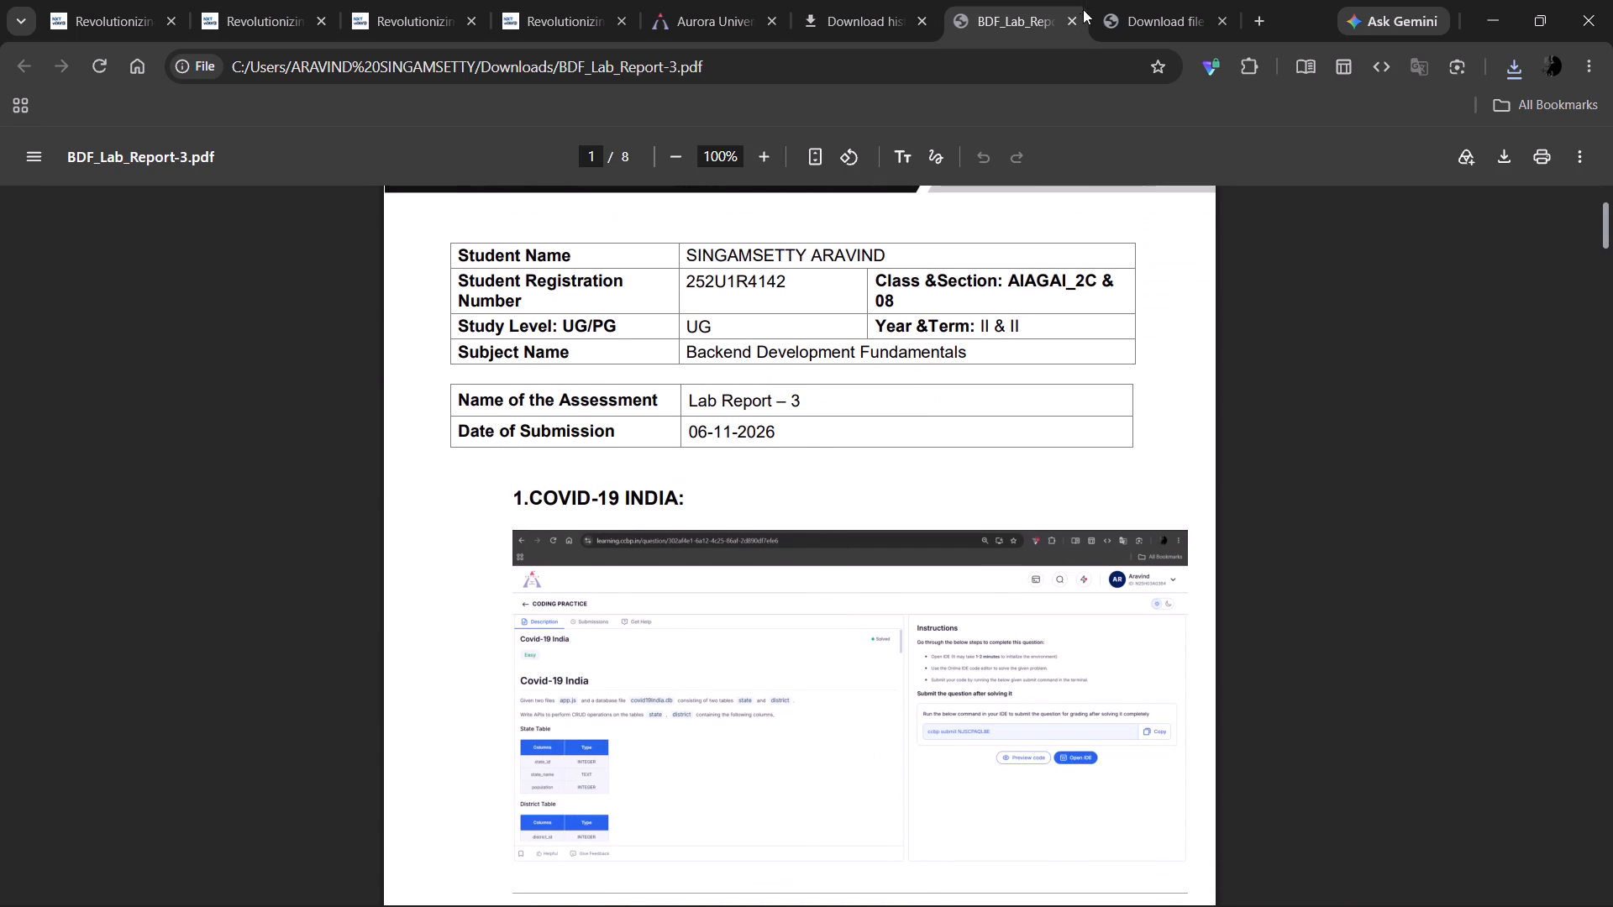
{"action": "left_click", "coordinate": [1071, 18]}
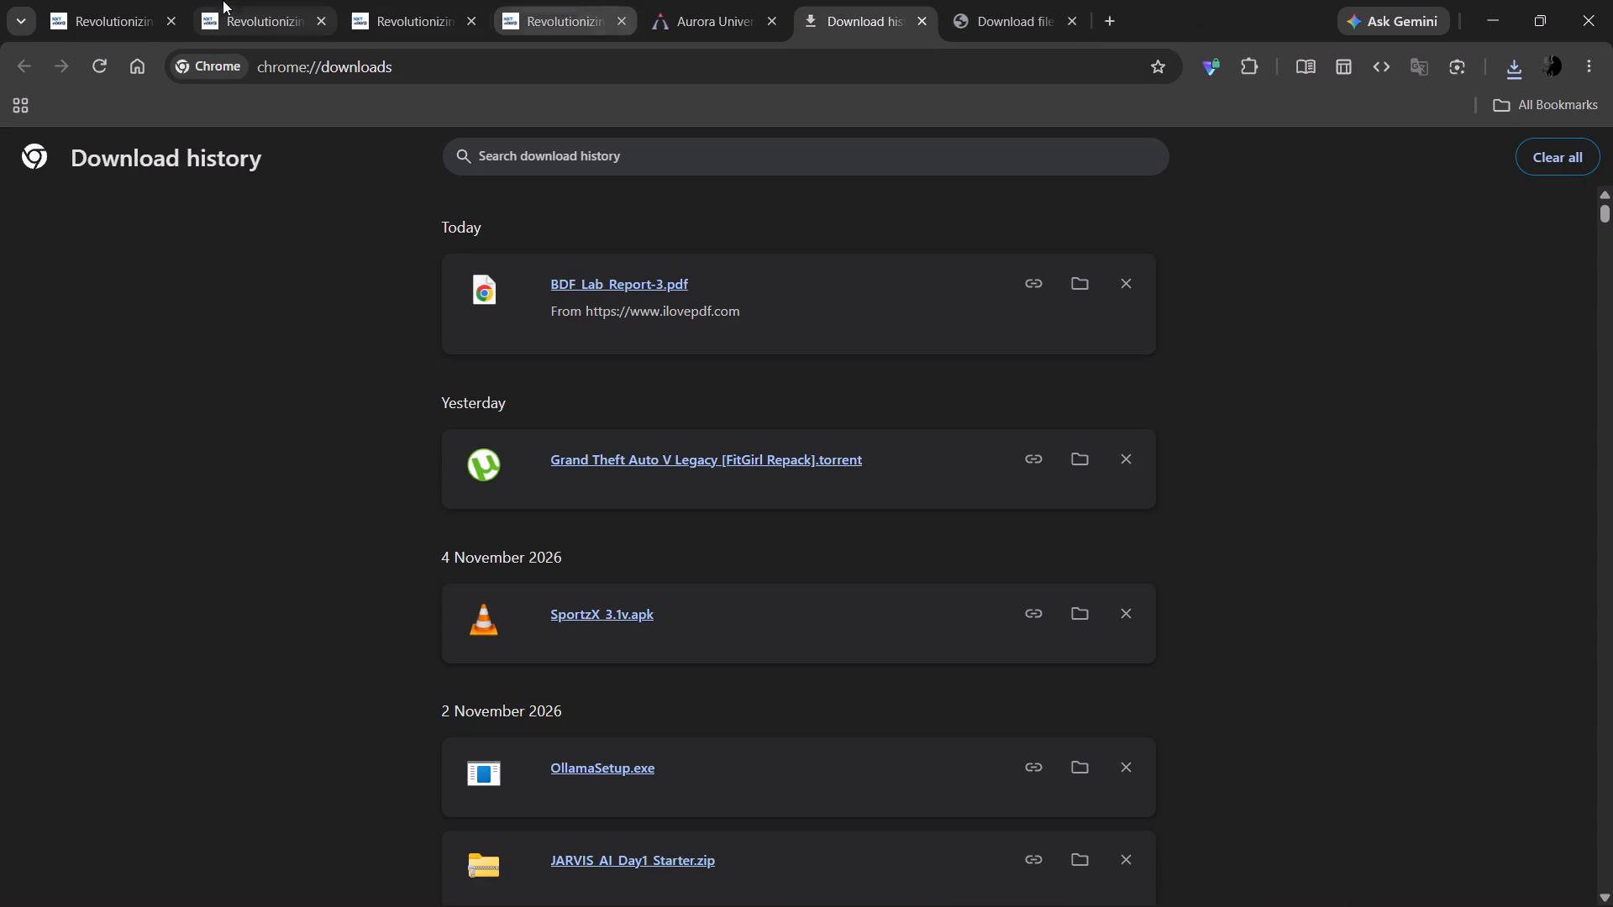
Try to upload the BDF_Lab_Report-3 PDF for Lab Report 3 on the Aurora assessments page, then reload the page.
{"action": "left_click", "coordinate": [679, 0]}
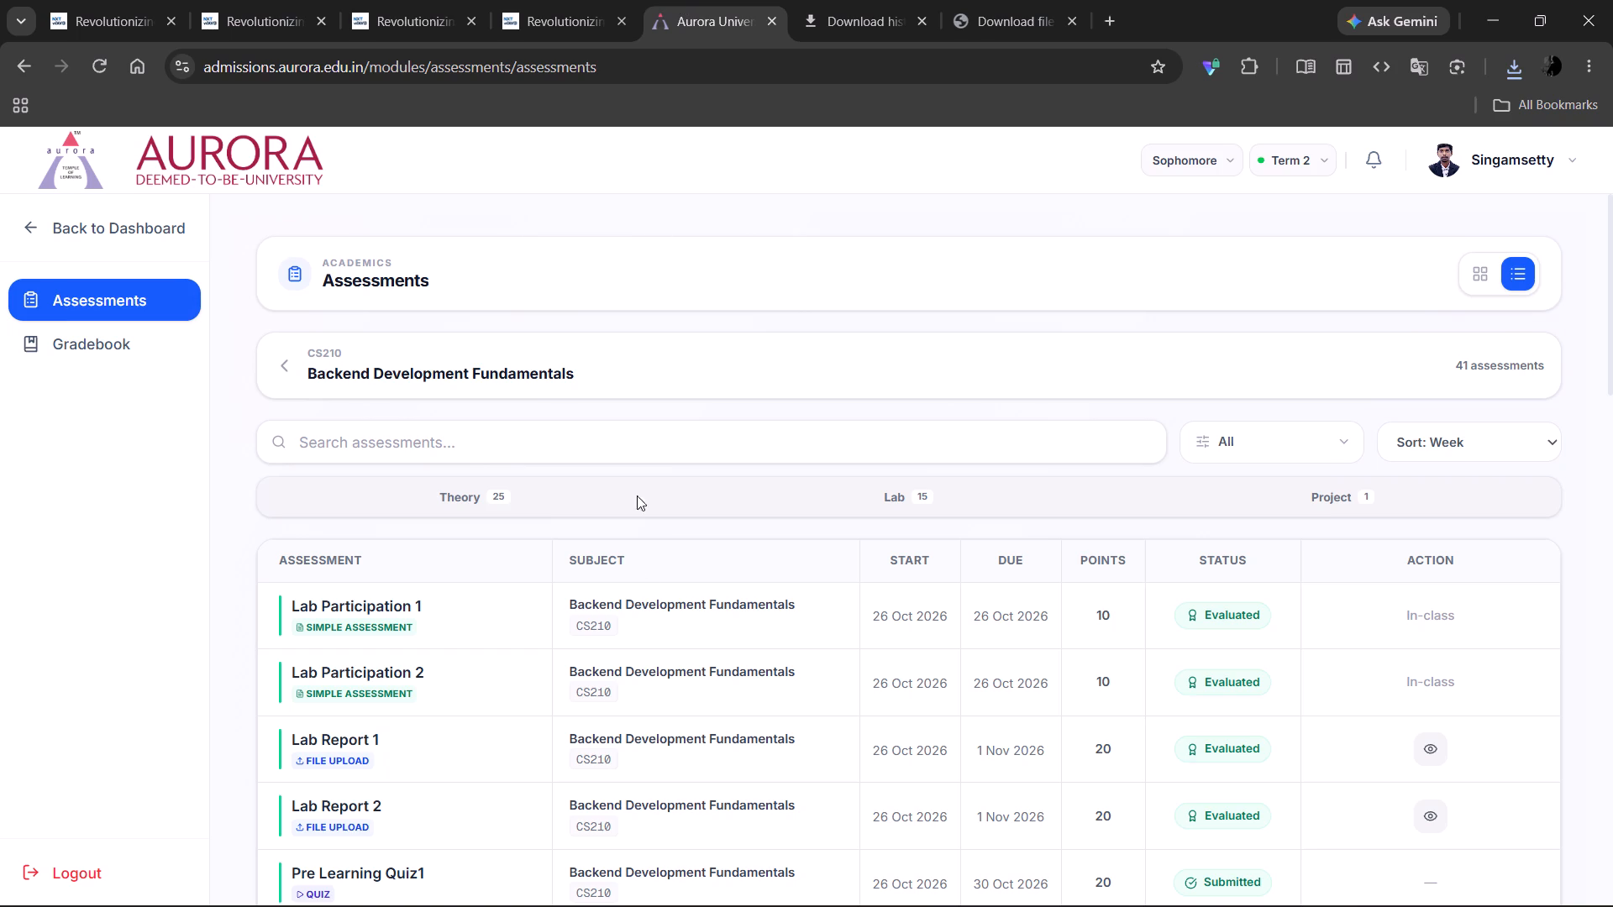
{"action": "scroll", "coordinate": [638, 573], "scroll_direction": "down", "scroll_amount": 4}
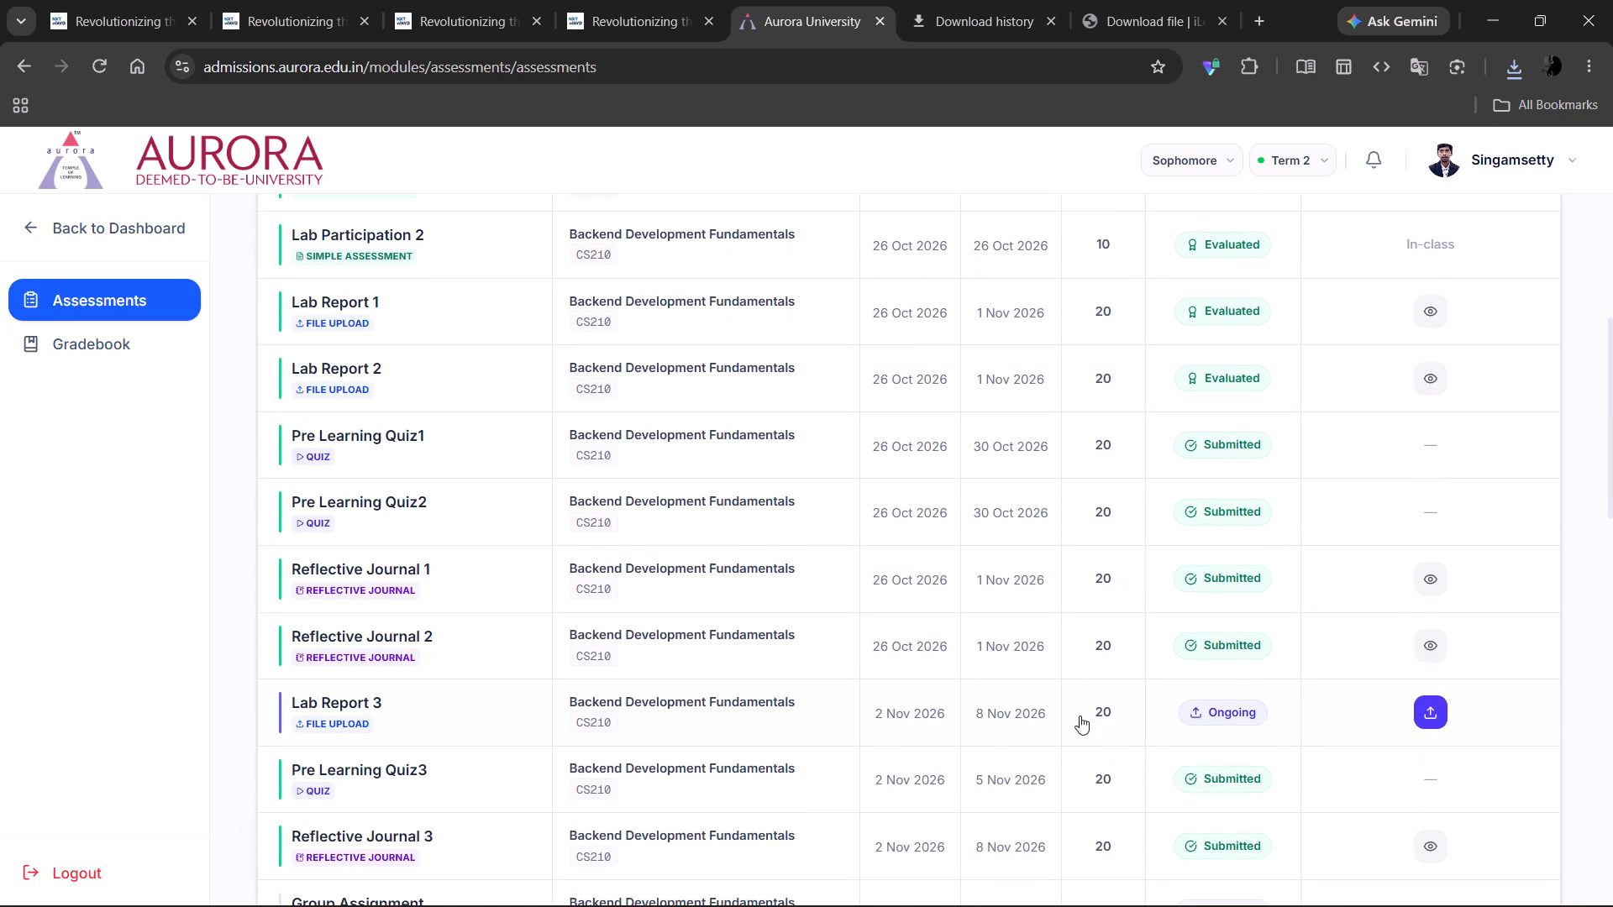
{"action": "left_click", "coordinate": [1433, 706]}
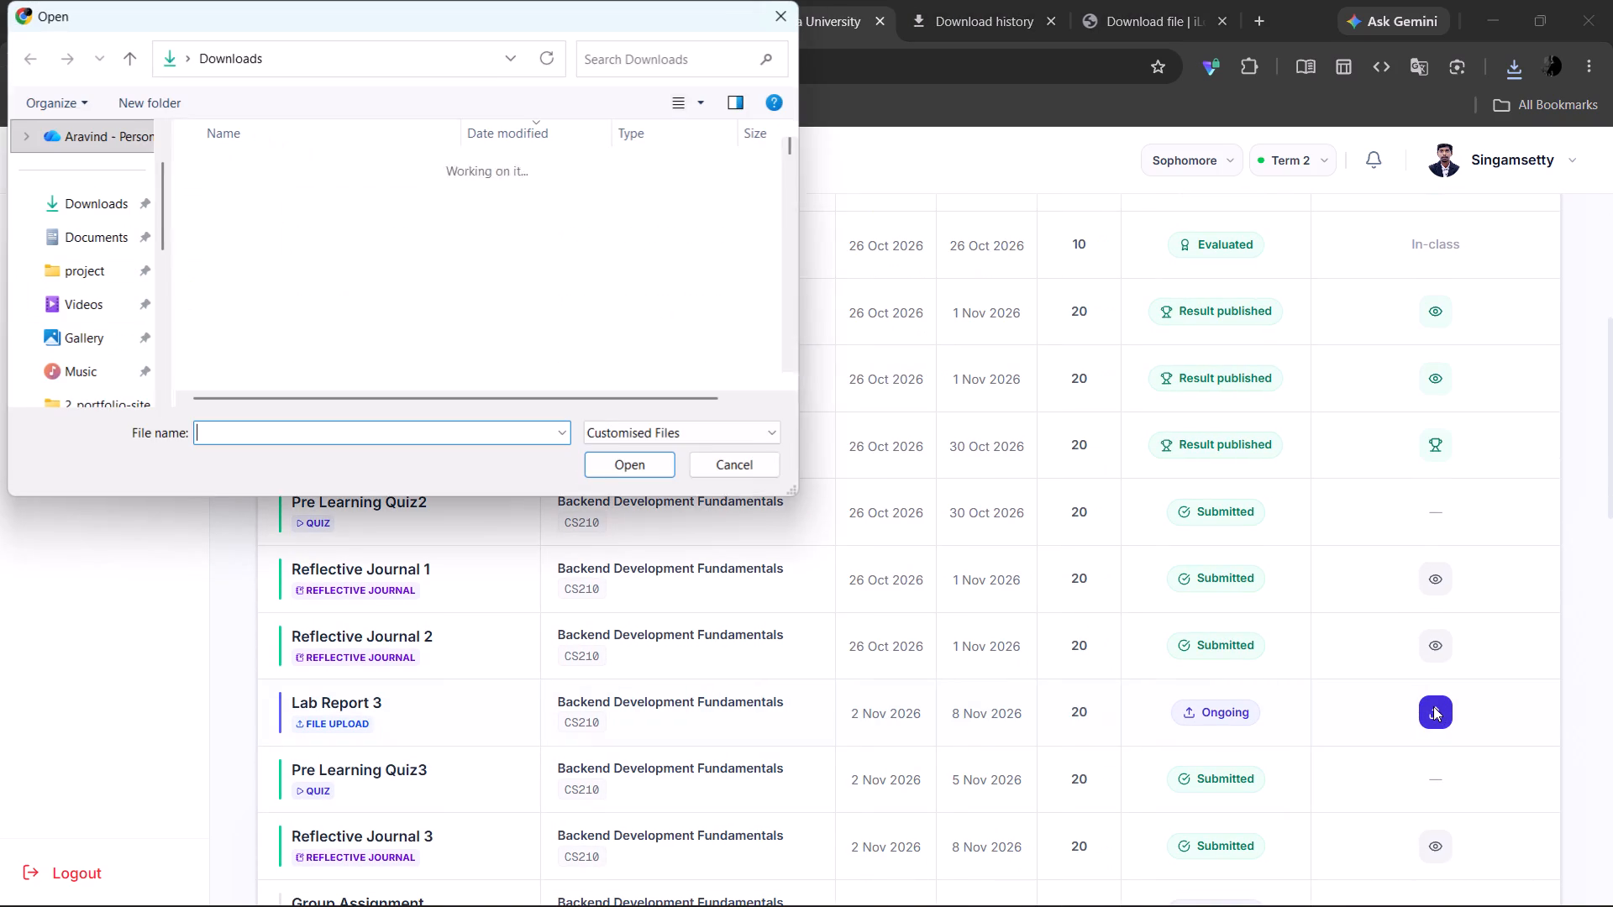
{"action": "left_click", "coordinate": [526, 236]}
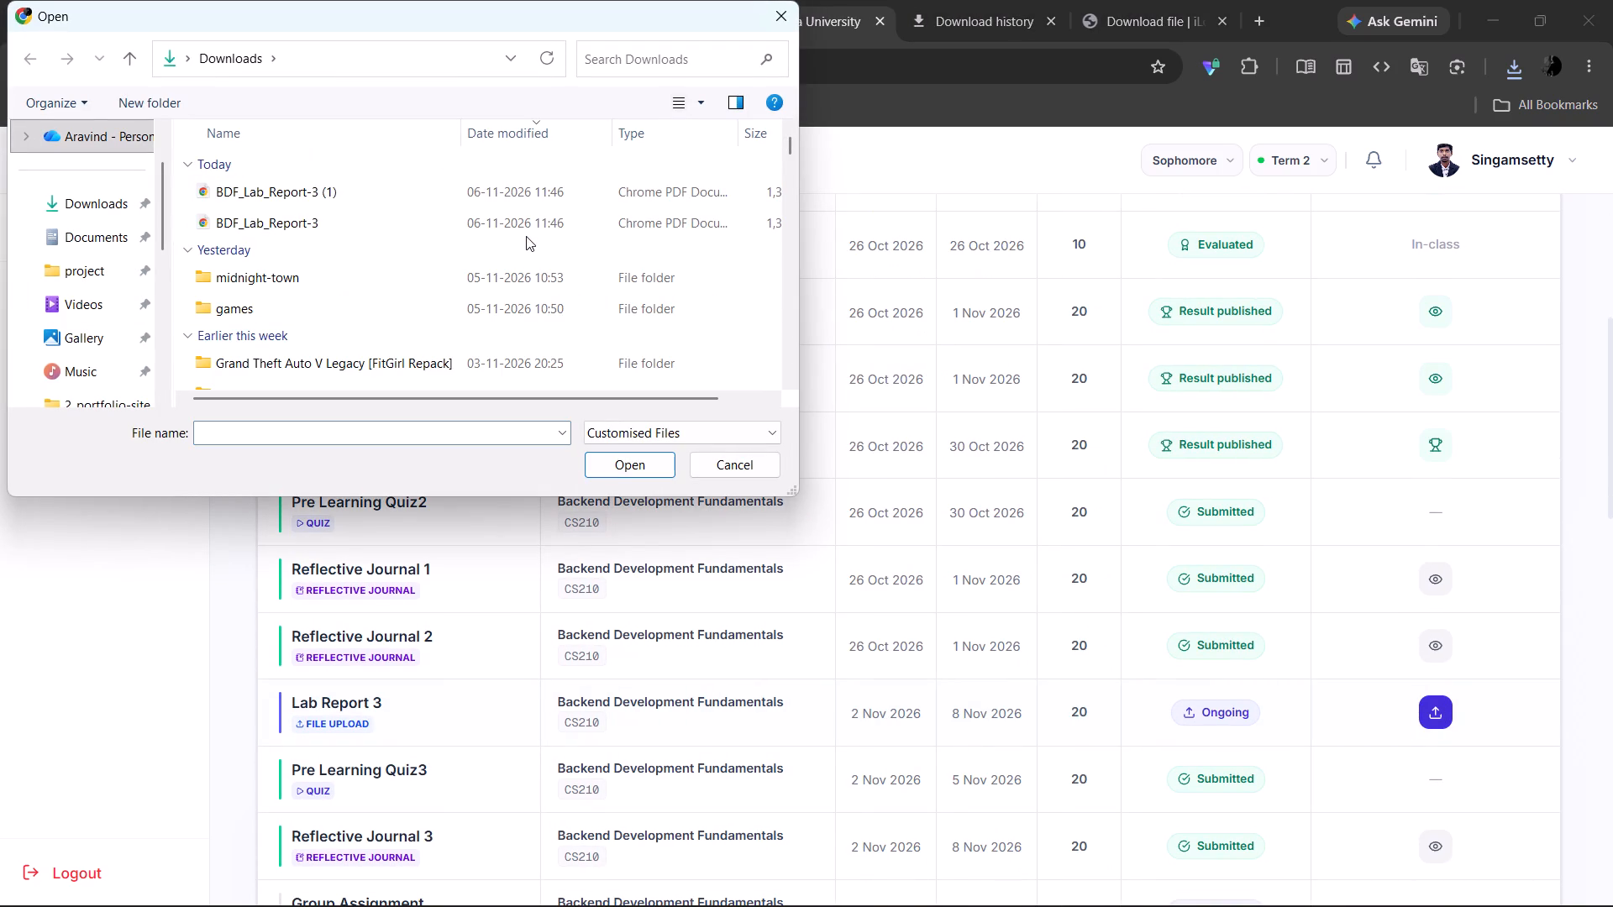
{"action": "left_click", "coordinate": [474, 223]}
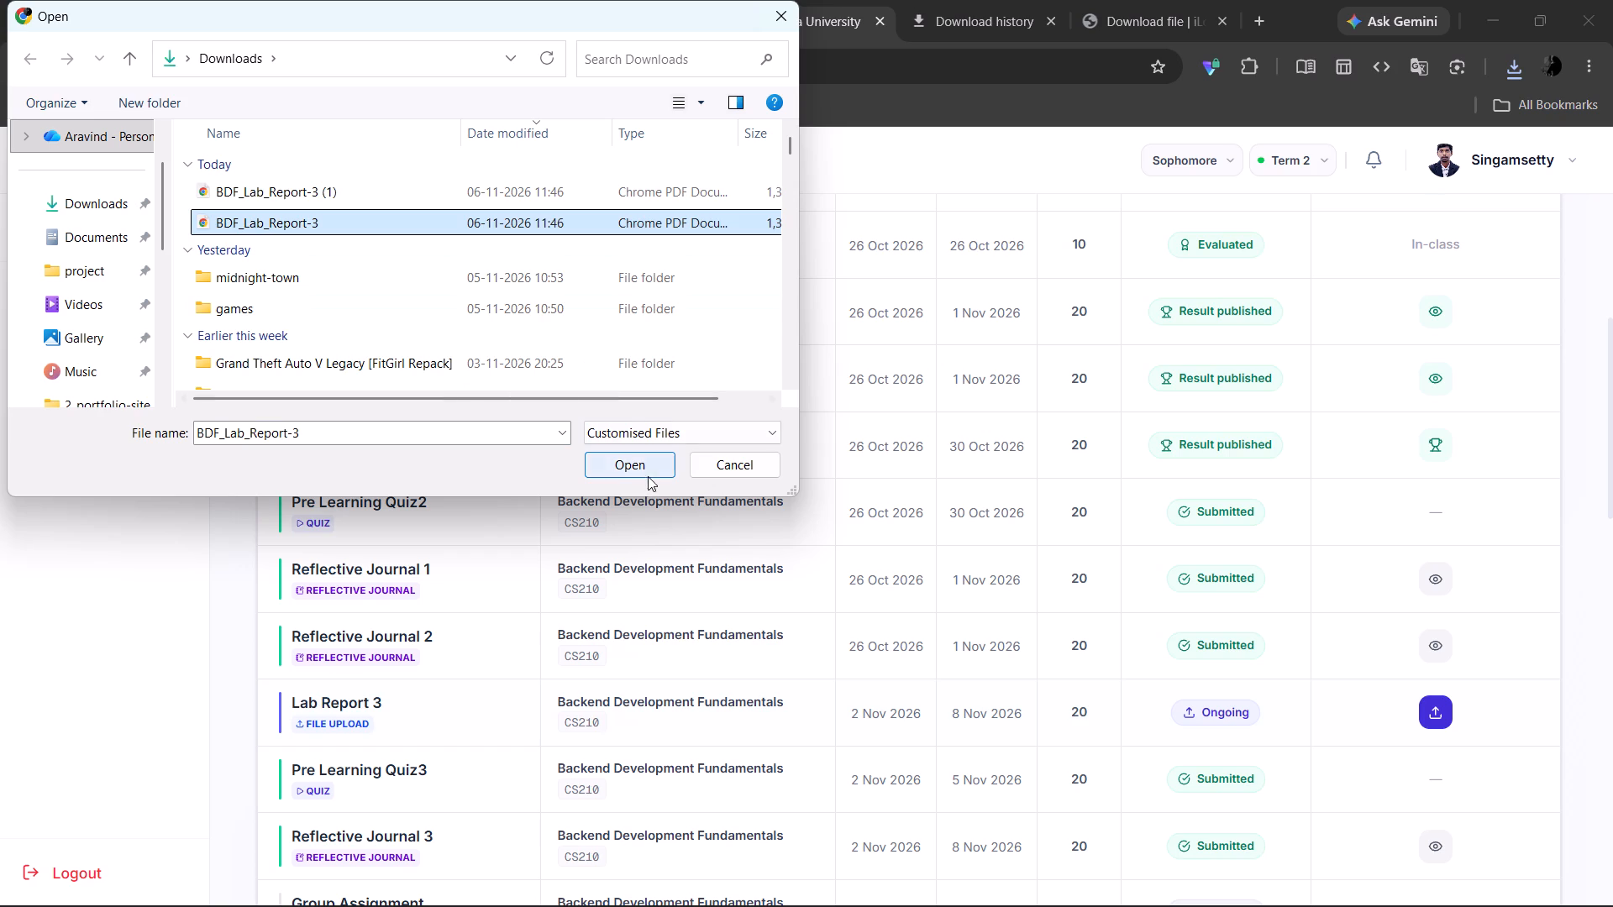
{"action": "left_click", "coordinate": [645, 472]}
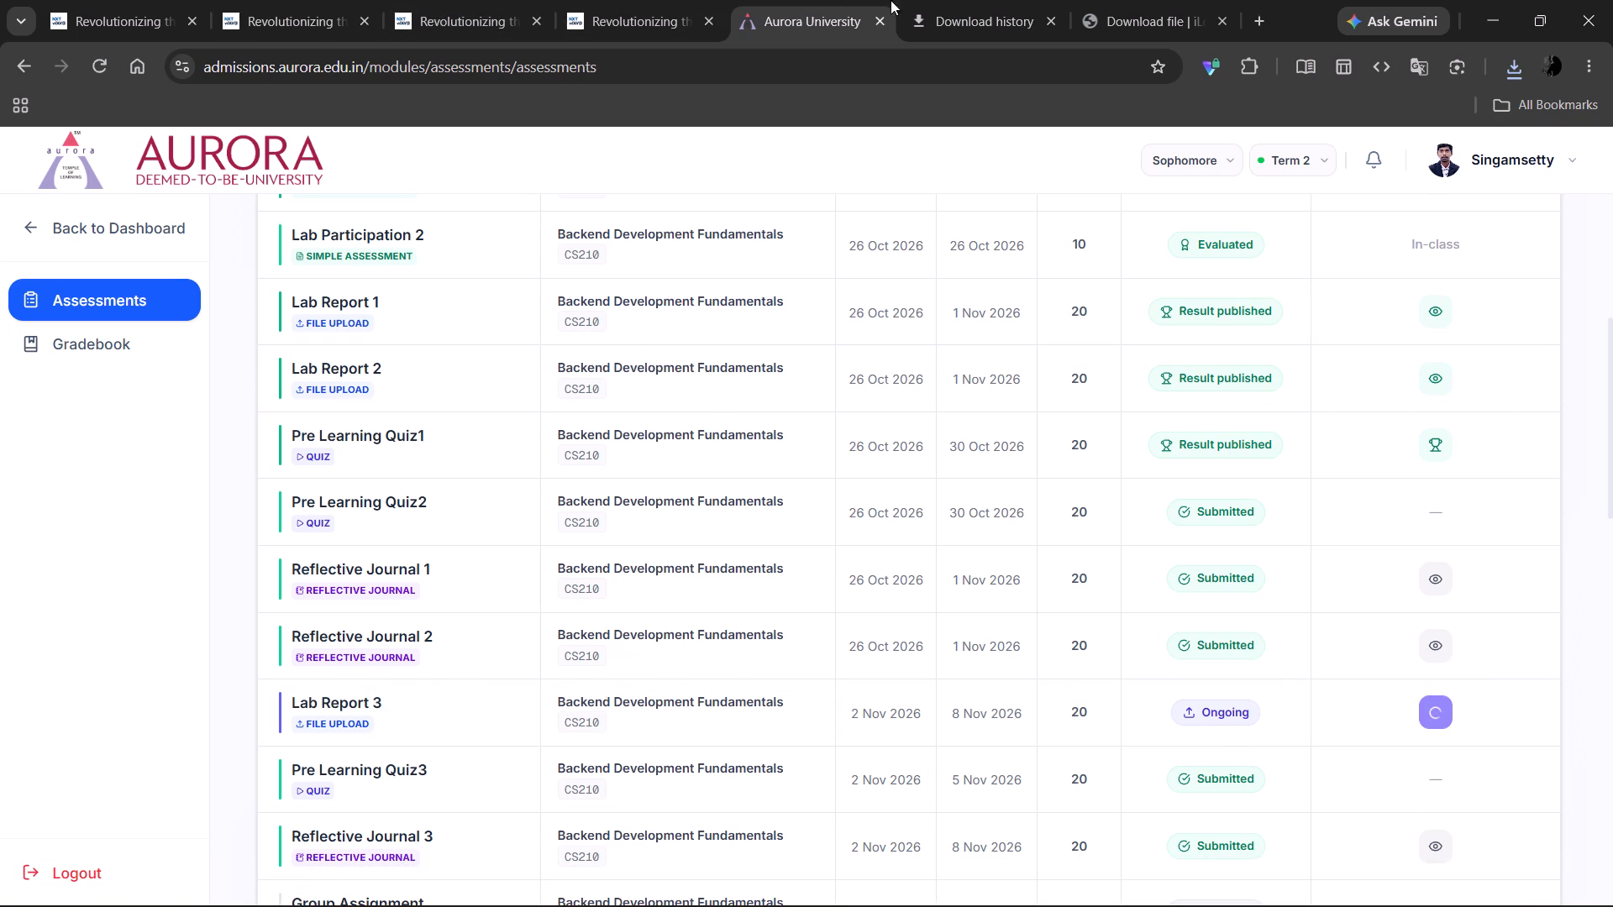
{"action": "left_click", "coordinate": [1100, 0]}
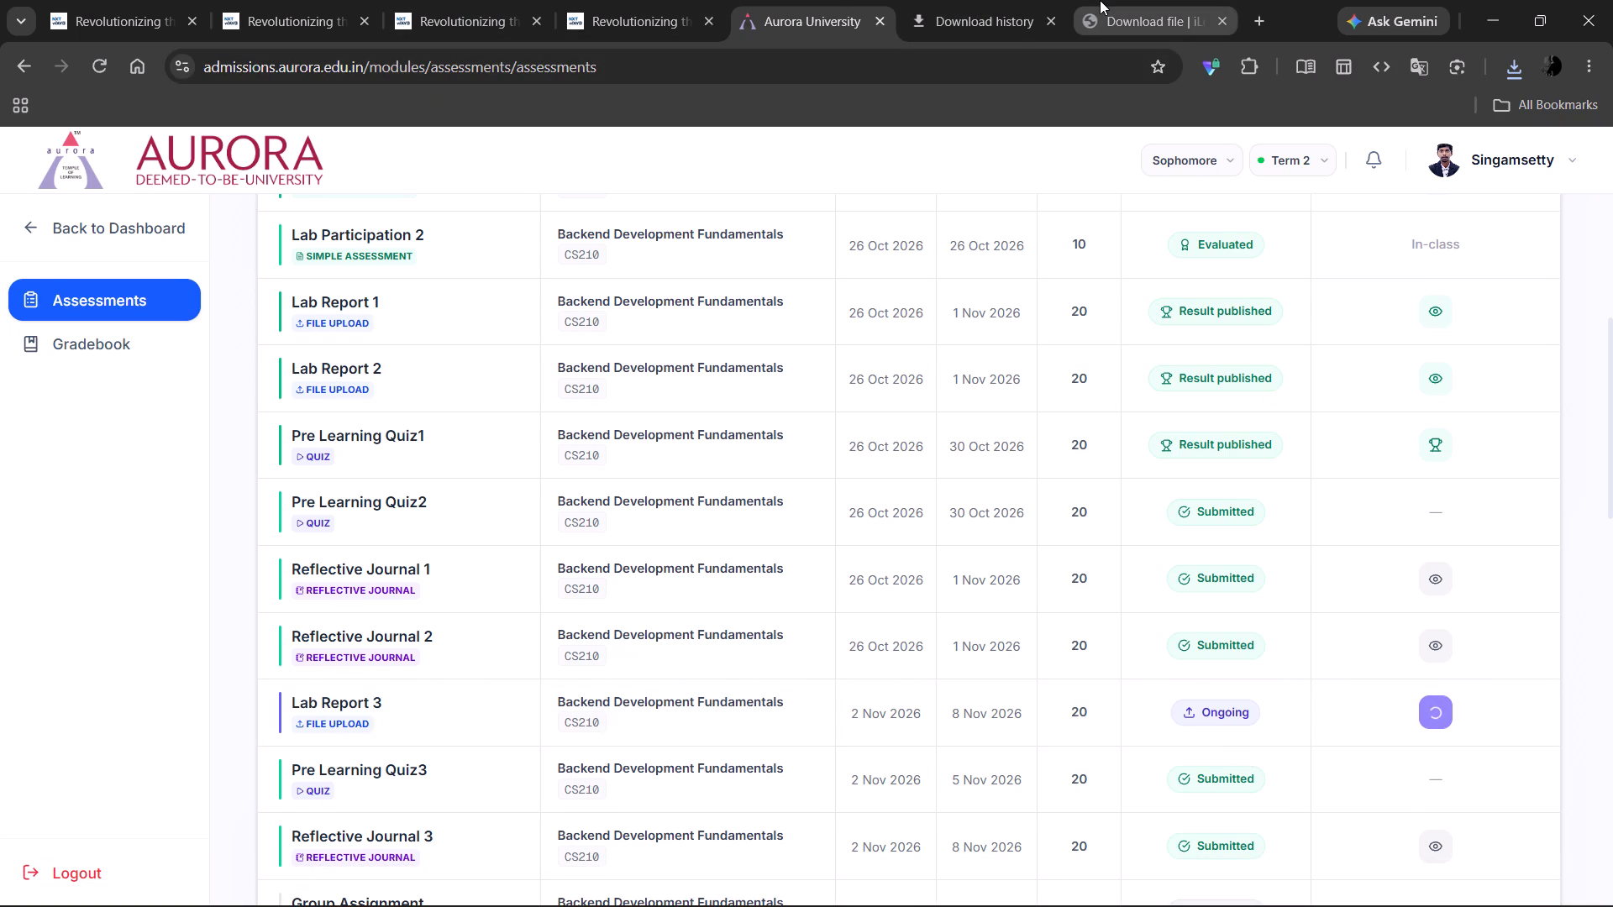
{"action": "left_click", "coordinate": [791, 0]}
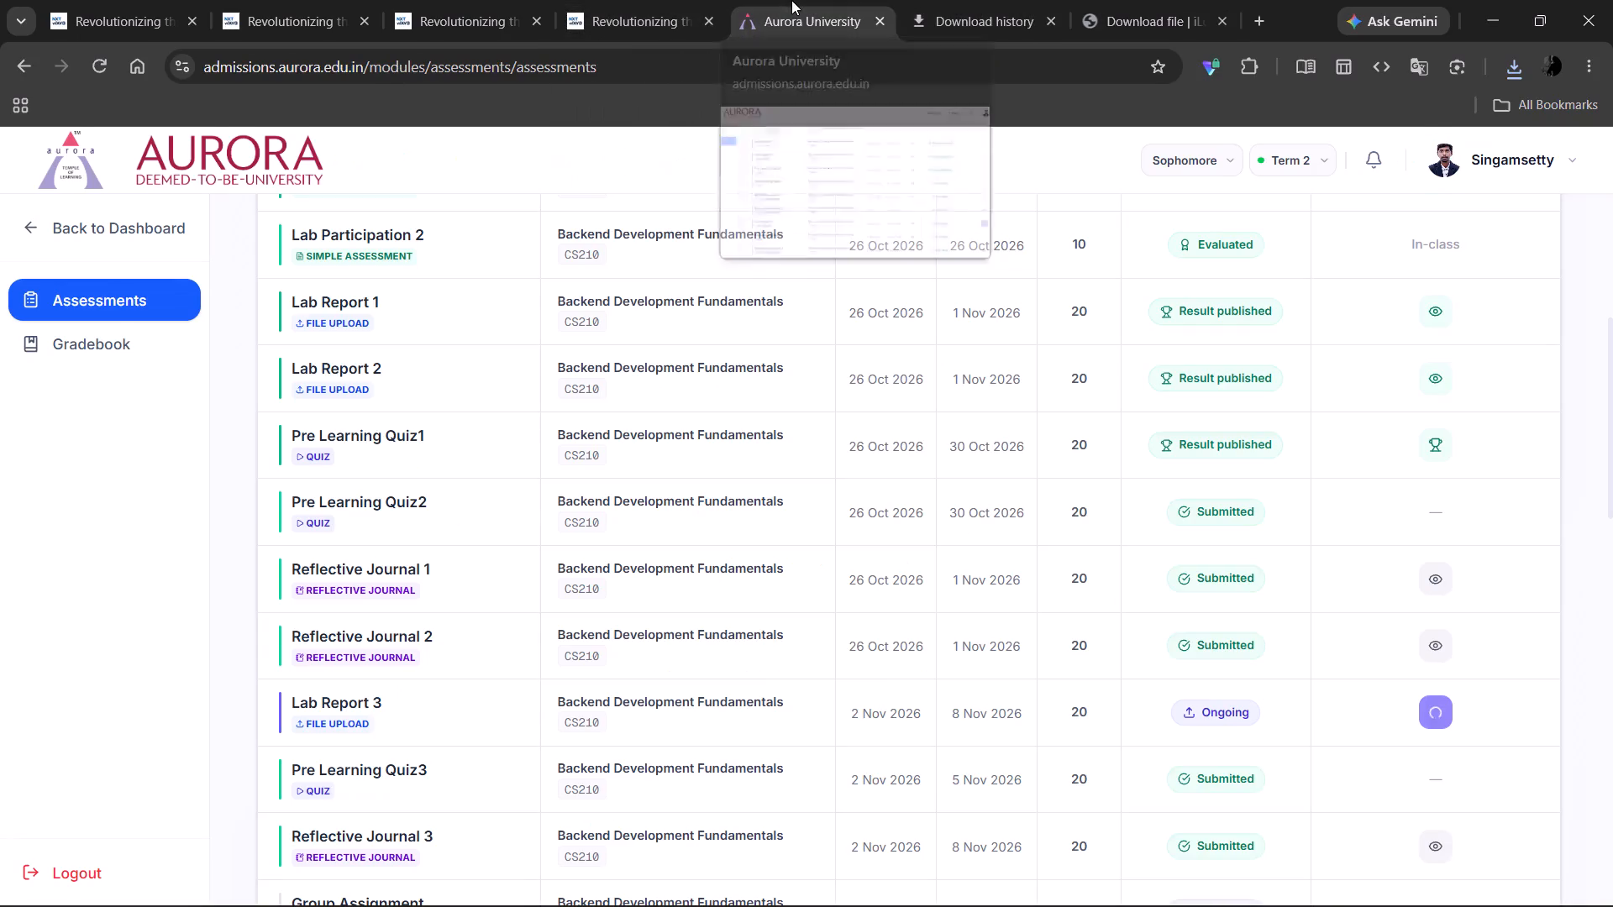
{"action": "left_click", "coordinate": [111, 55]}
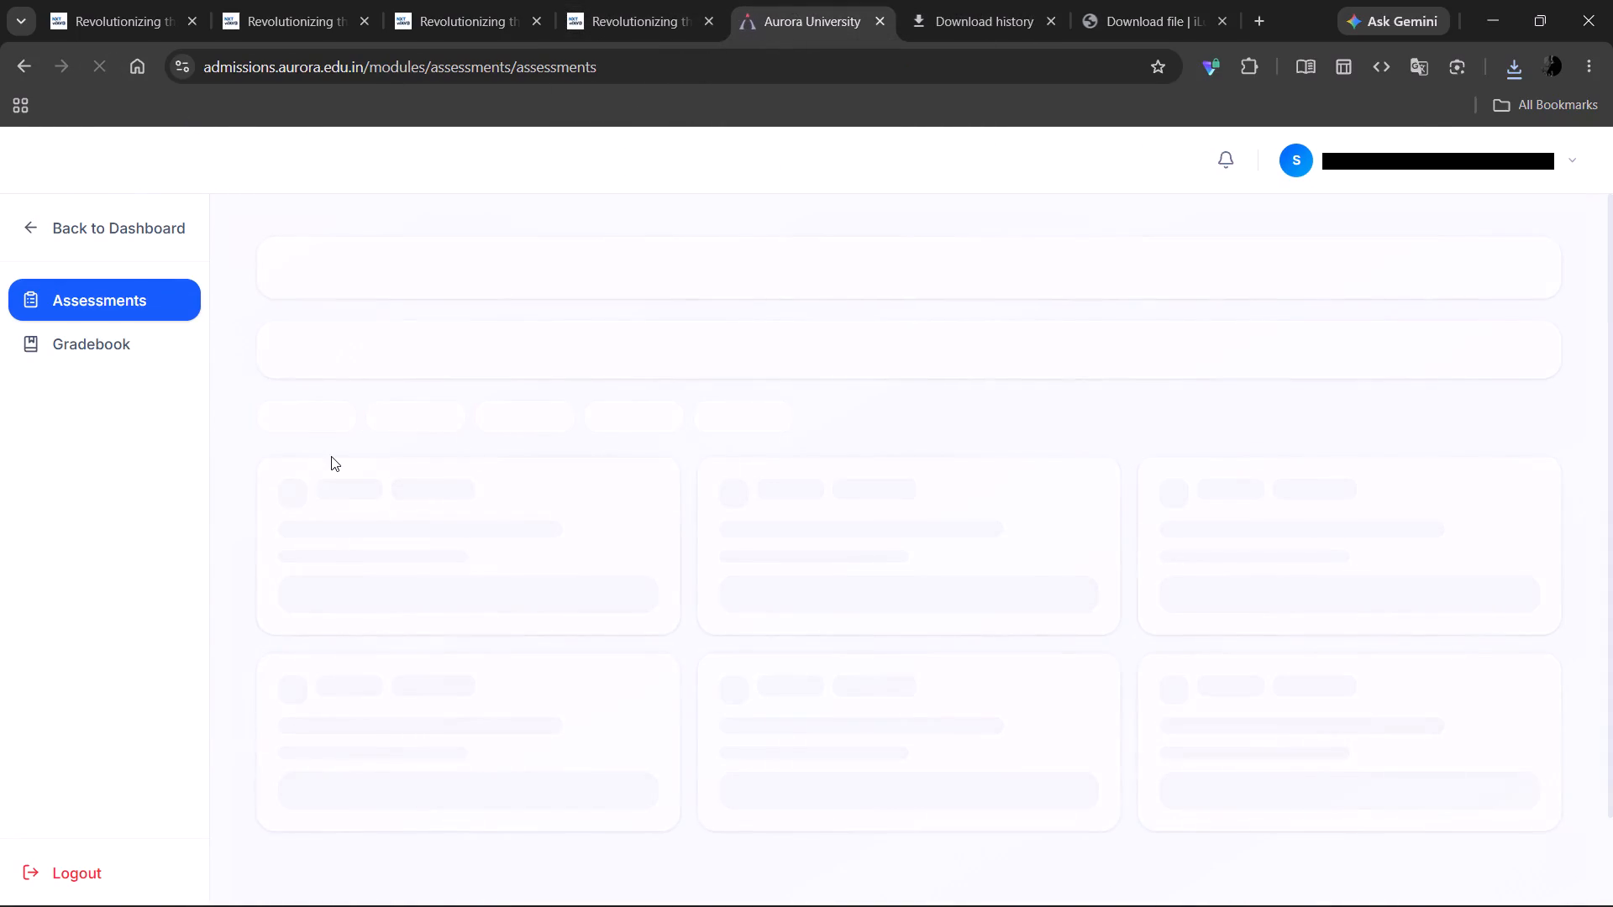
Disconnect Proton VPN and reload the Aurora assessments page.
{"action": "left_click", "coordinate": [1221, 64]}
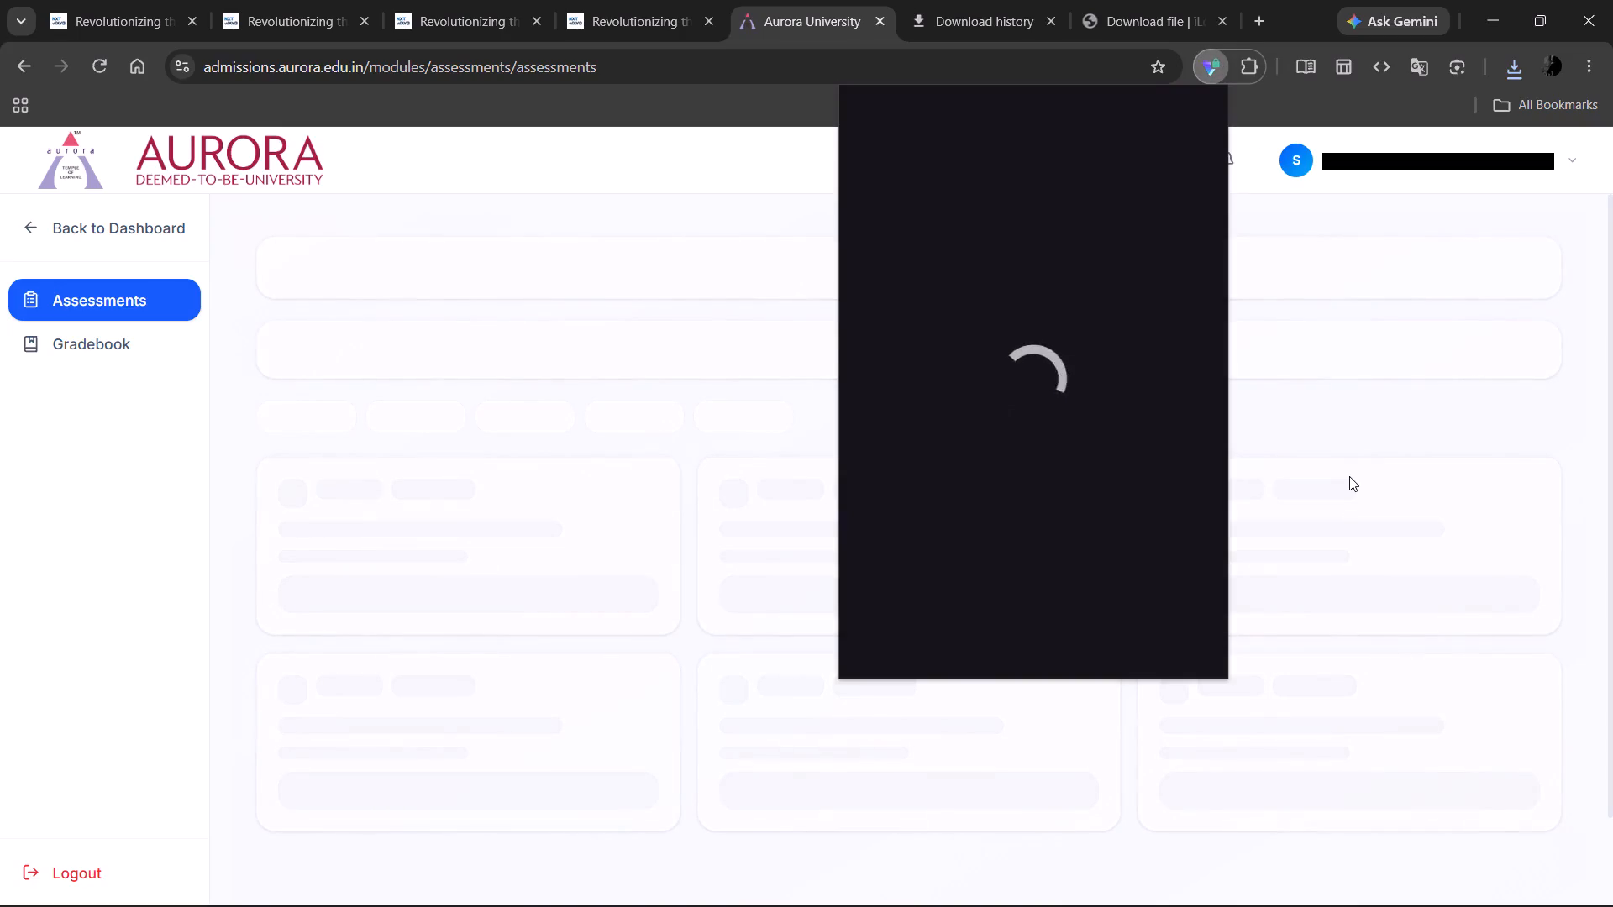
{"action": "left_click", "coordinate": [1349, 476]}
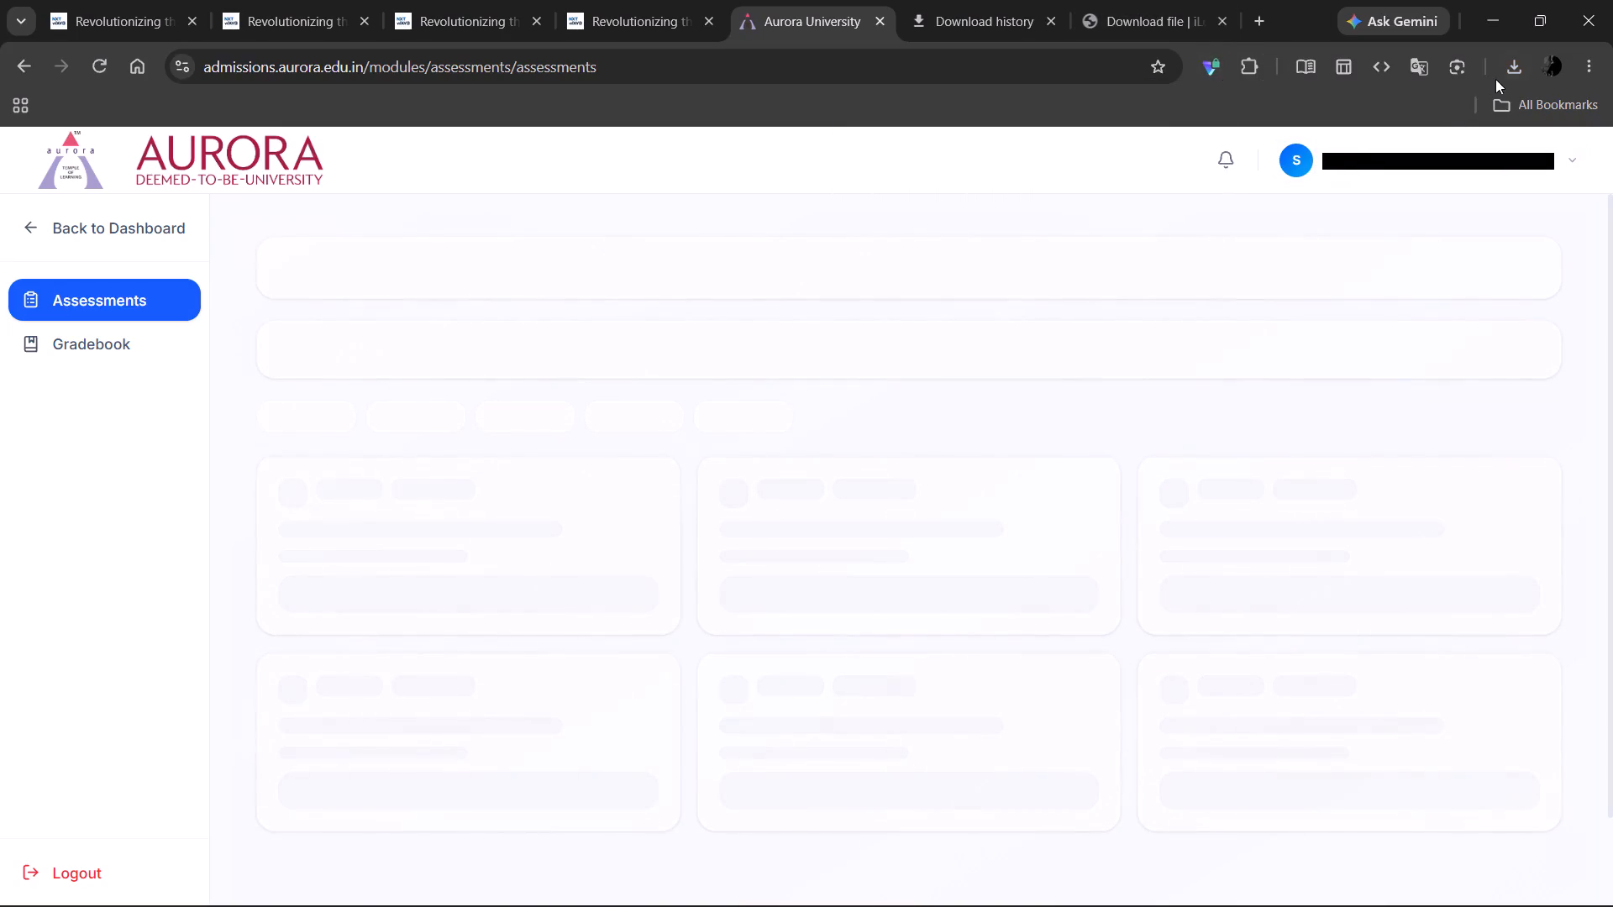
{"action": "left_click", "coordinate": [1191, 72]}
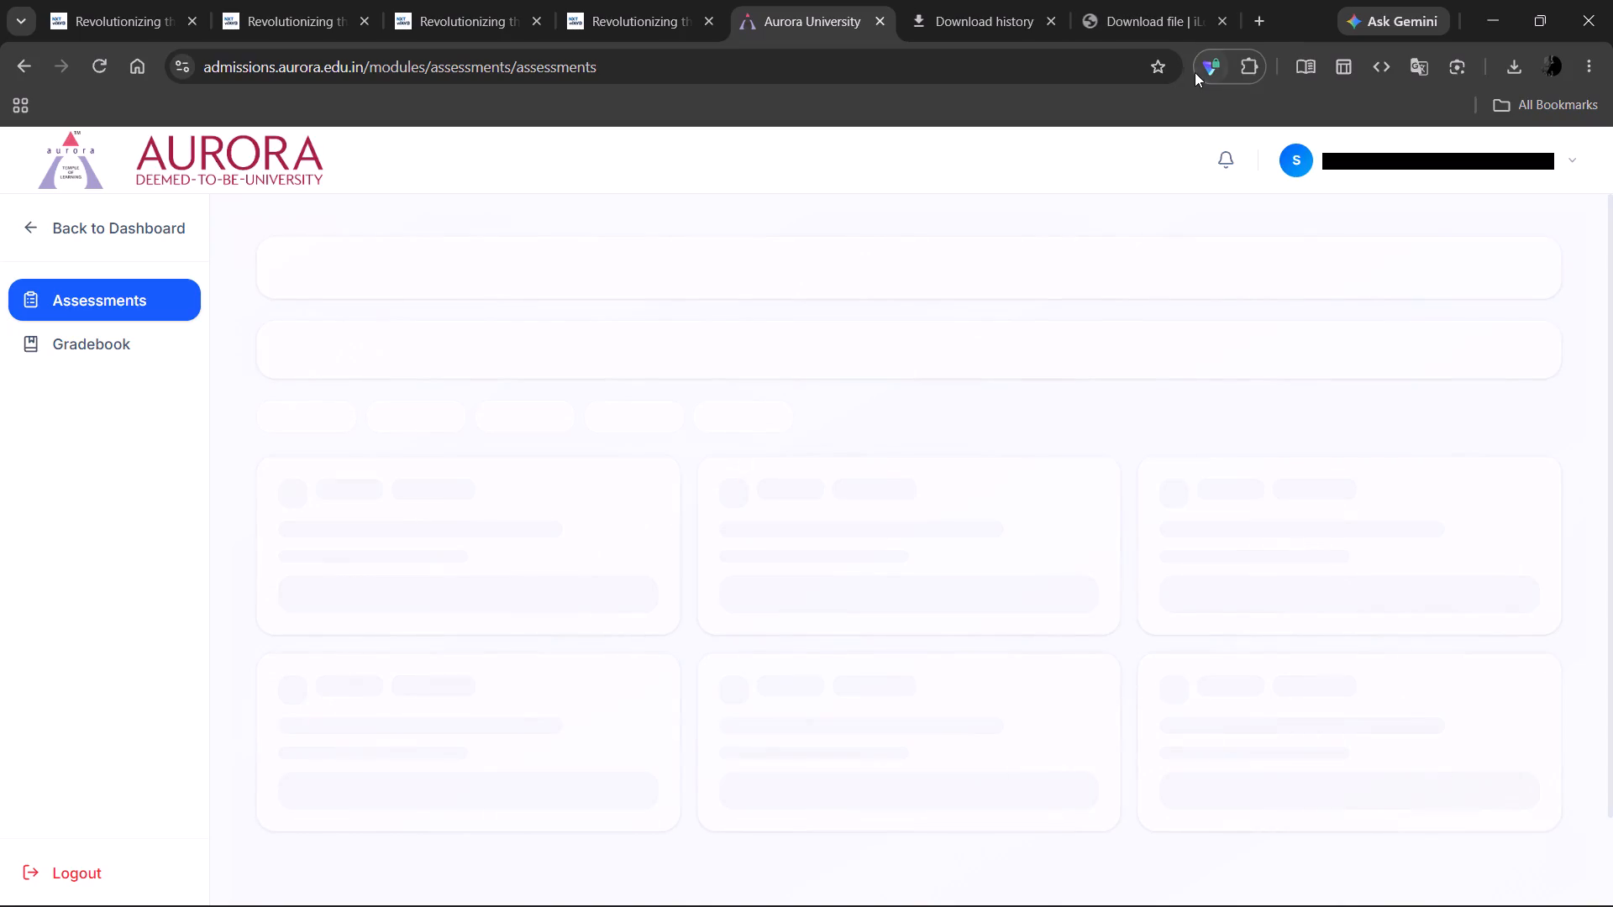
{"action": "left_click", "coordinate": [1201, 72]}
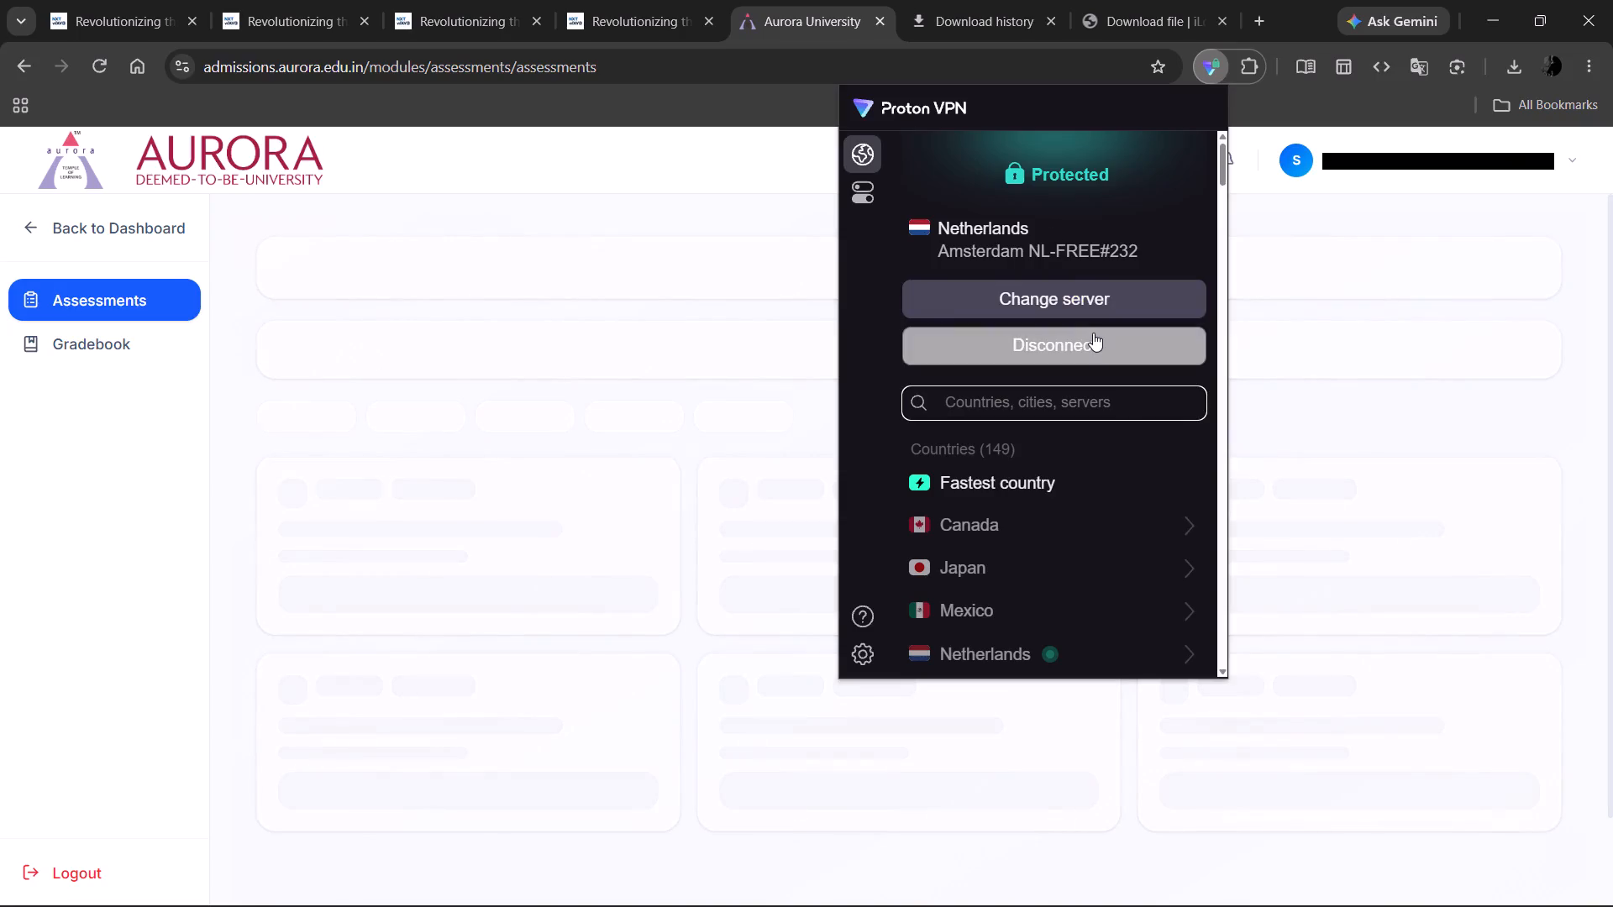
{"action": "left_click", "coordinate": [1093, 333]}
{"action": "left_click", "coordinate": [701, 164]}
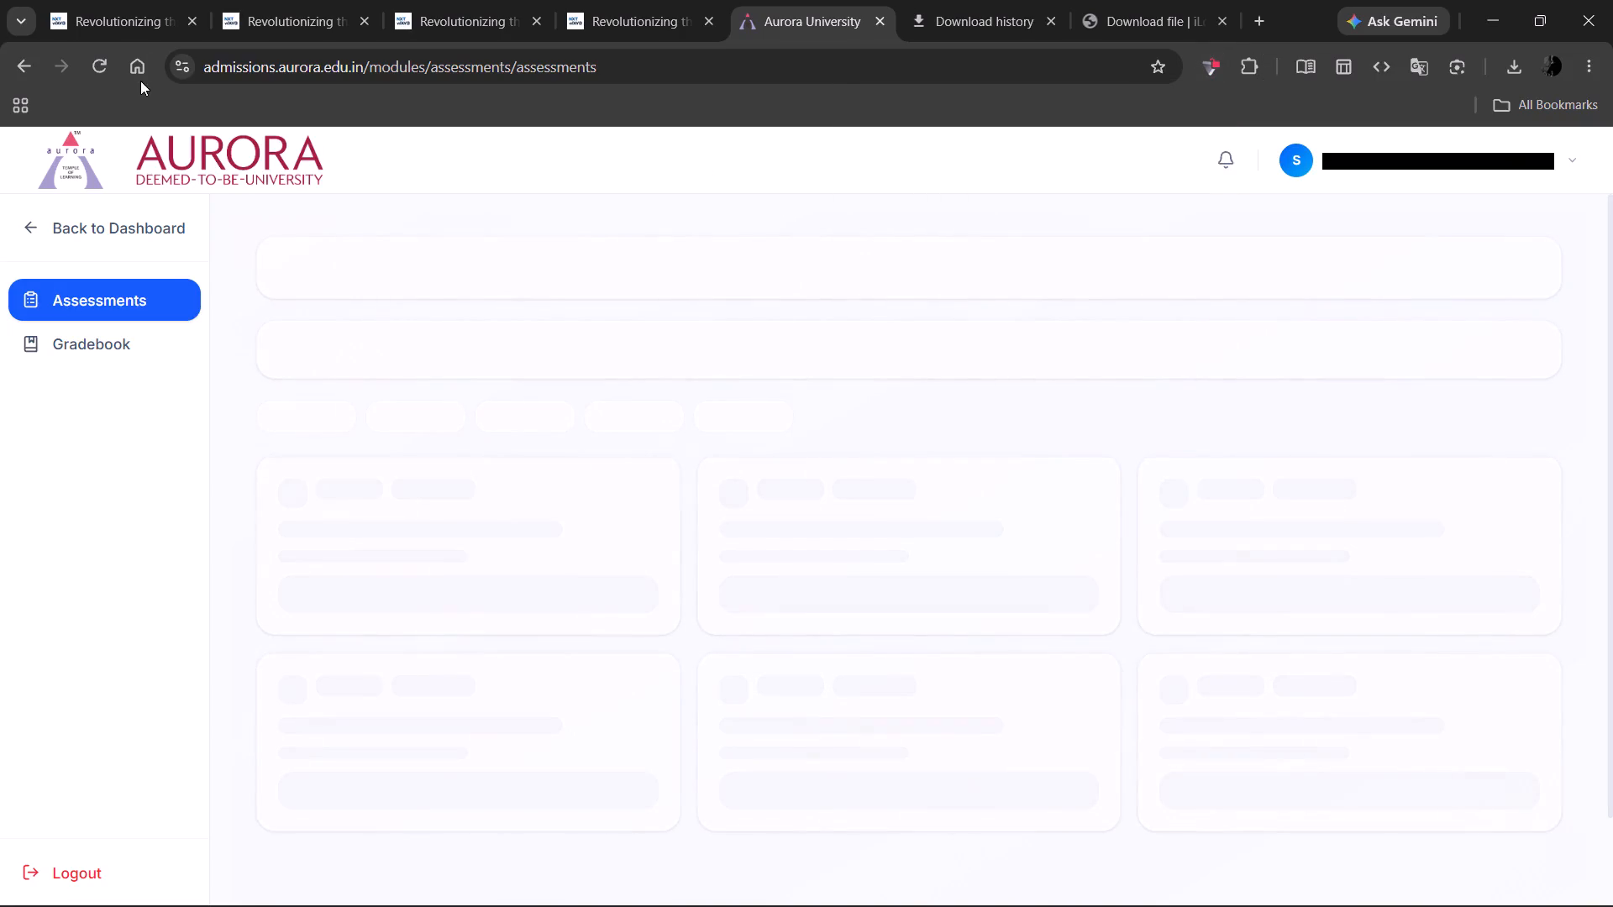
{"action": "left_click", "coordinate": [108, 66]}
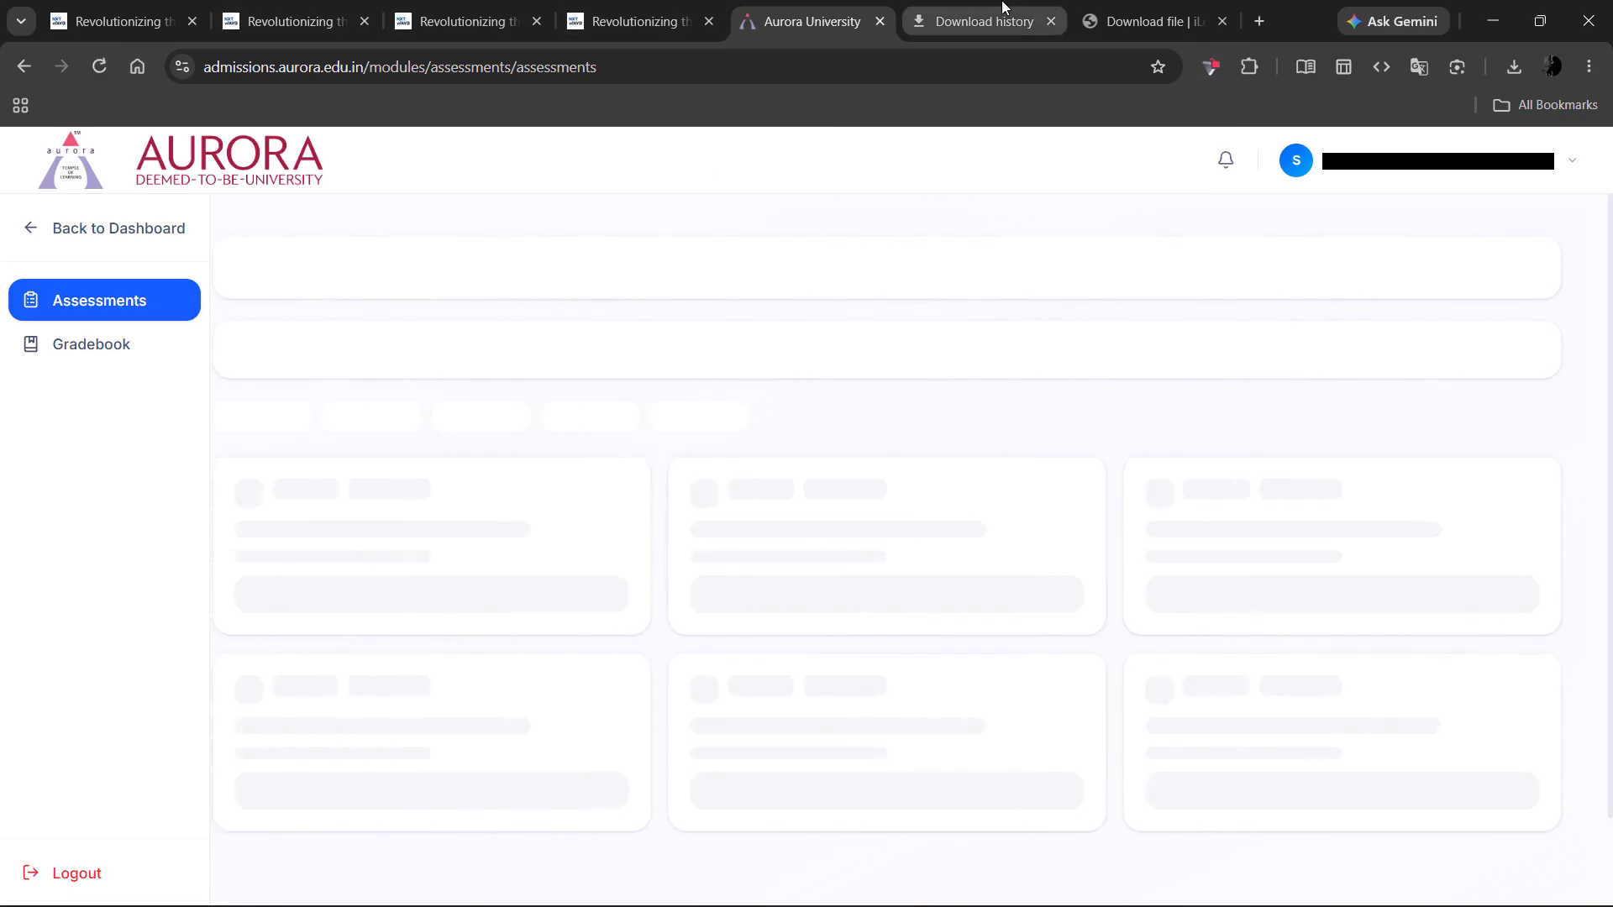
Open the Aurora portal in a new tab and go to the Backend Development Fundamentals assessments.
{"action": "left_click", "coordinate": [1263, 6]}
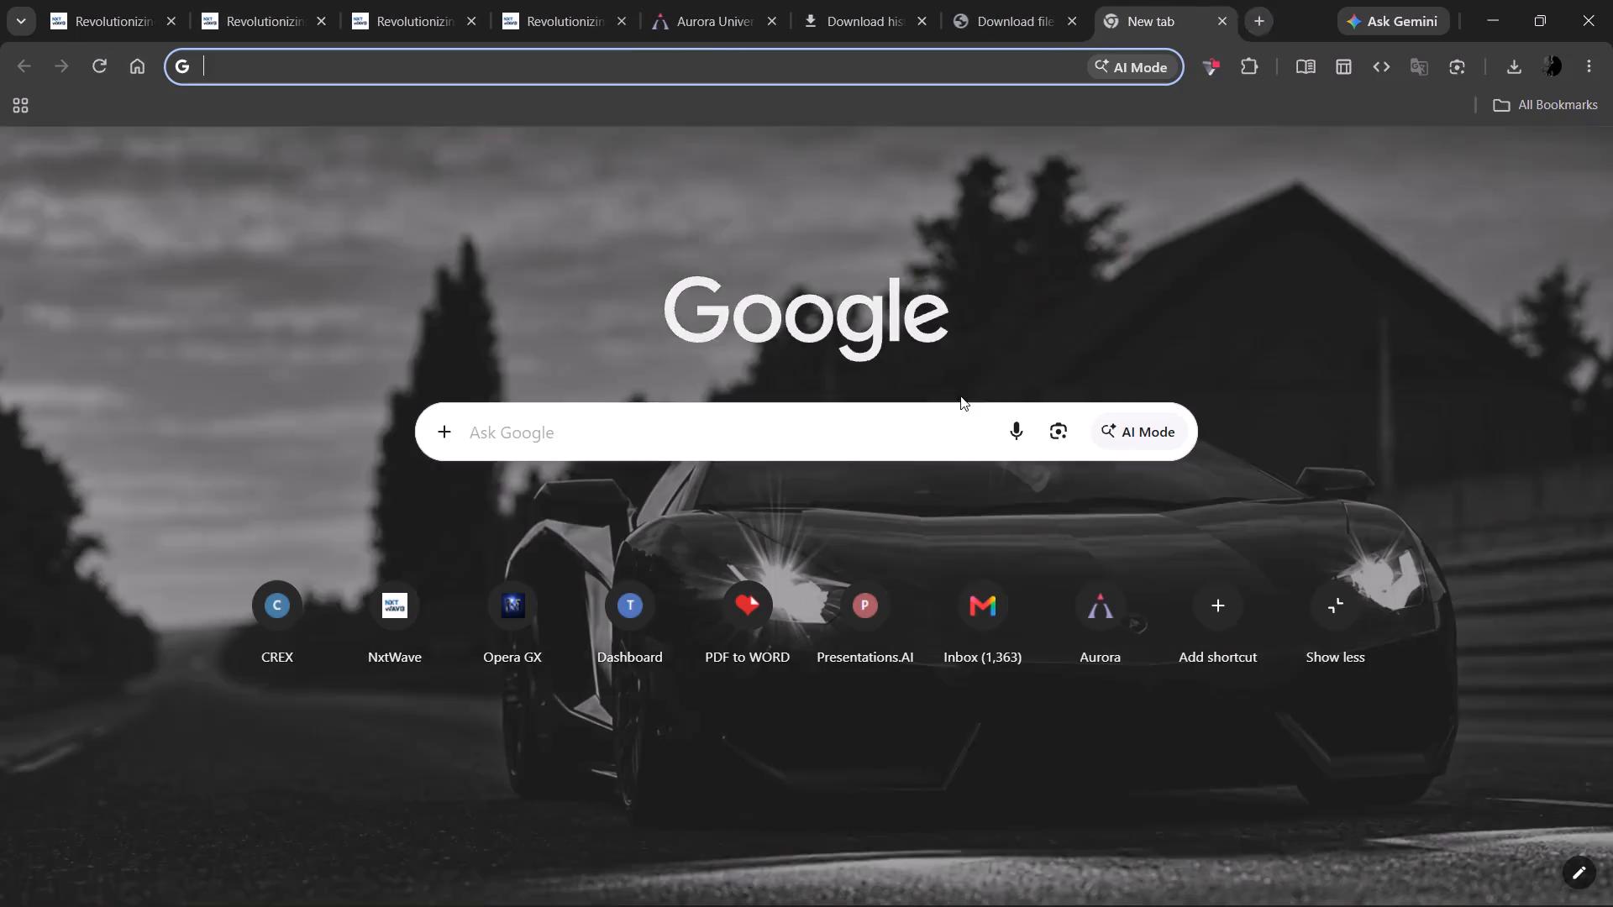
{"action": "left_click", "coordinate": [1106, 578]}
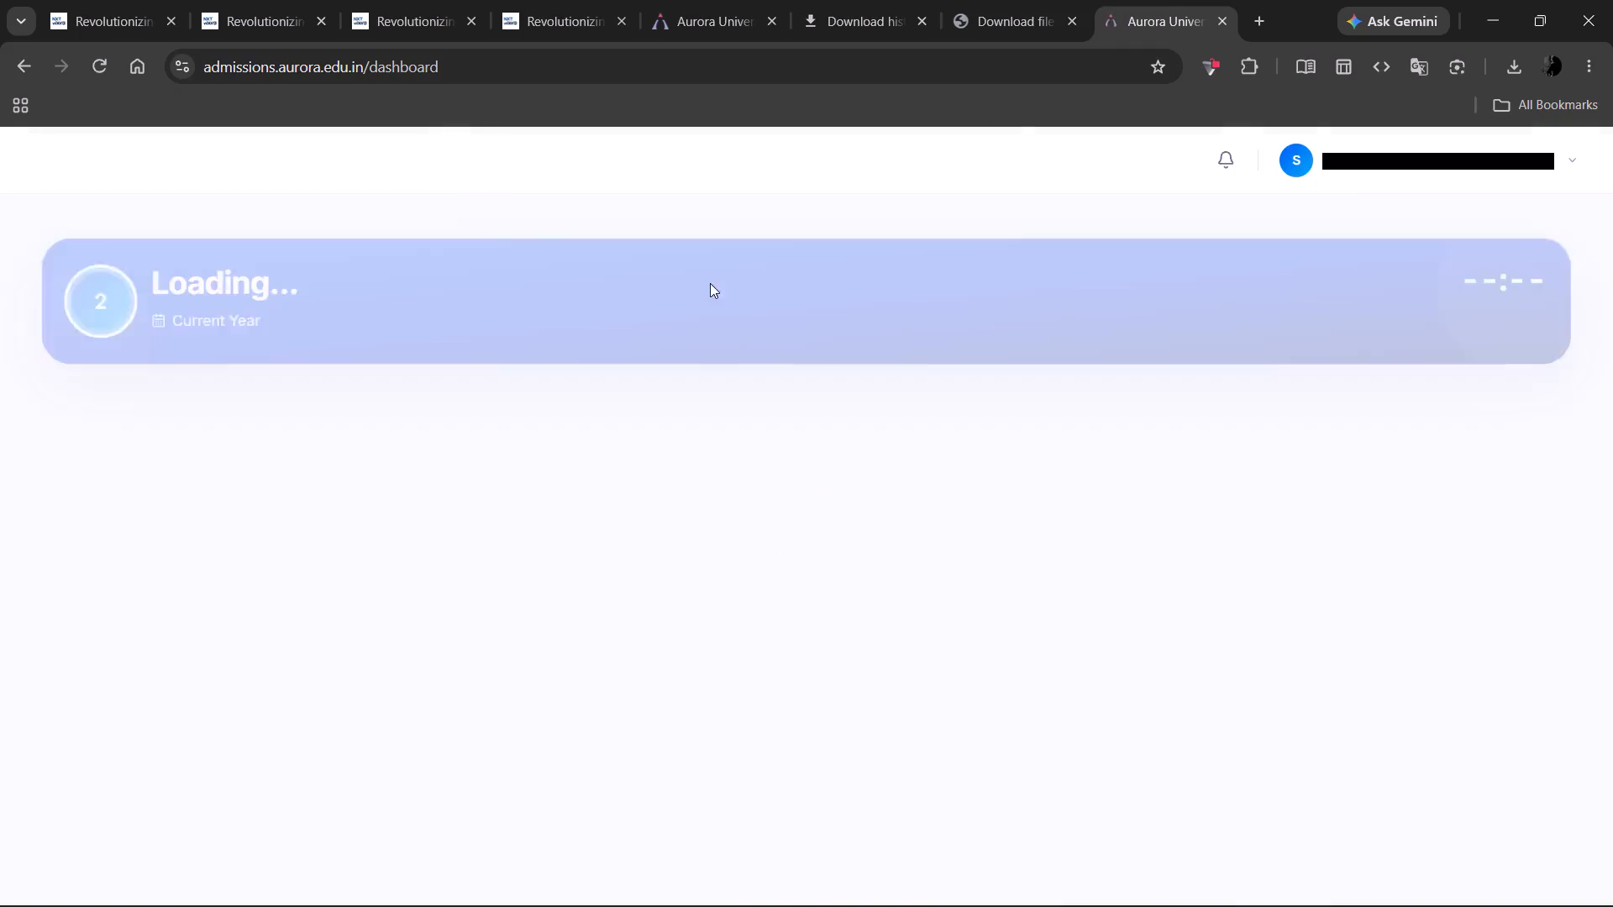
{"action": "left_click", "coordinate": [449, 592]}
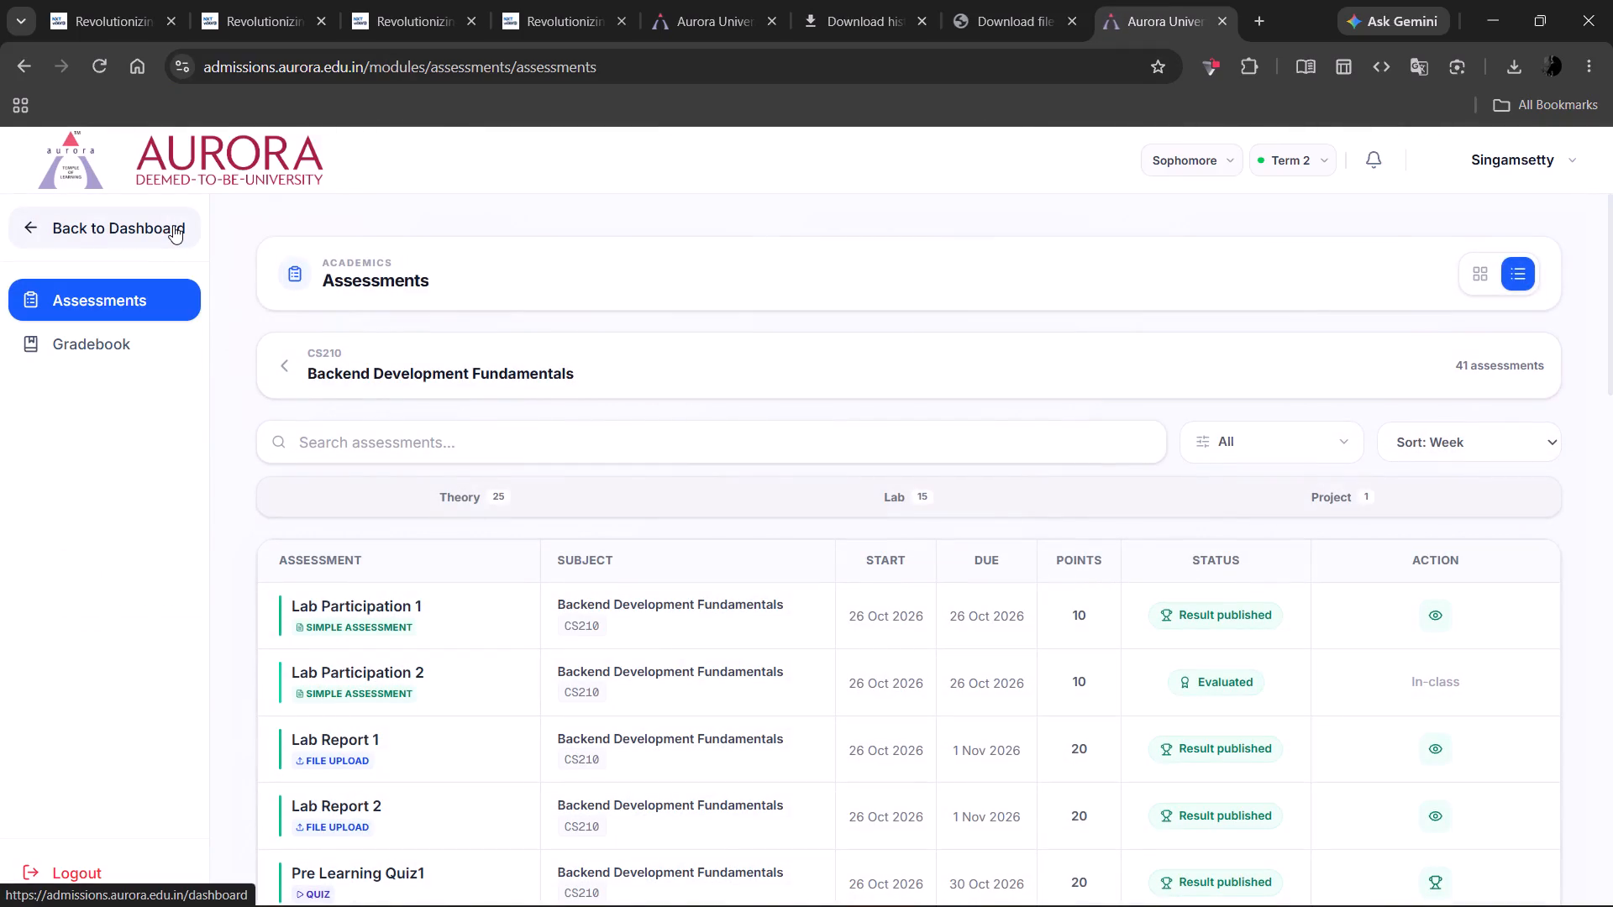
Upload the BDF_Lab_Report-3 PDF from the Downloads folder as the Lab Report 3 submission.
{"action": "scroll", "coordinate": [465, 538], "scroll_direction": "down", "scroll_amount": 4}
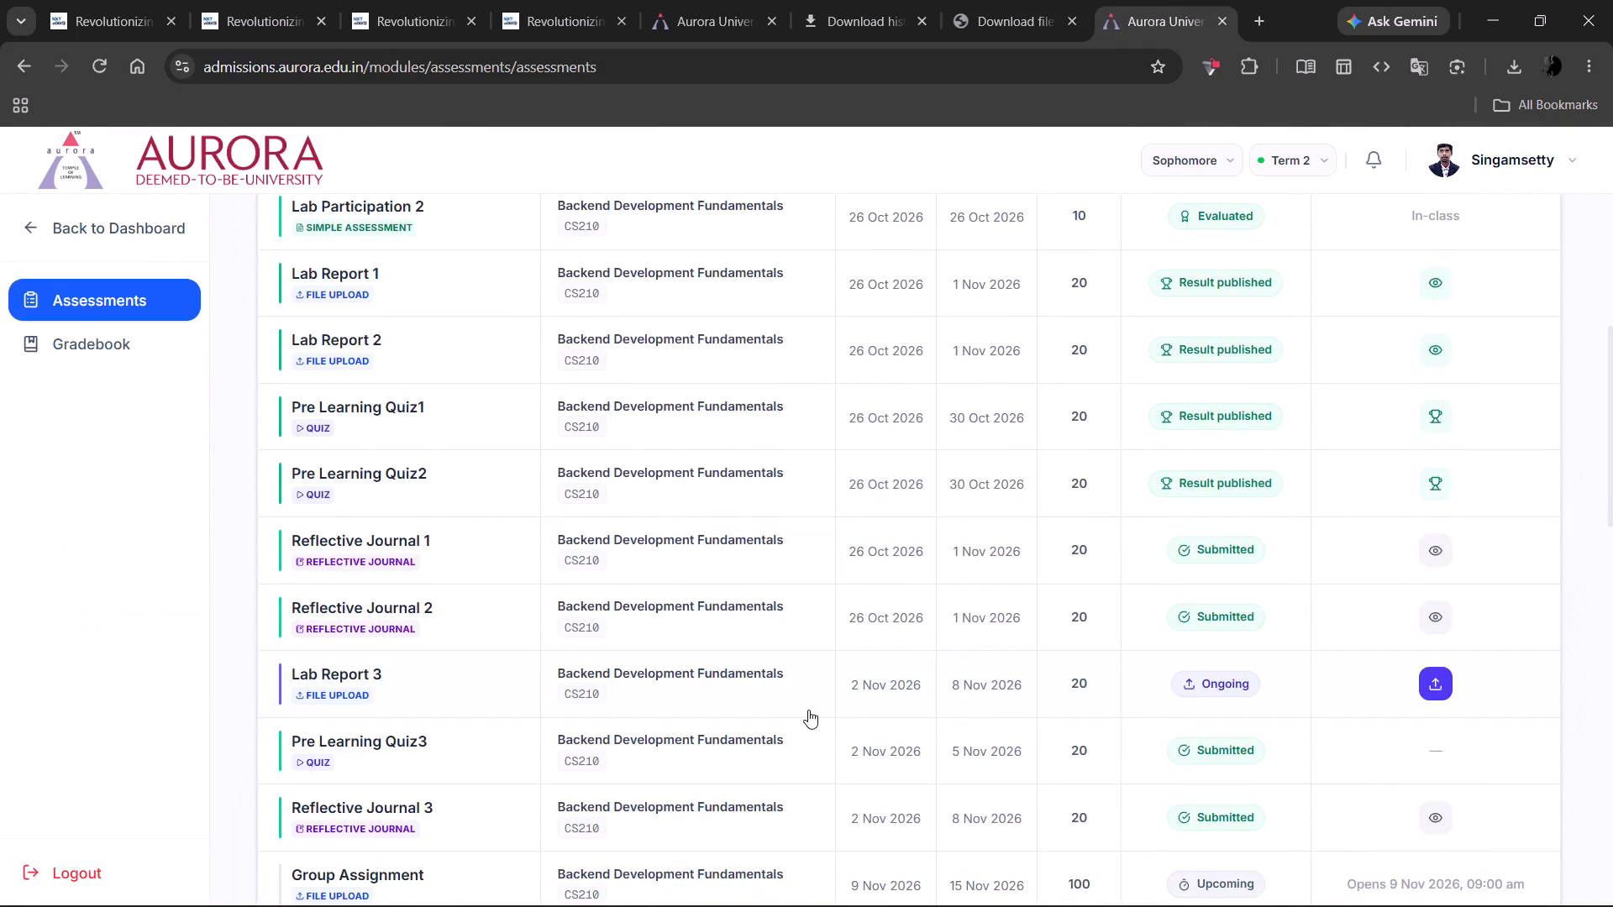
{"action": "left_click", "coordinate": [1442, 679]}
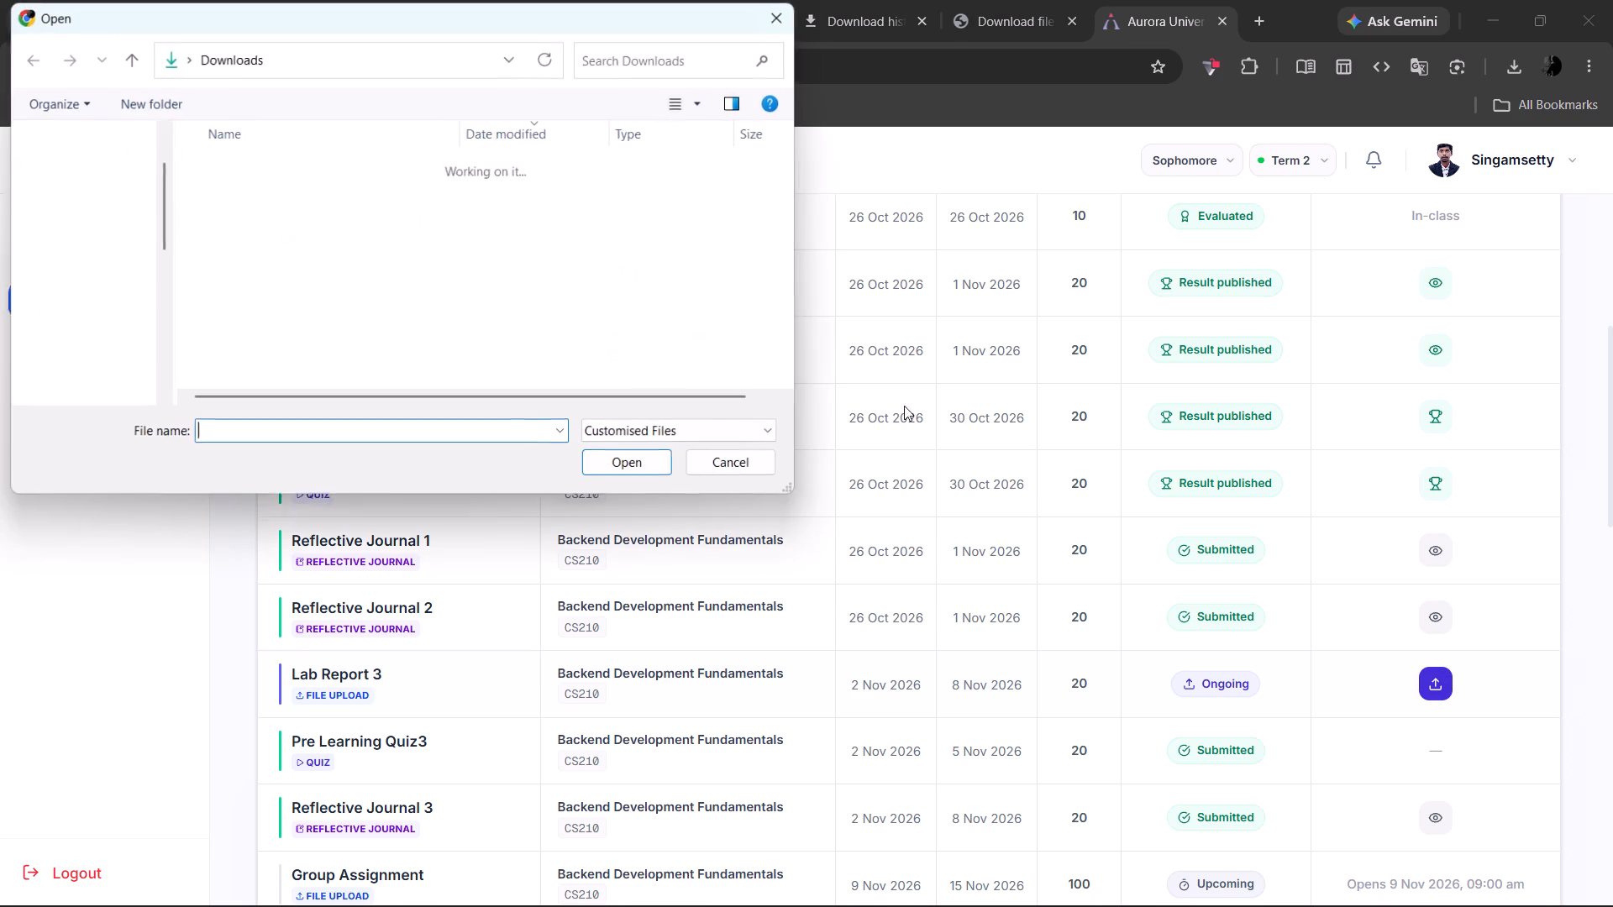
{"action": "left_click", "coordinate": [482, 222]}
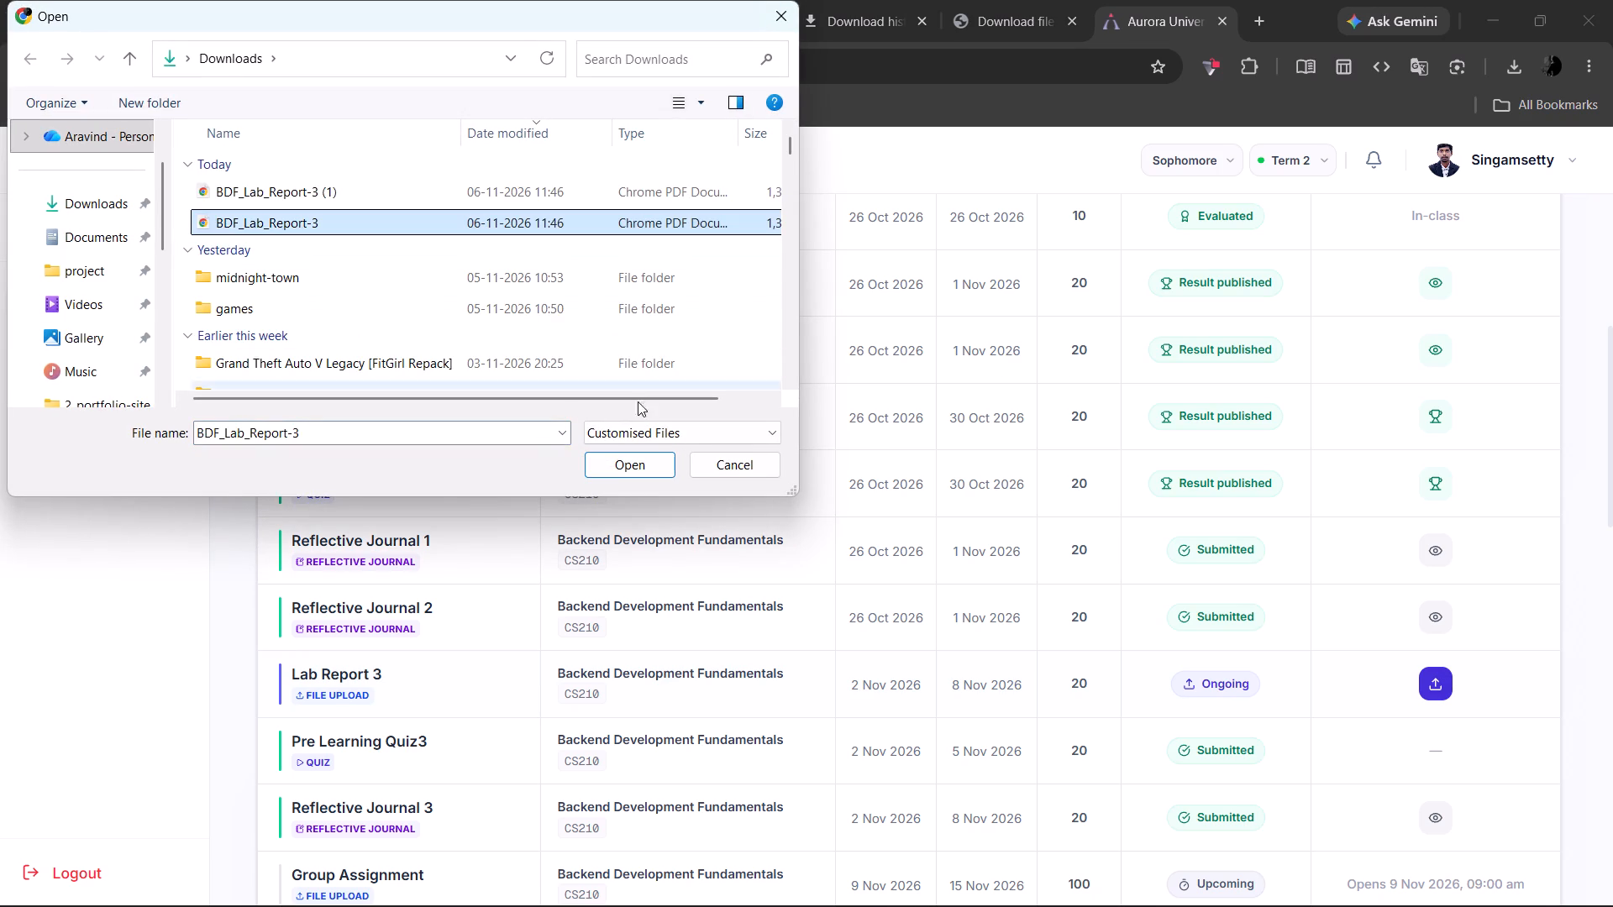
{"action": "left_click", "coordinate": [660, 454]}
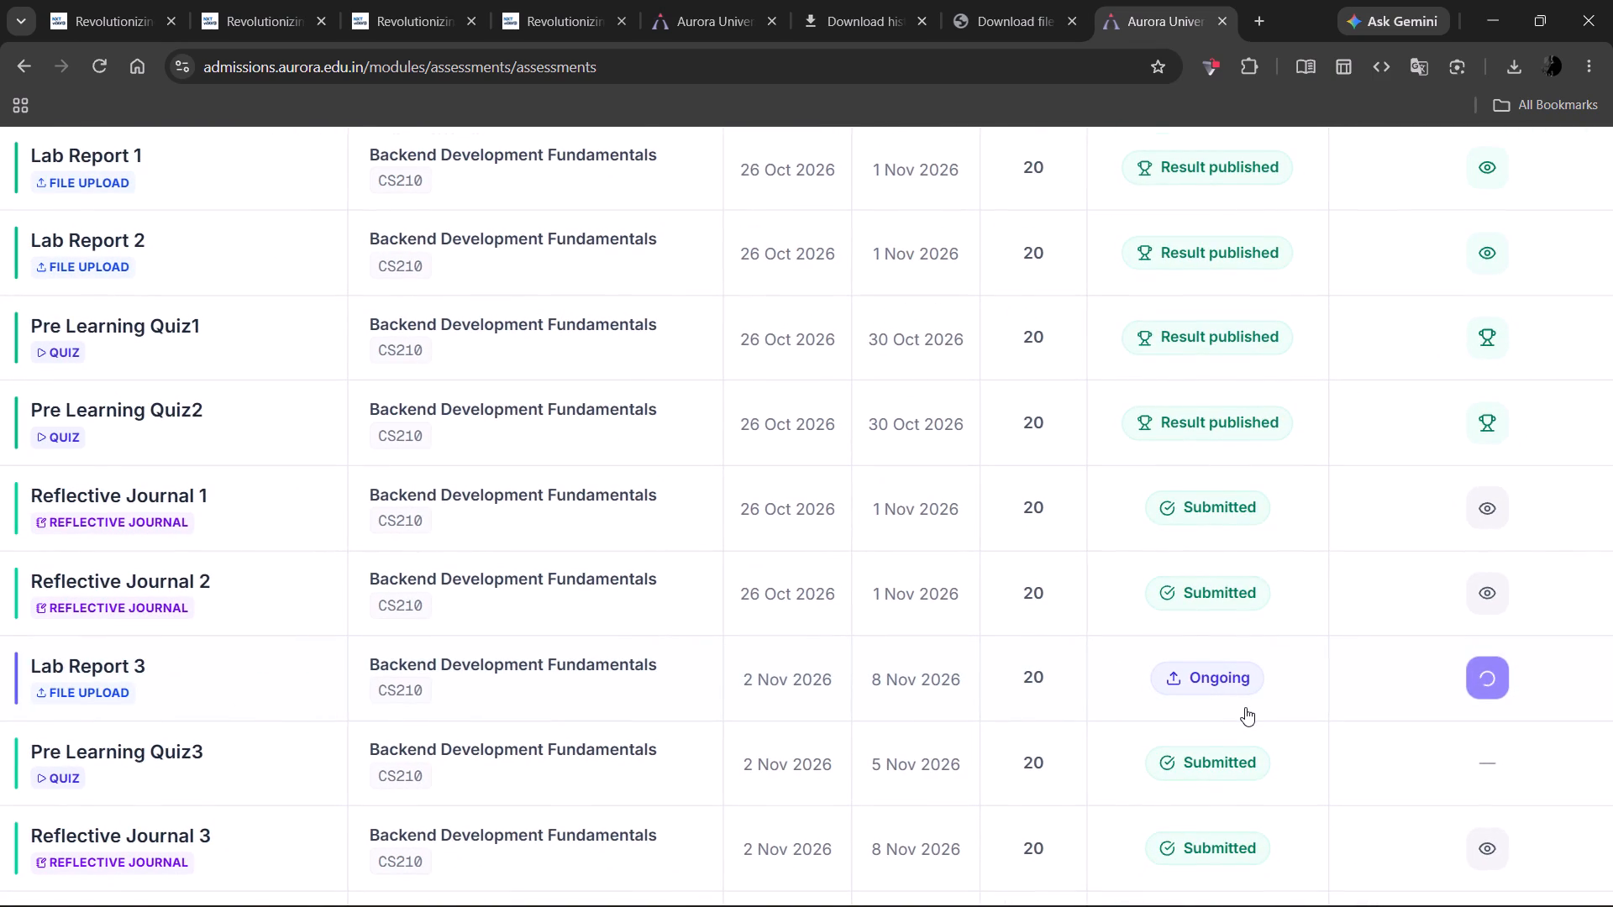
{"action": "scroll", "coordinate": [1245, 707], "scroll_direction": "up", "scroll_amount": 1}
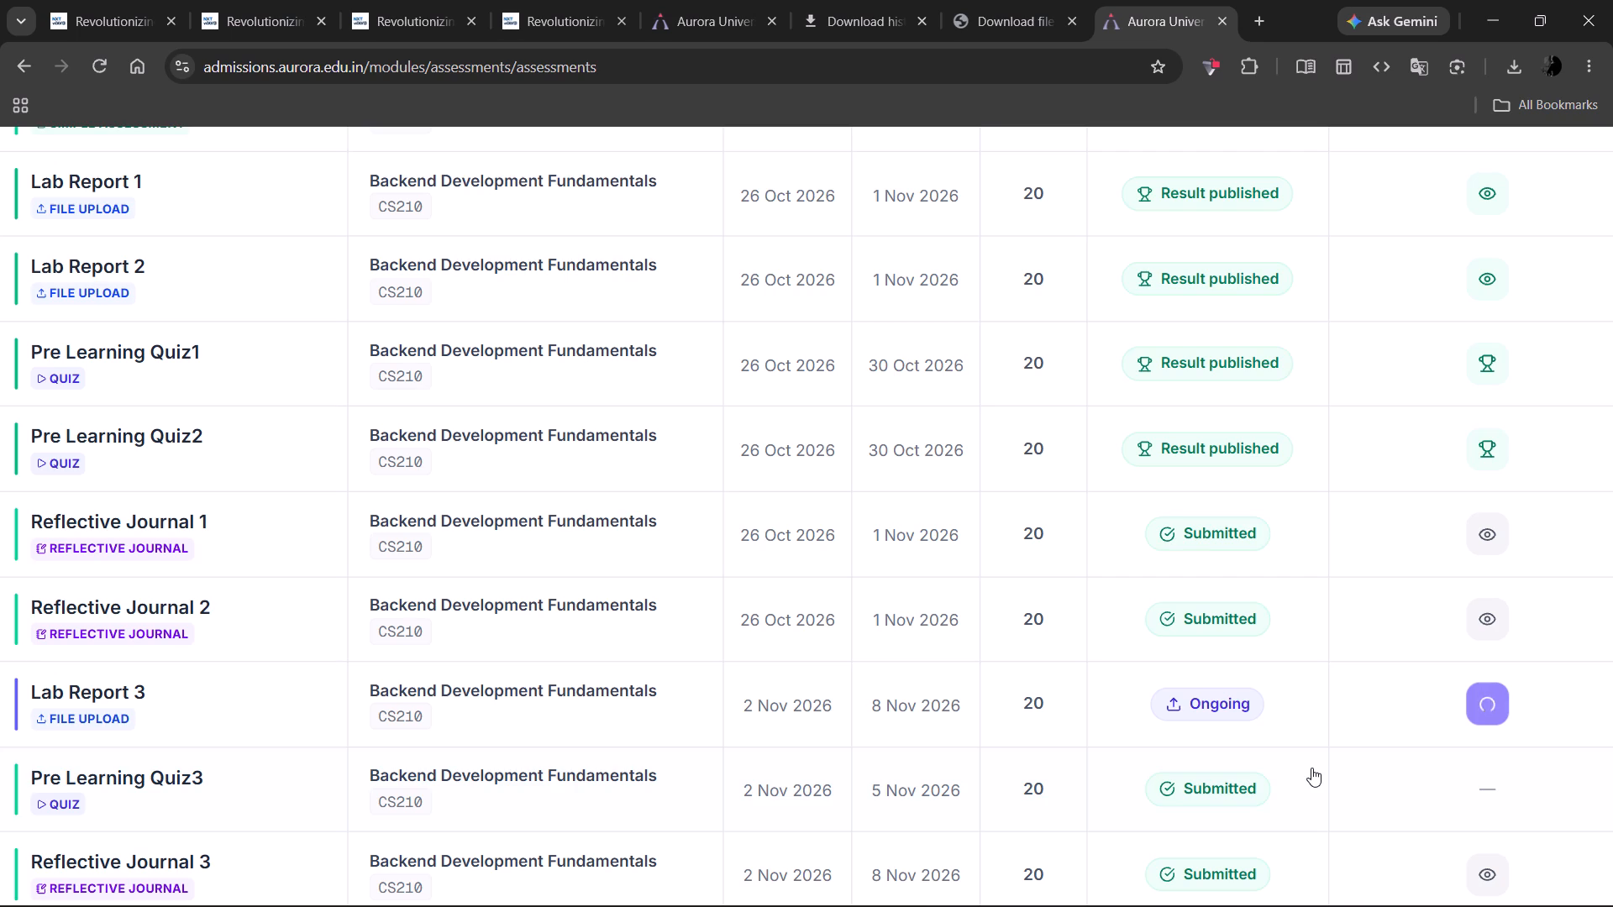
Check the Lab Report 3 status in the earlier Aurora tab and reload that page.
{"action": "left_click", "coordinate": [708, 0]}
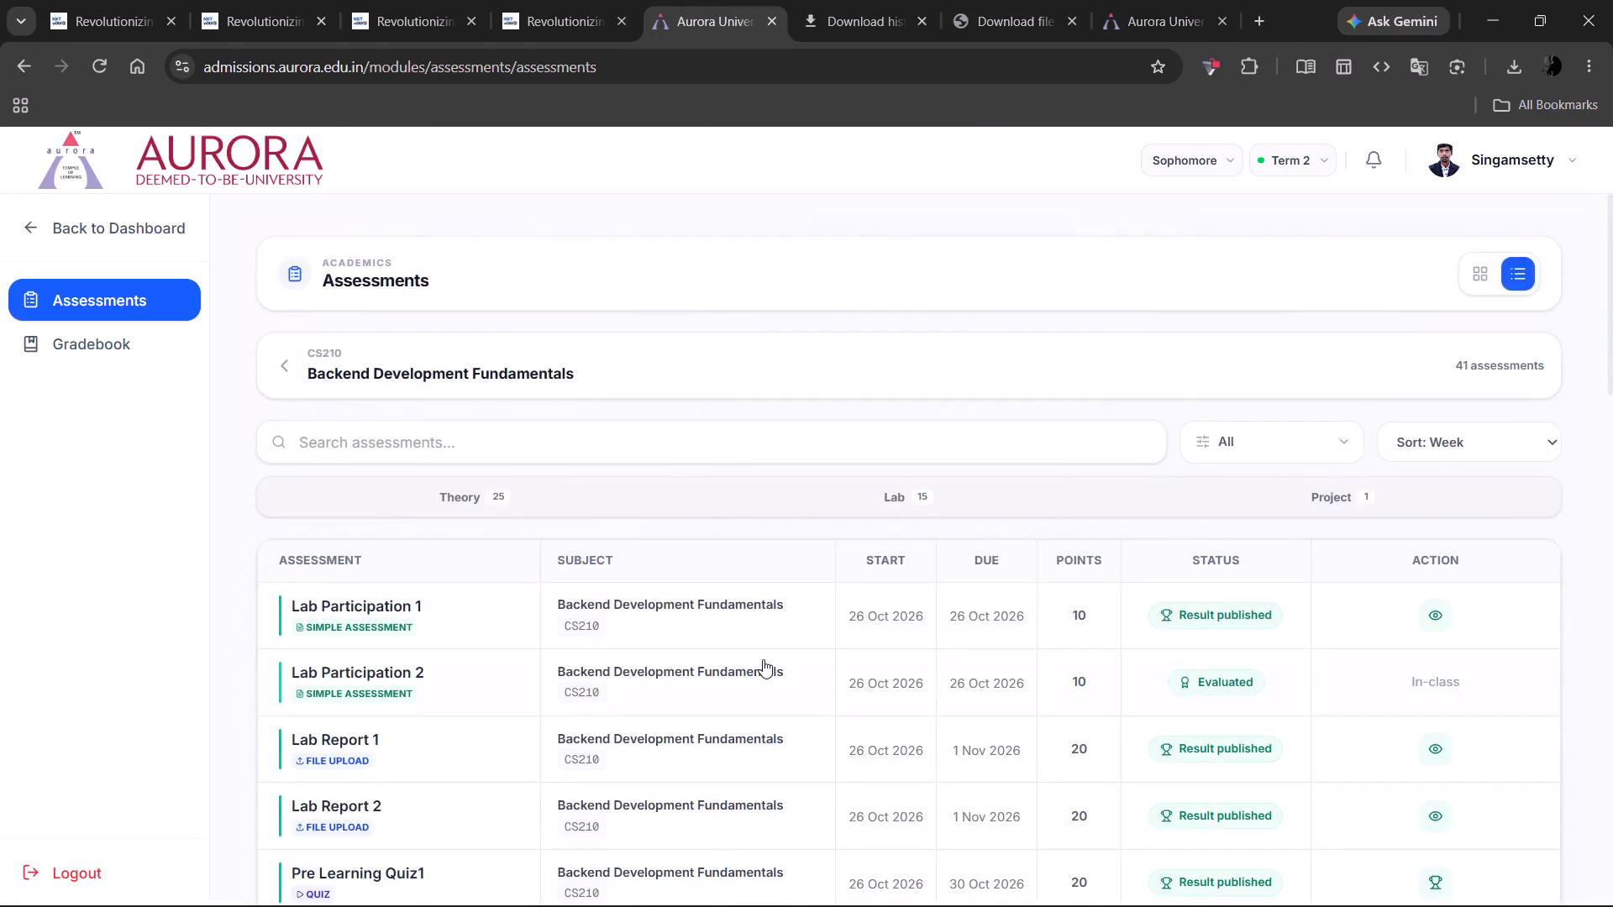
{"action": "scroll", "coordinate": [763, 659], "scroll_direction": "down", "scroll_amount": 5}
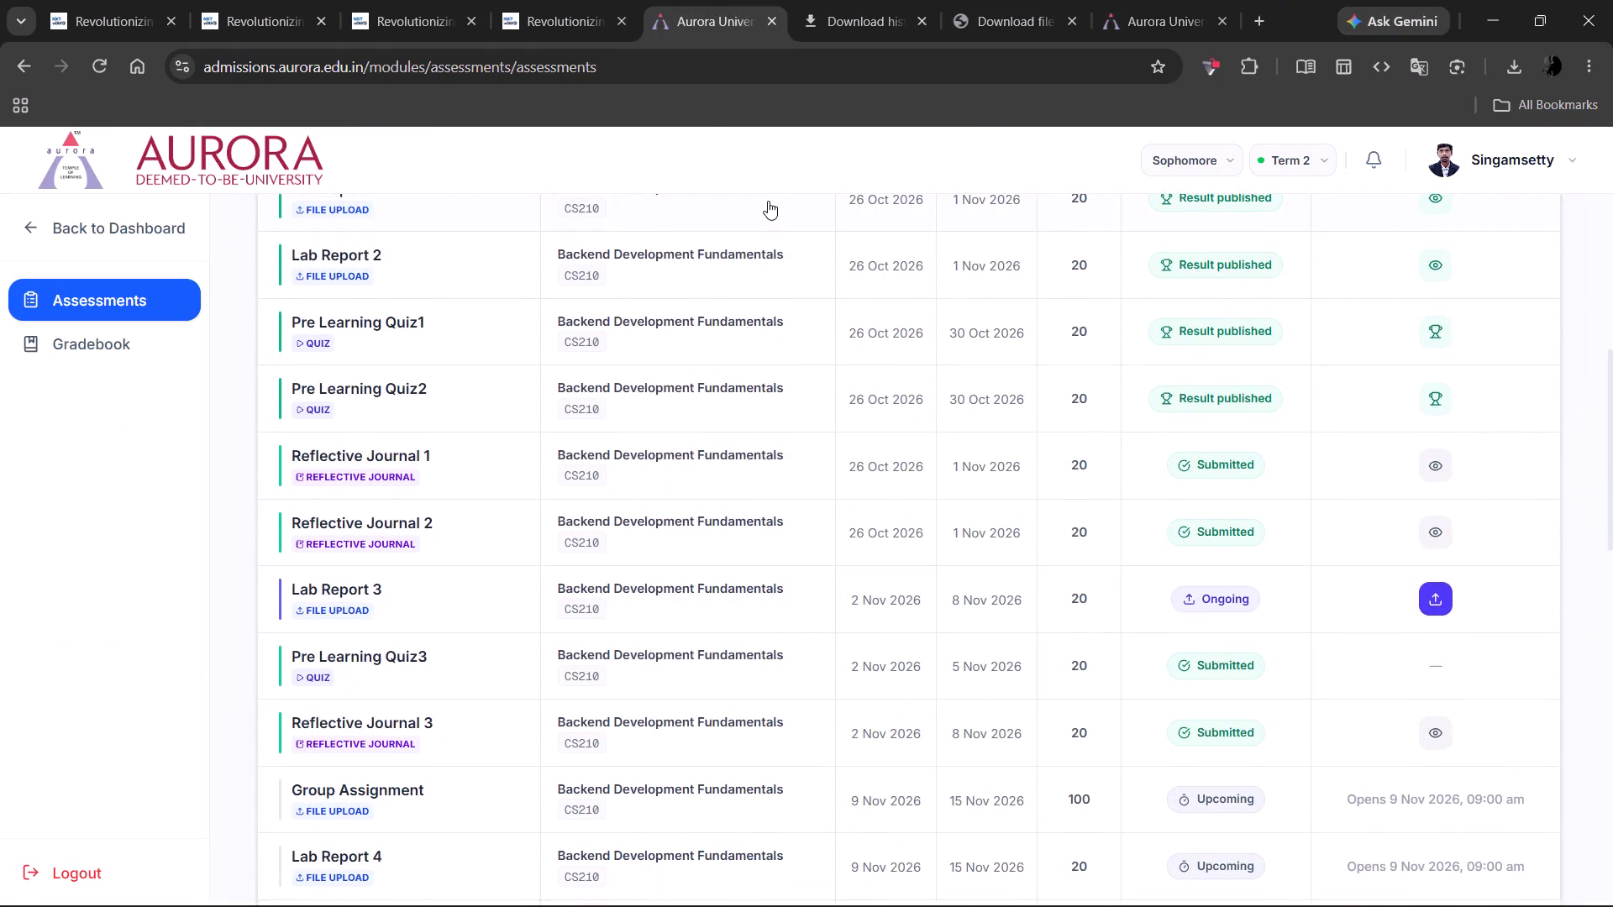
{"action": "left_click", "coordinate": [104, 57]}
Return to the newer Aurora tab and open the published result of Lab Report 1.
{"action": "left_click", "coordinate": [1165, 0]}
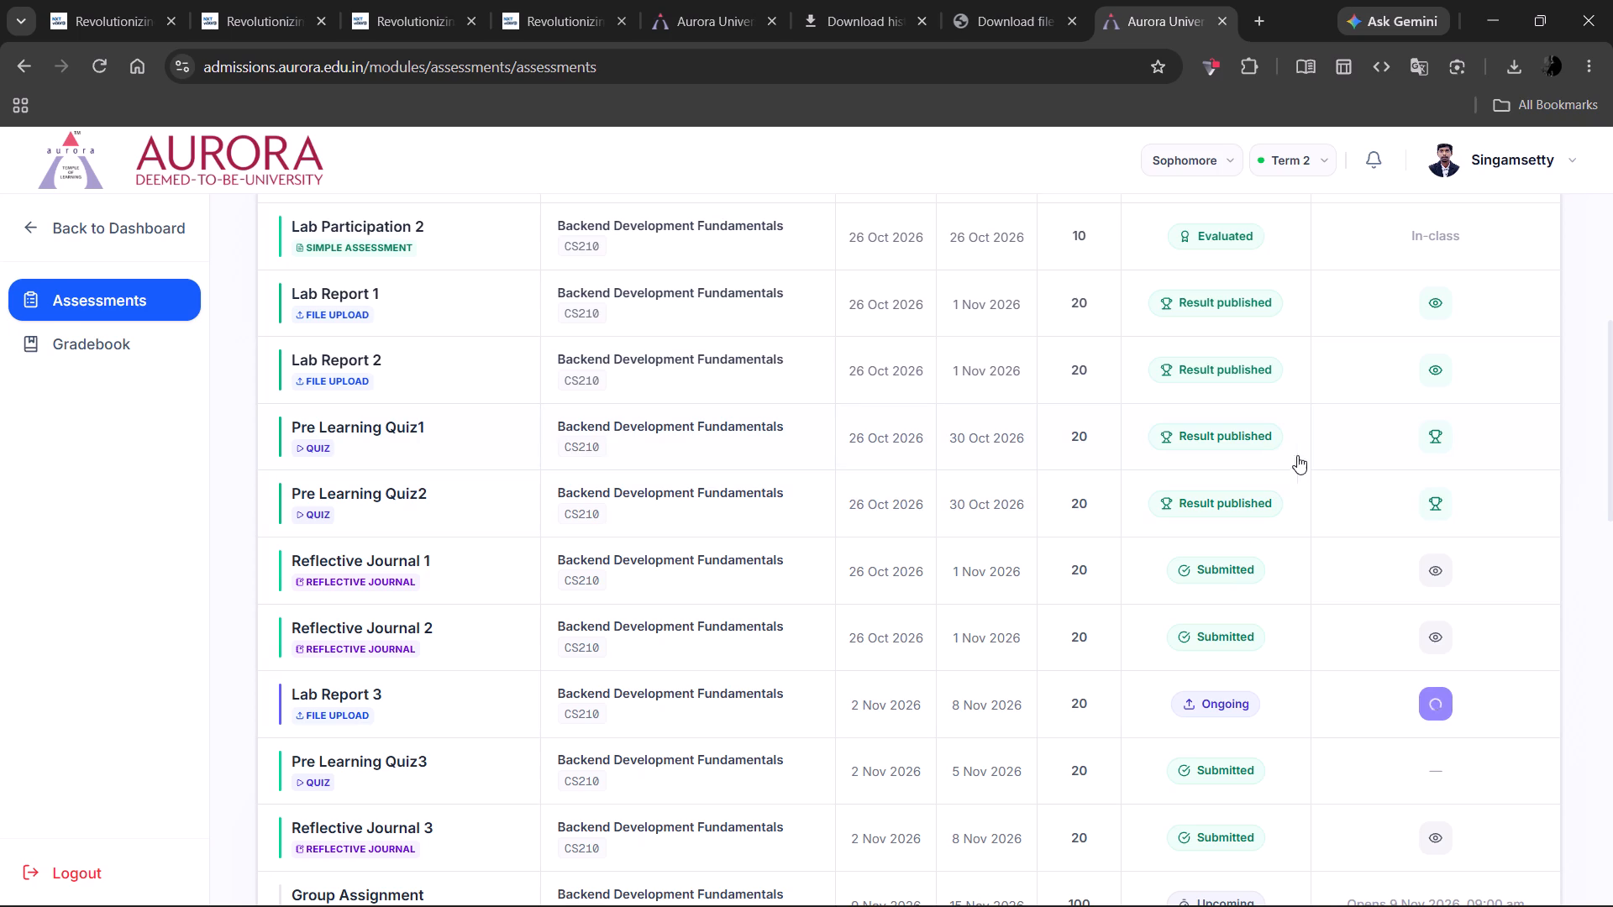
{"action": "scroll", "coordinate": [1405, 324], "scroll_direction": "up", "scroll_amount": 1}
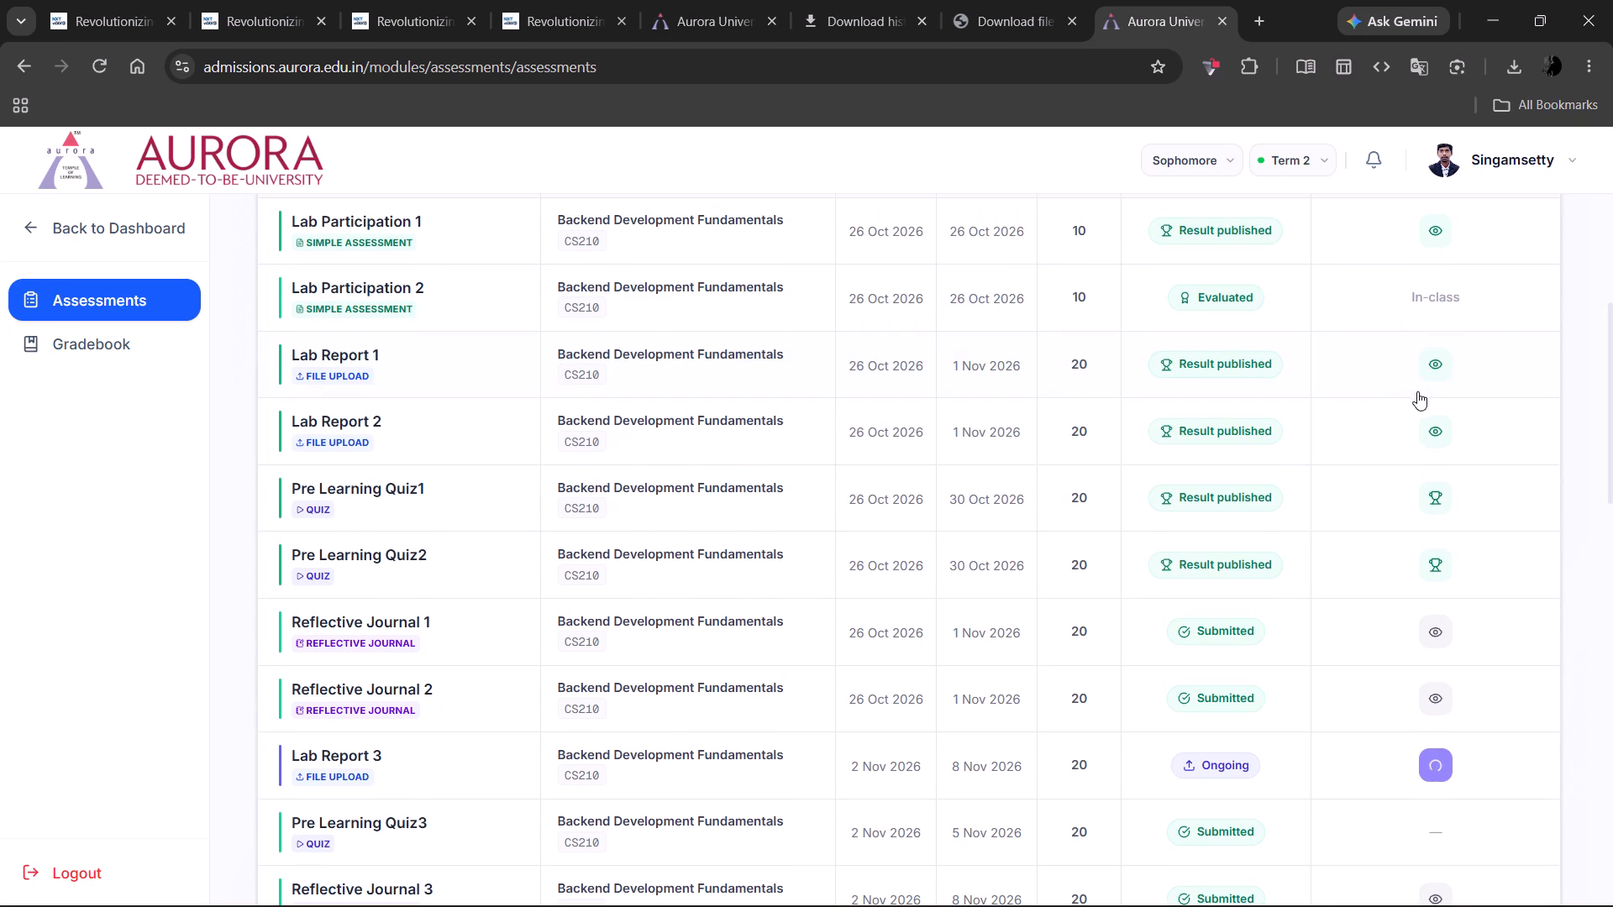
{"action": "left_click", "coordinate": [1436, 380]}
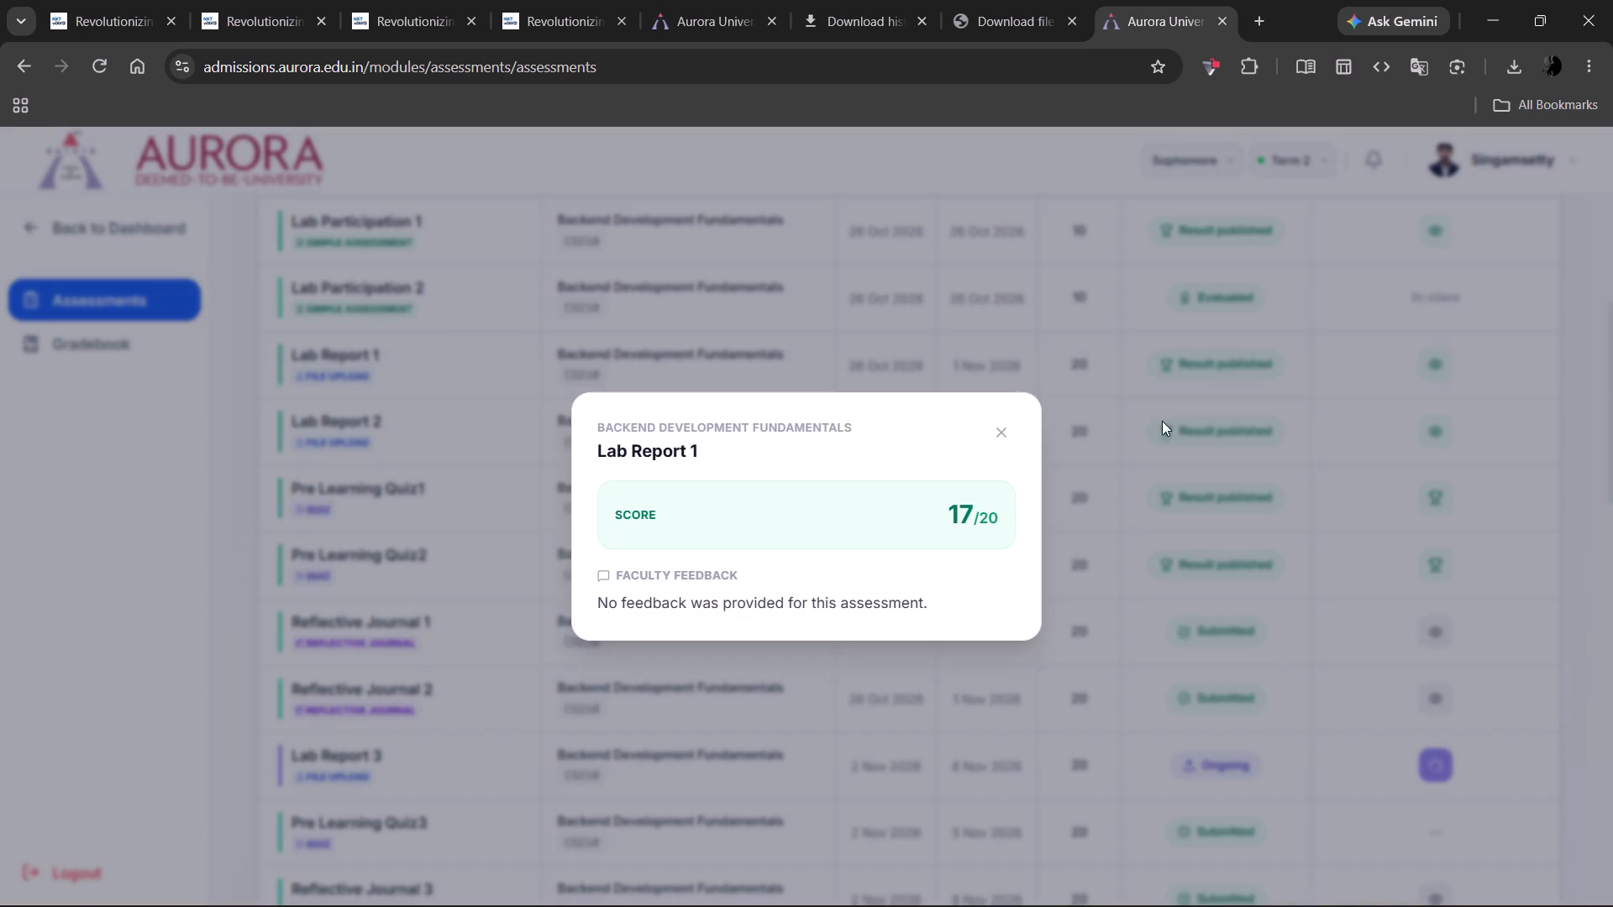
Close the Lab Report 1 result, view the published result of Lab Report 2, and close it.
{"action": "left_click", "coordinate": [999, 430]}
{"action": "scroll", "coordinate": [999, 430], "scroll_direction": "down", "scroll_amount": 1}
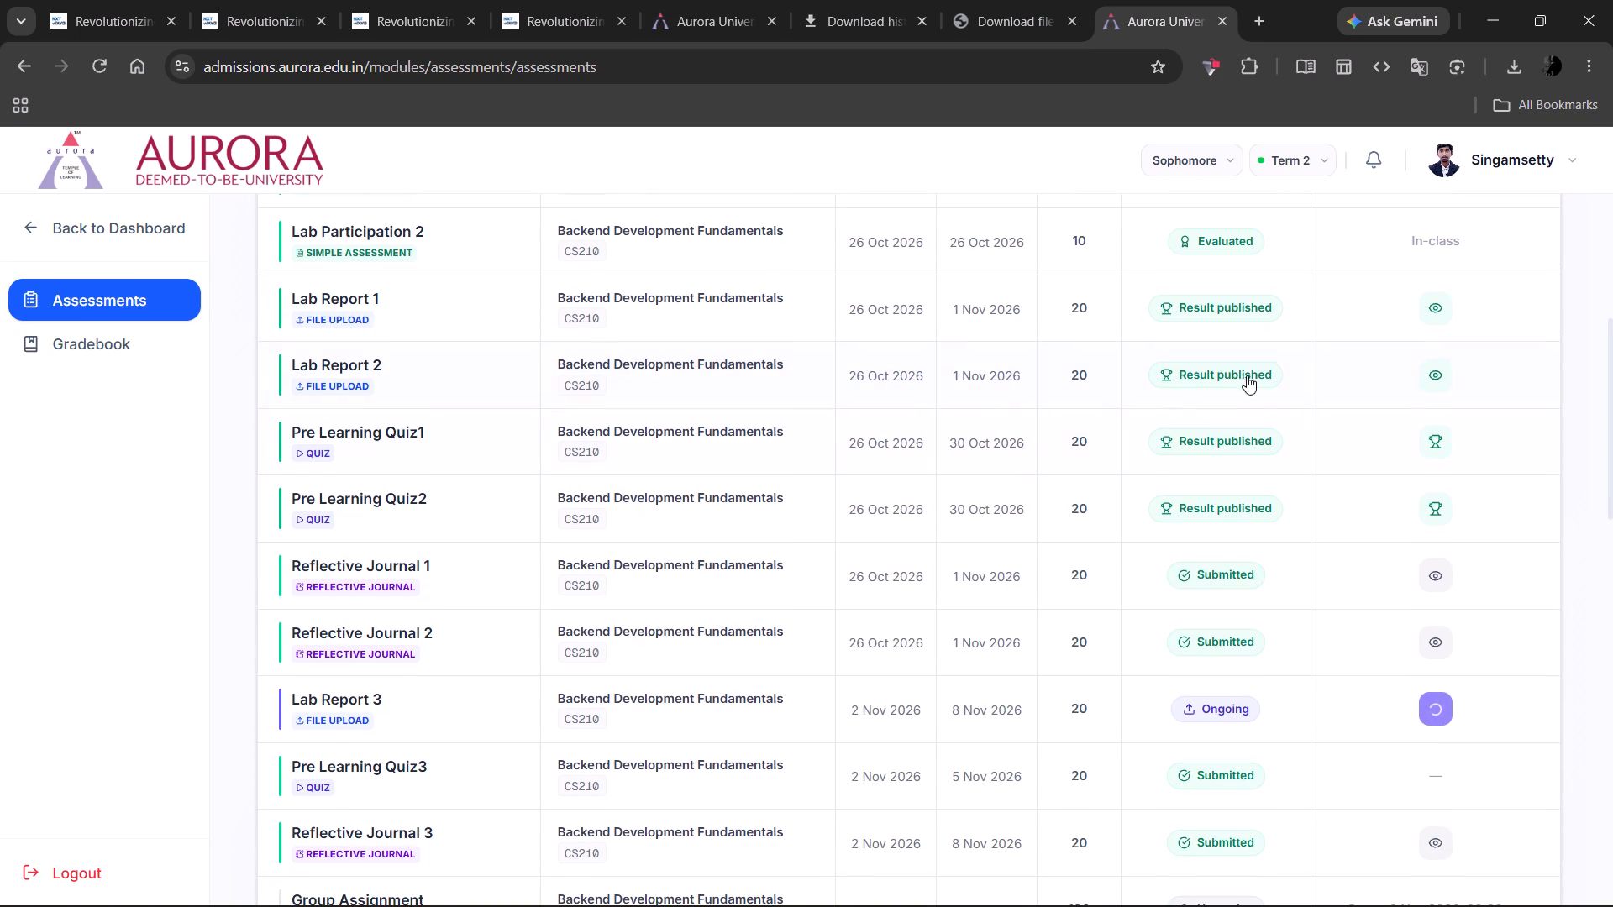
{"action": "left_click", "coordinate": [1435, 369]}
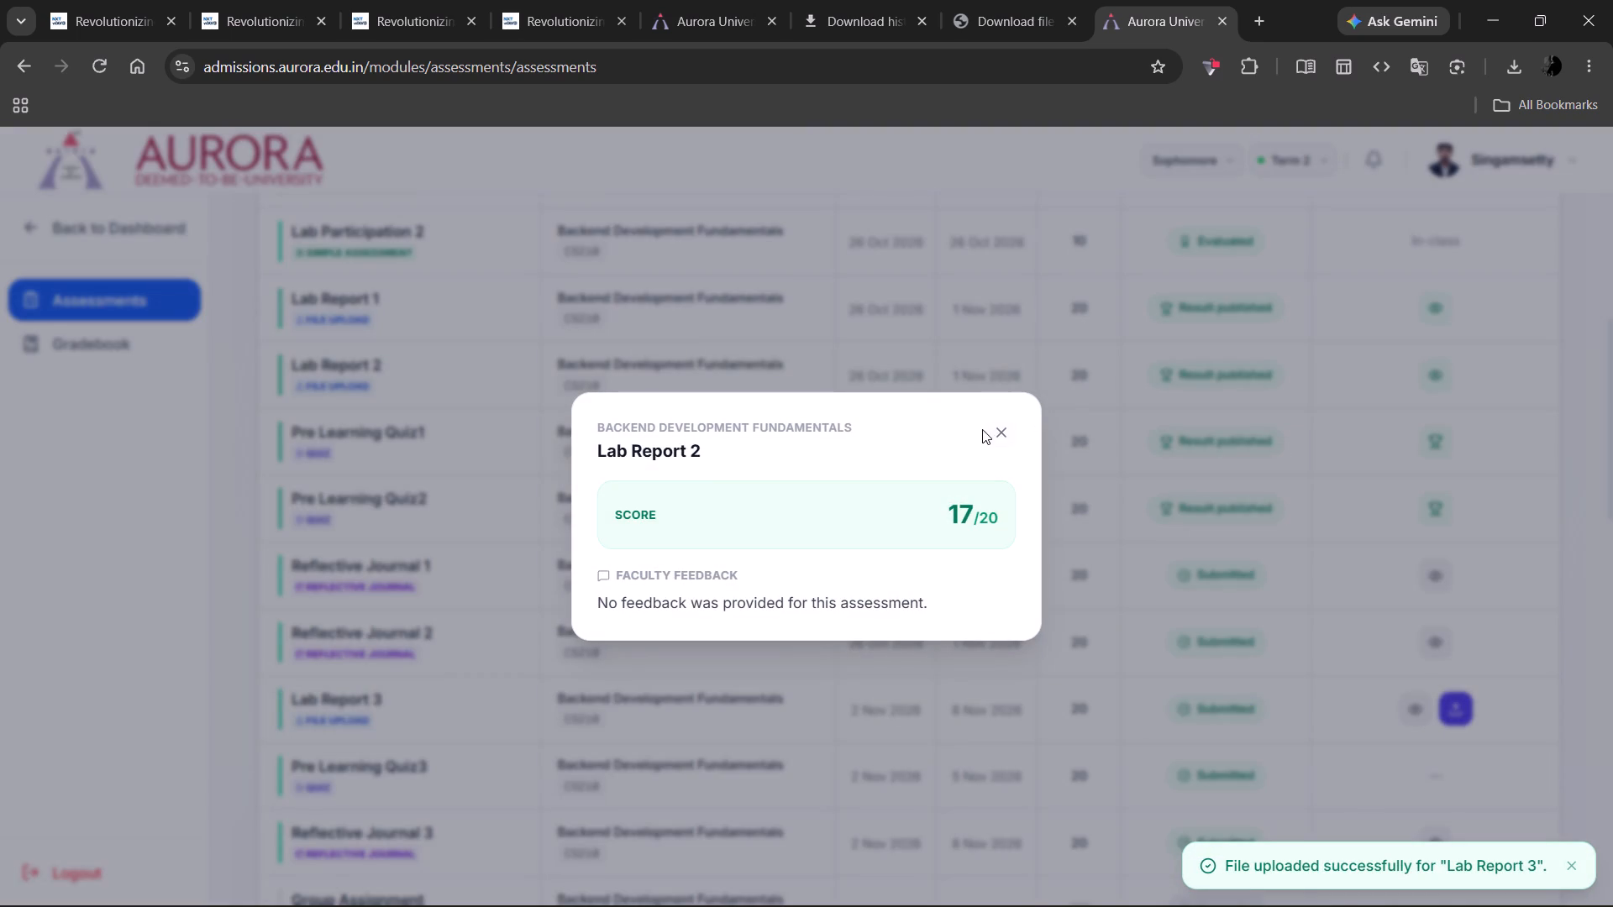
{"action": "left_click", "coordinate": [1006, 428]}
{"action": "scroll", "coordinate": [1006, 428], "scroll_direction": "up", "scroll_amount": 2}
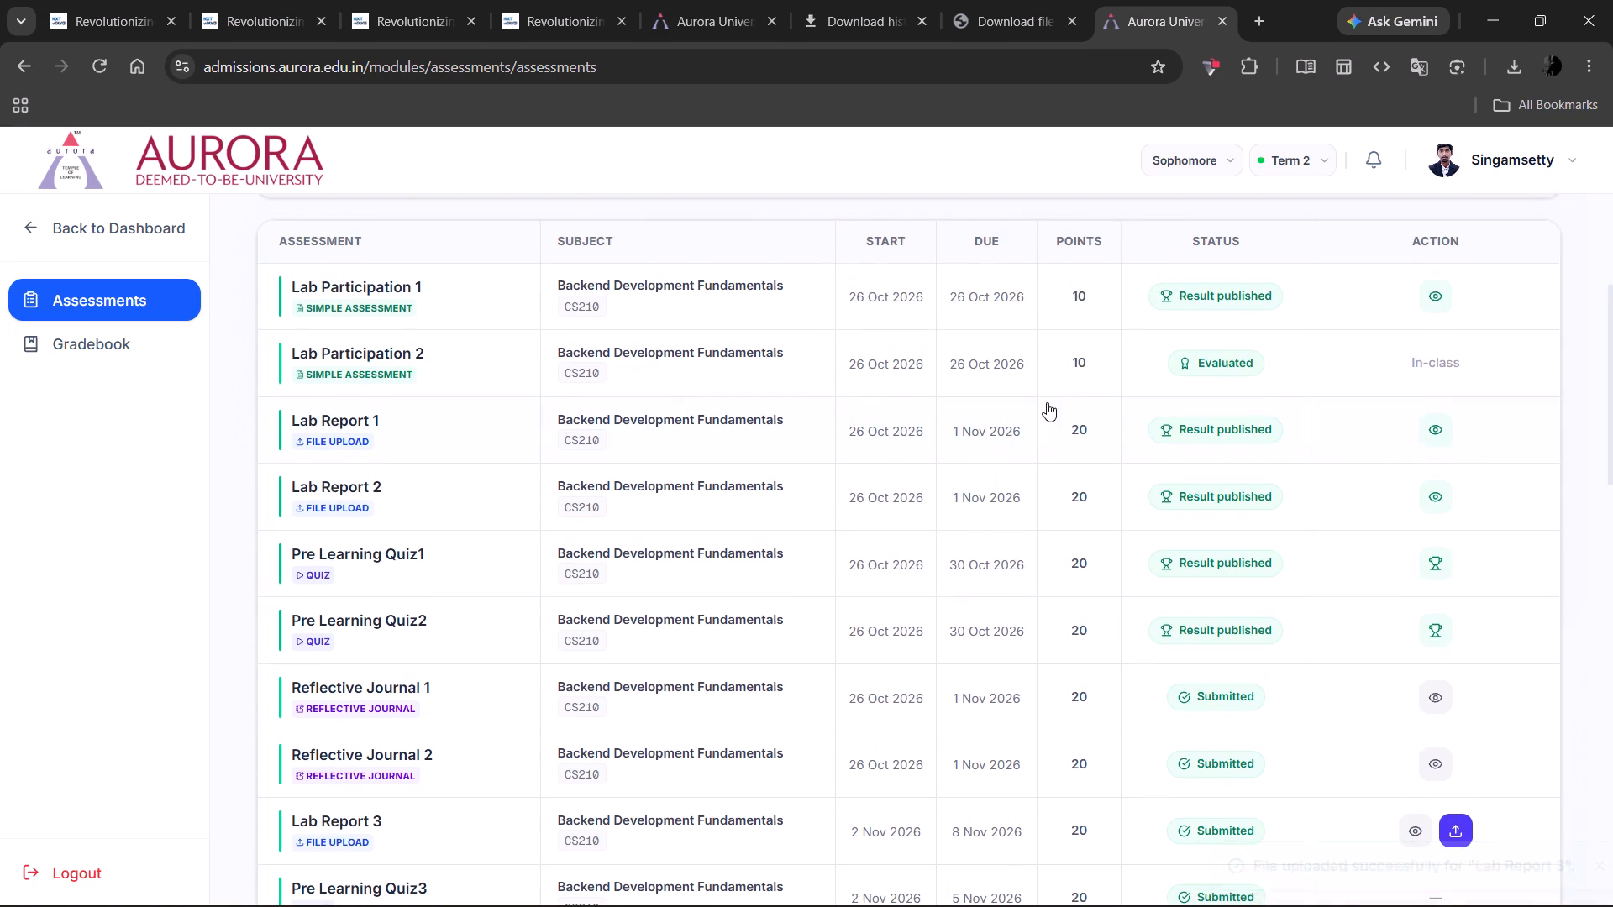
View the published result of Lab Participation 1.
{"action": "left_click", "coordinate": [1432, 295]}
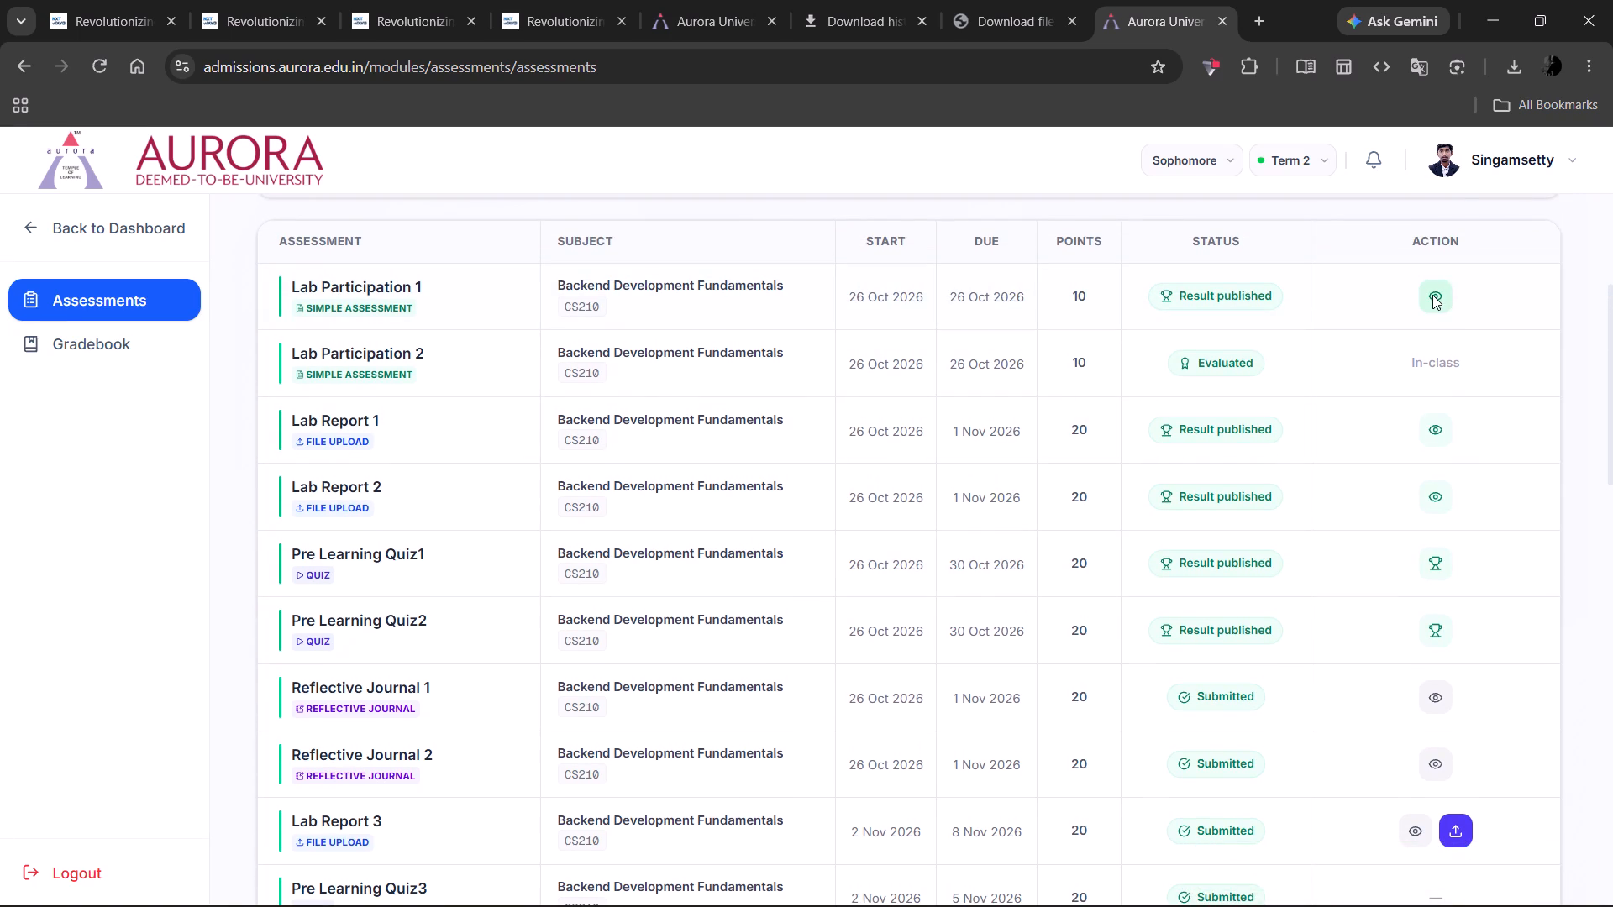
{"action": "left_click", "coordinate": [1432, 295]}
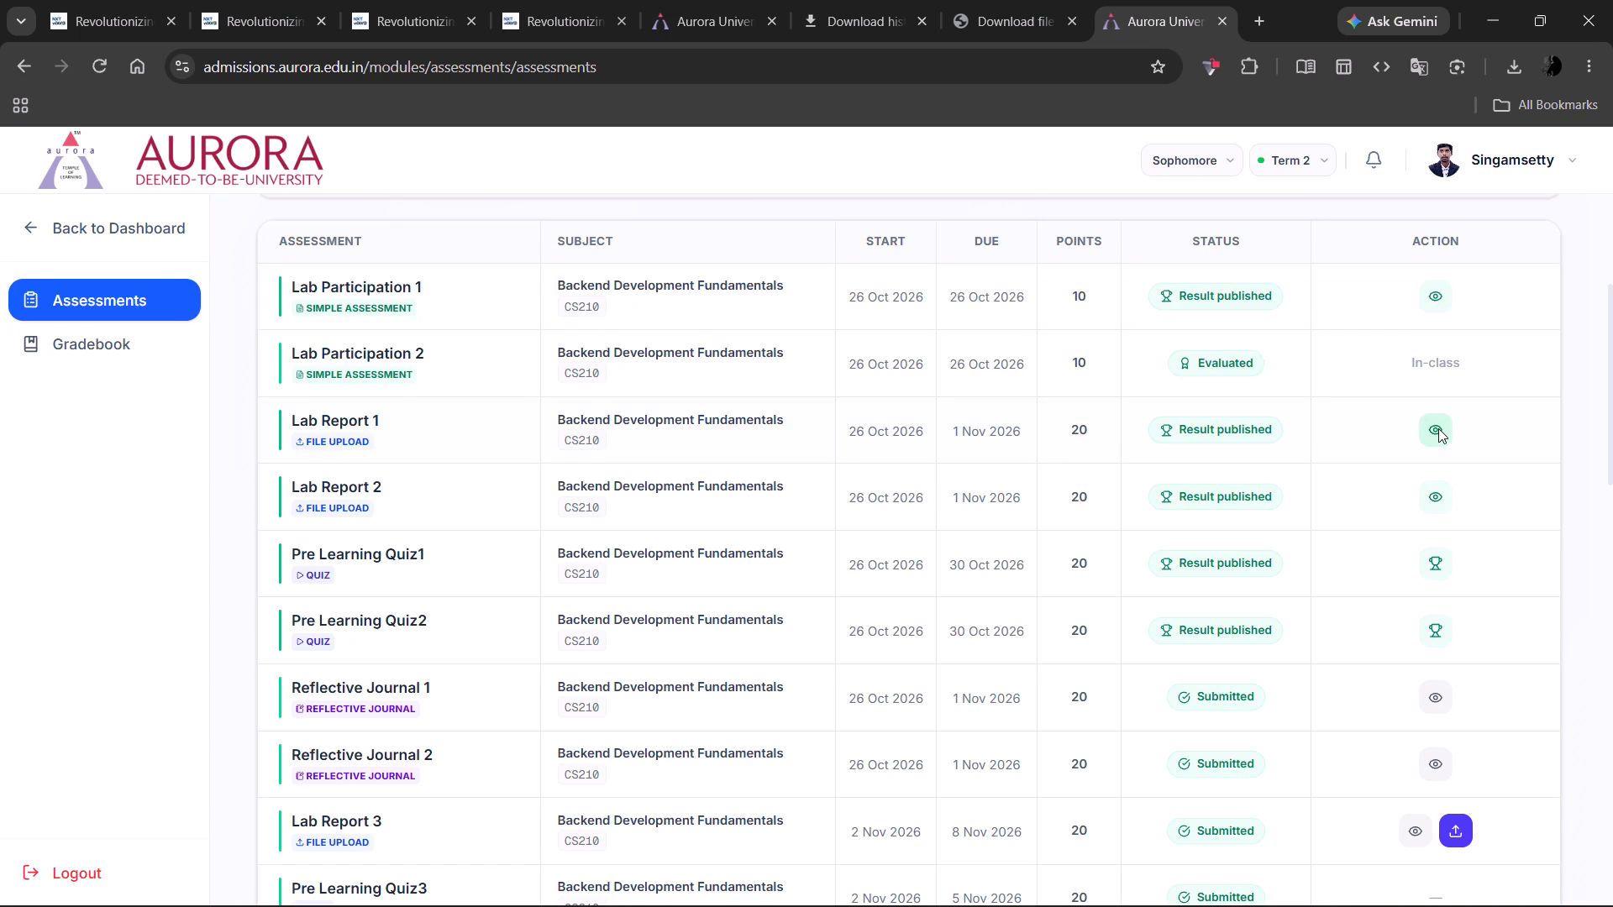
View the Pre Learning Quiz1 and Pre Learning Quiz2 results, returning to the assessments list after each.
{"action": "scroll", "coordinate": [1438, 428], "scroll_direction": "down", "scroll_amount": 2}
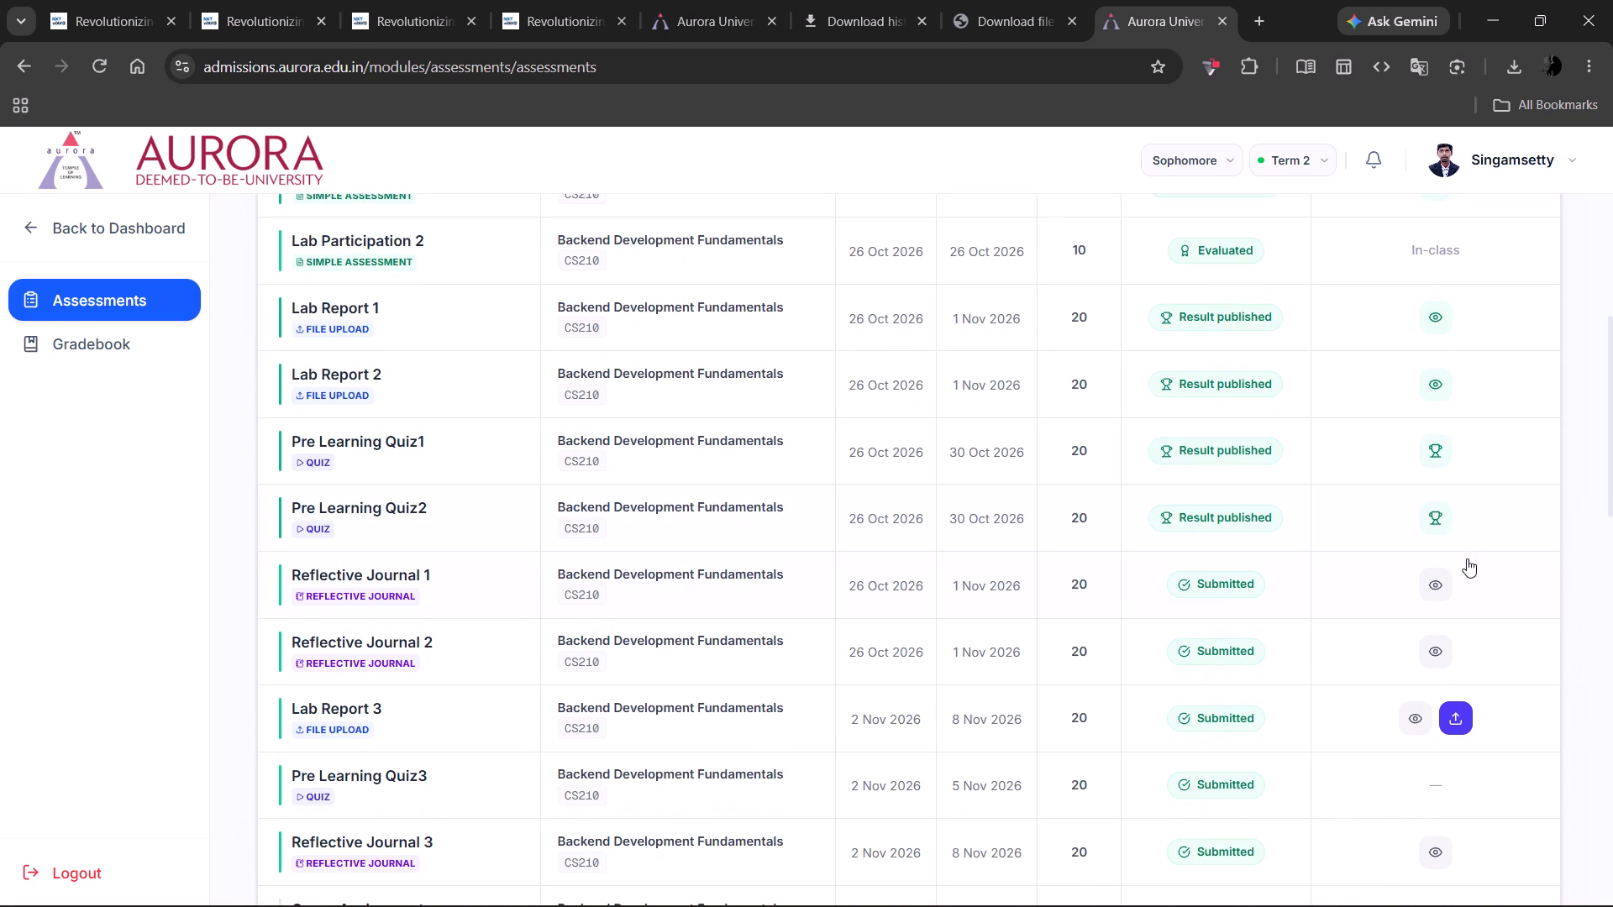
{"action": "scroll", "coordinate": [1426, 579], "scroll_direction": "down", "scroll_amount": 1}
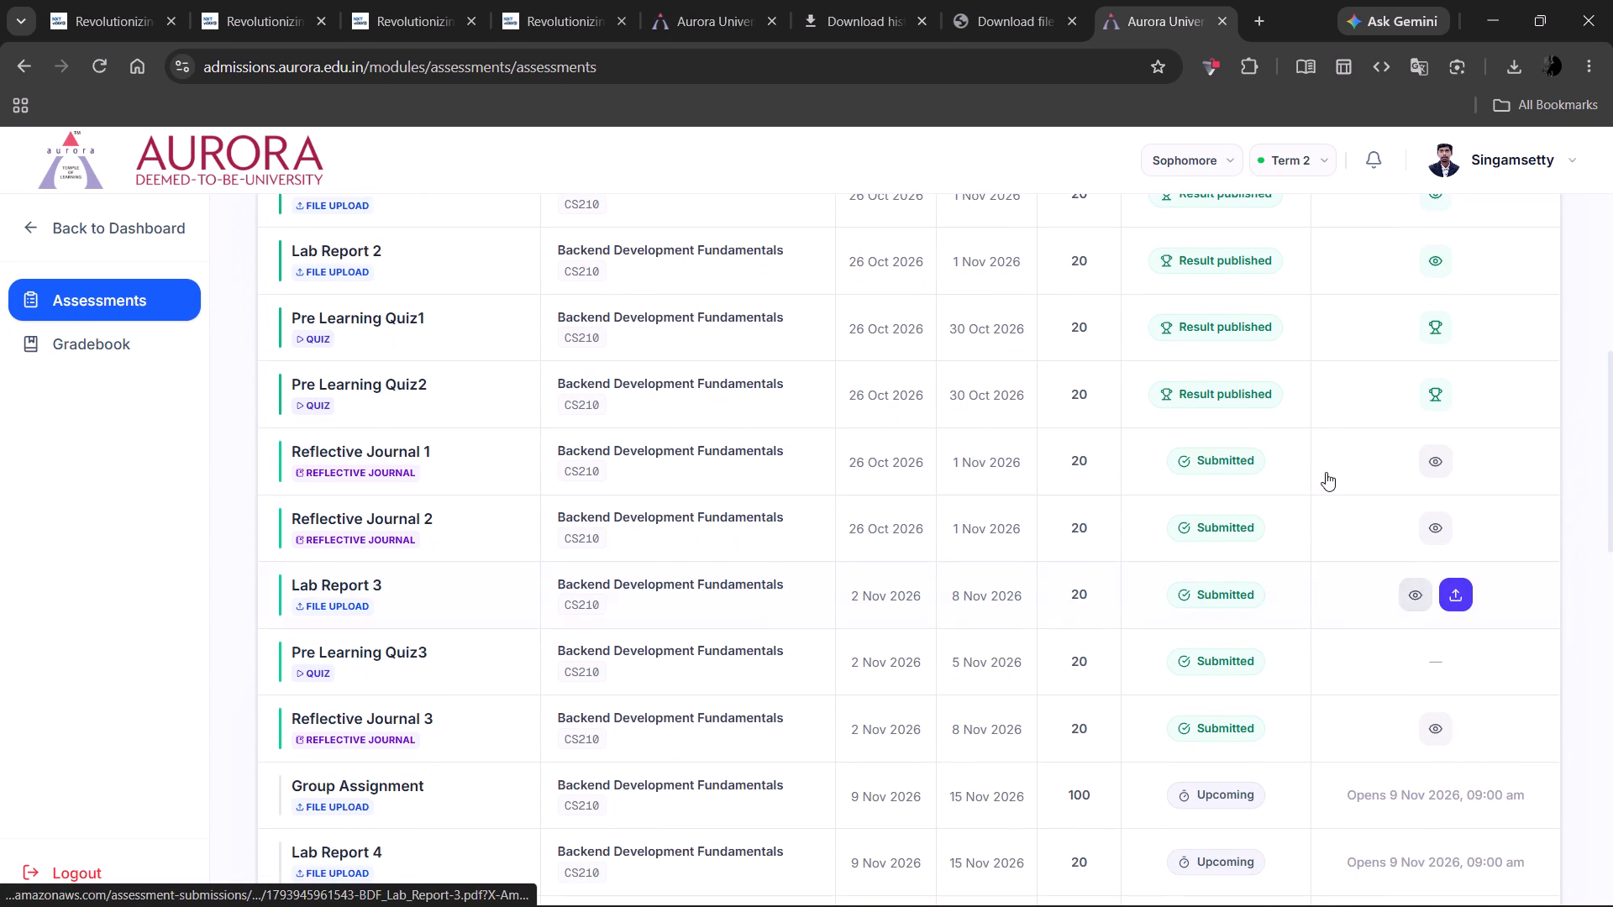
{"action": "left_click", "coordinate": [1436, 319]}
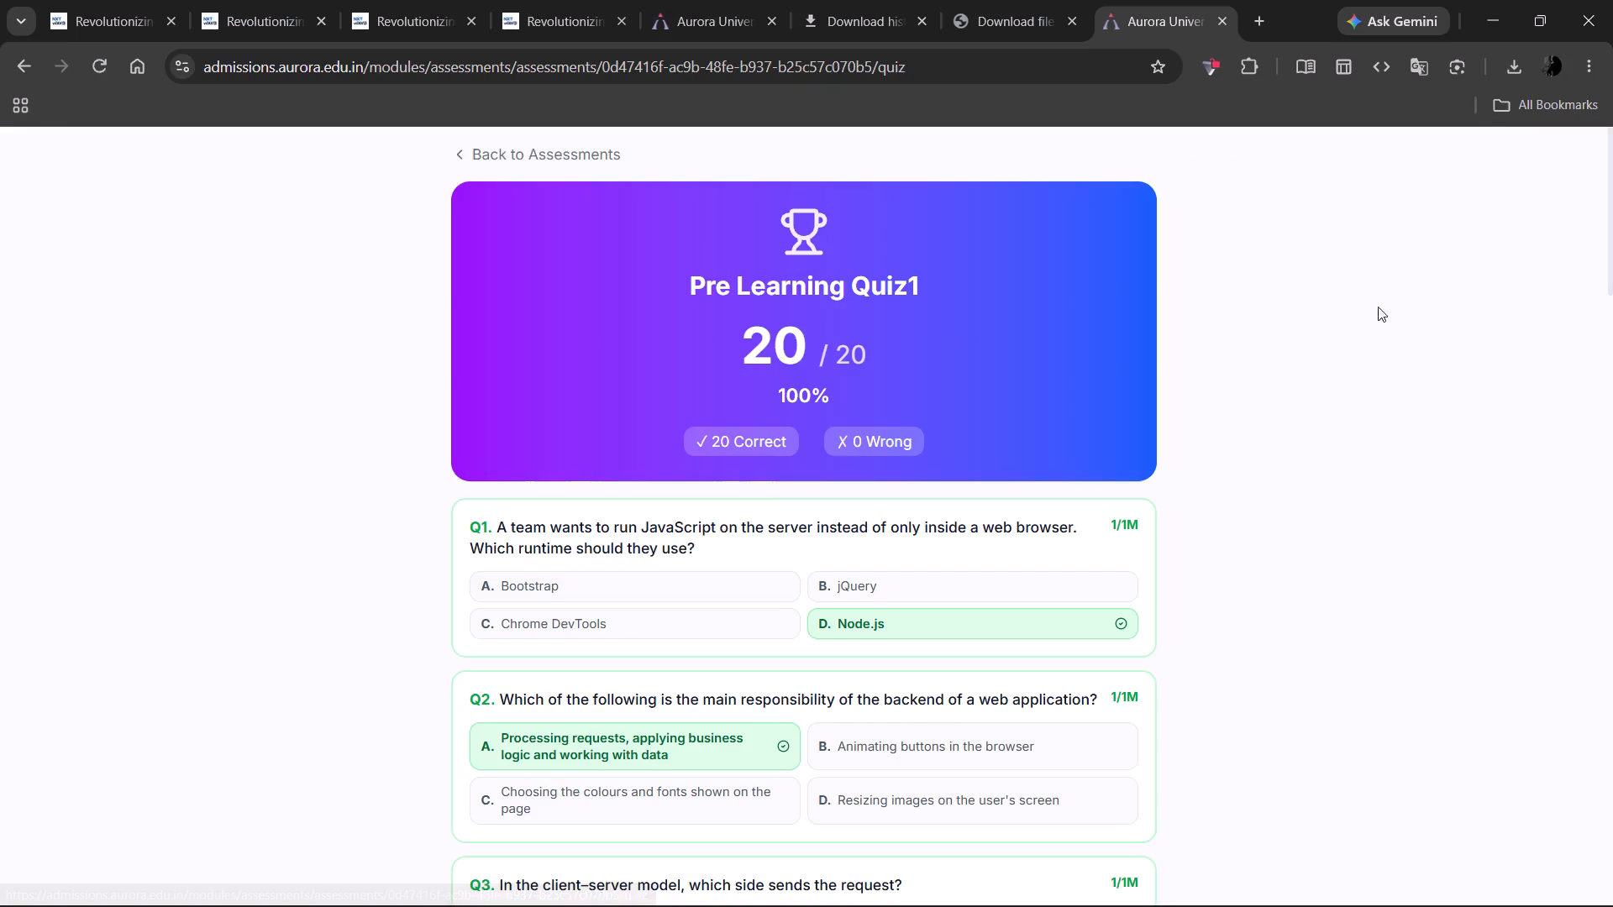
{"action": "left_click", "coordinate": [581, 155]}
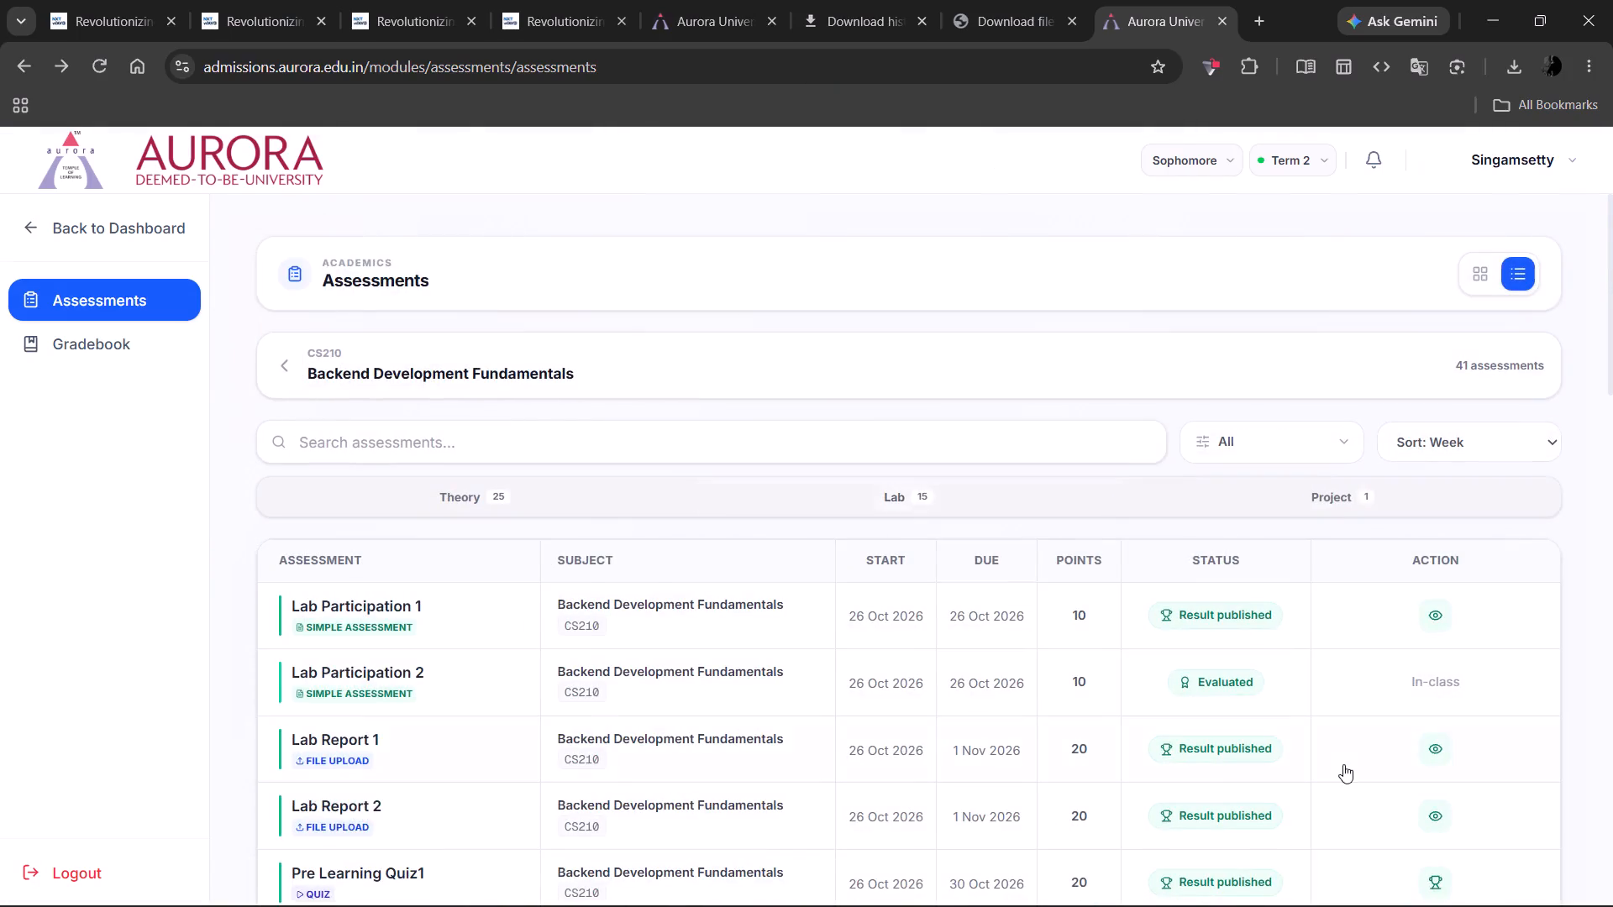
{"action": "scroll", "coordinate": [1343, 764], "scroll_direction": "down", "scroll_amount": 3}
{"action": "left_click", "coordinate": [1426, 694]}
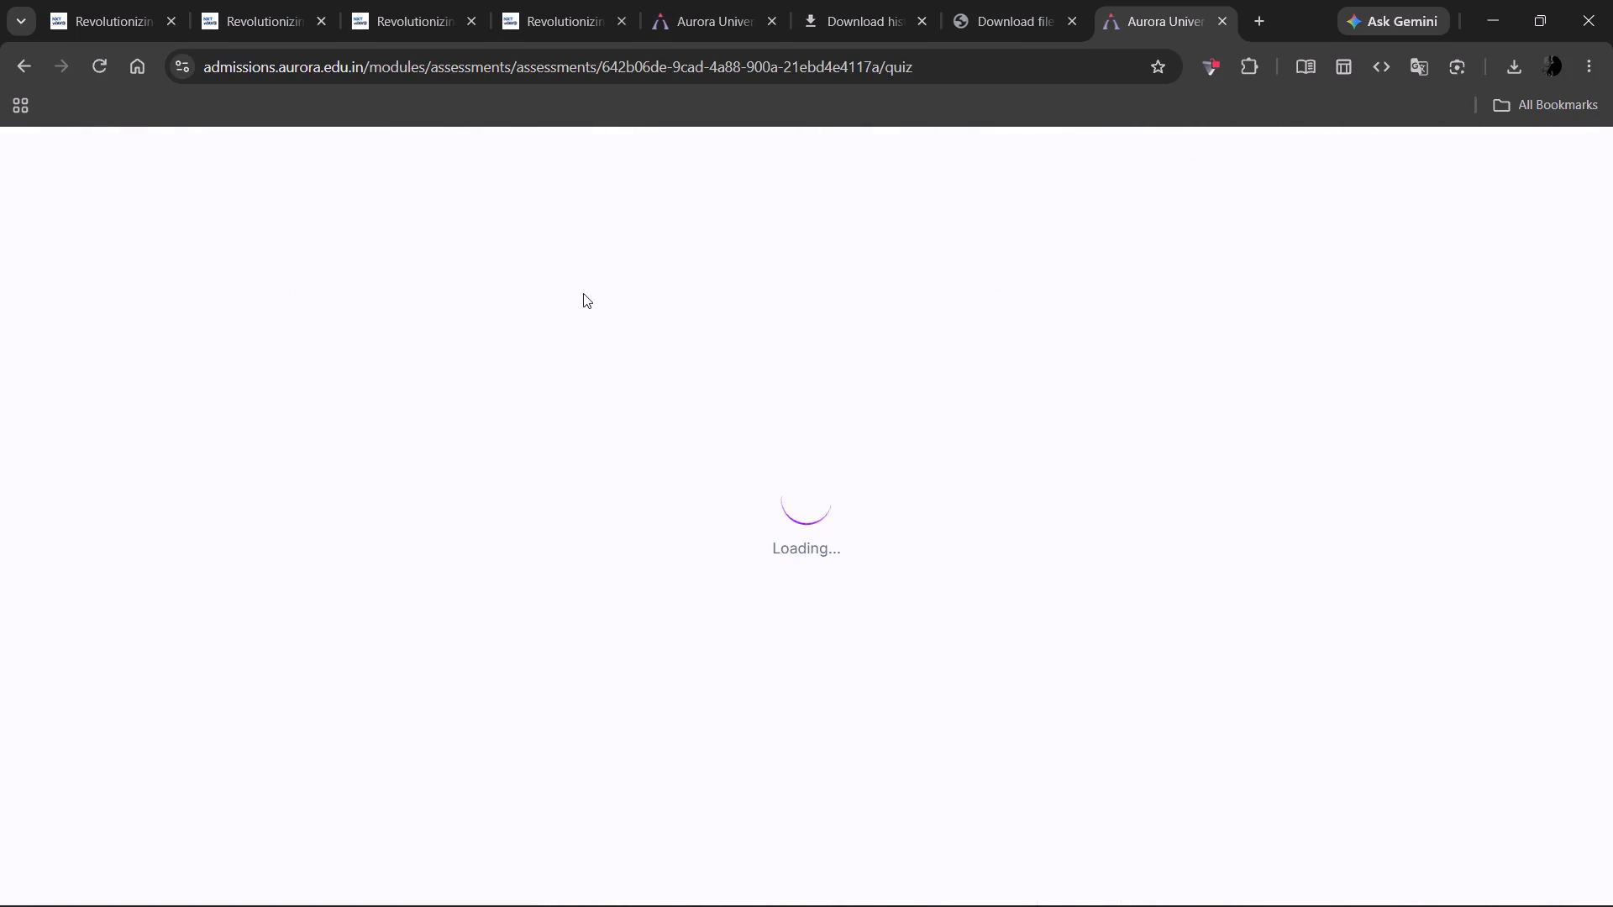
{"action": "left_click", "coordinate": [513, 145]}
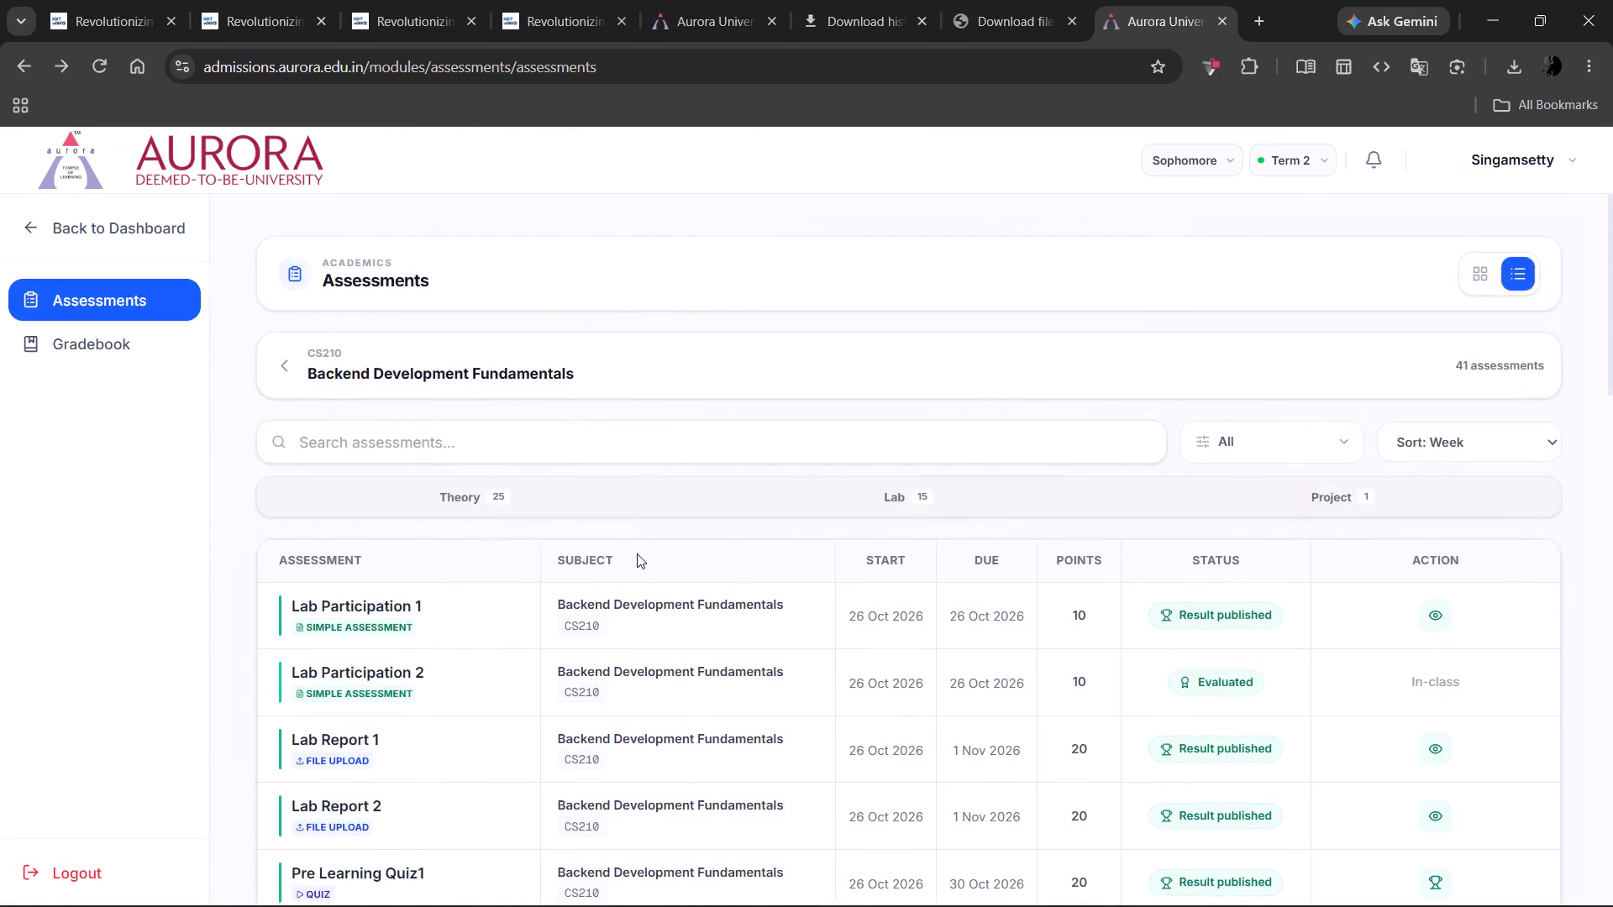
Open the submitted Lab Report 3 file from the assessments list to check the upload.
{"action": "scroll", "coordinate": [637, 553], "scroll_direction": "down", "scroll_amount": 4}
{"action": "scroll", "coordinate": [885, 747], "scroll_direction": "down", "scroll_amount": 1}
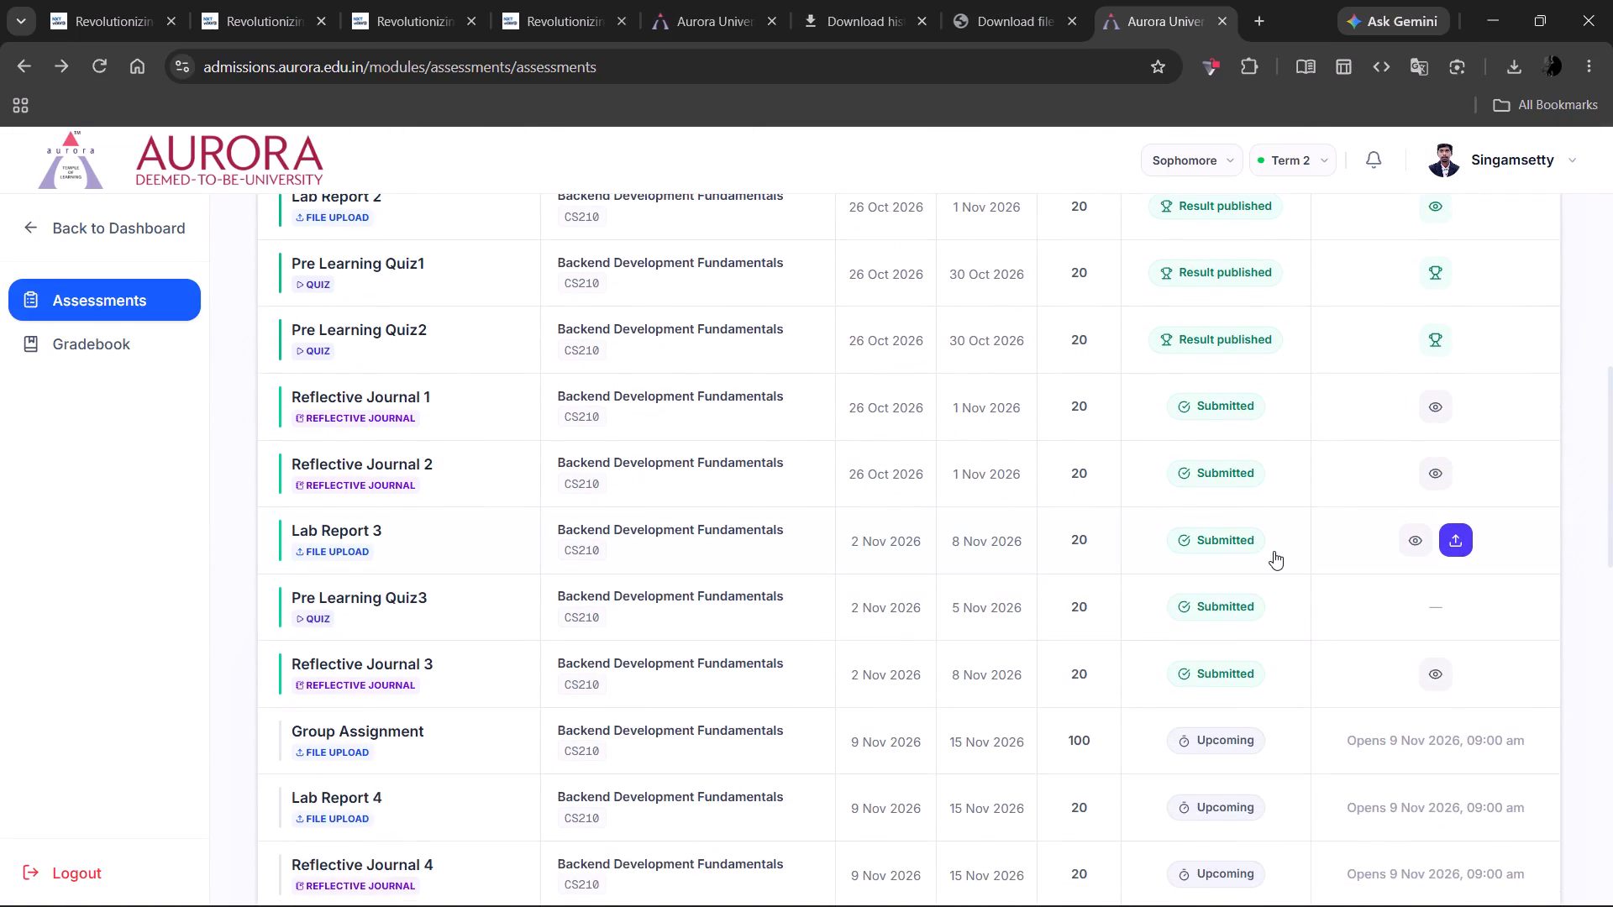
{"action": "left_click", "coordinate": [1411, 542]}
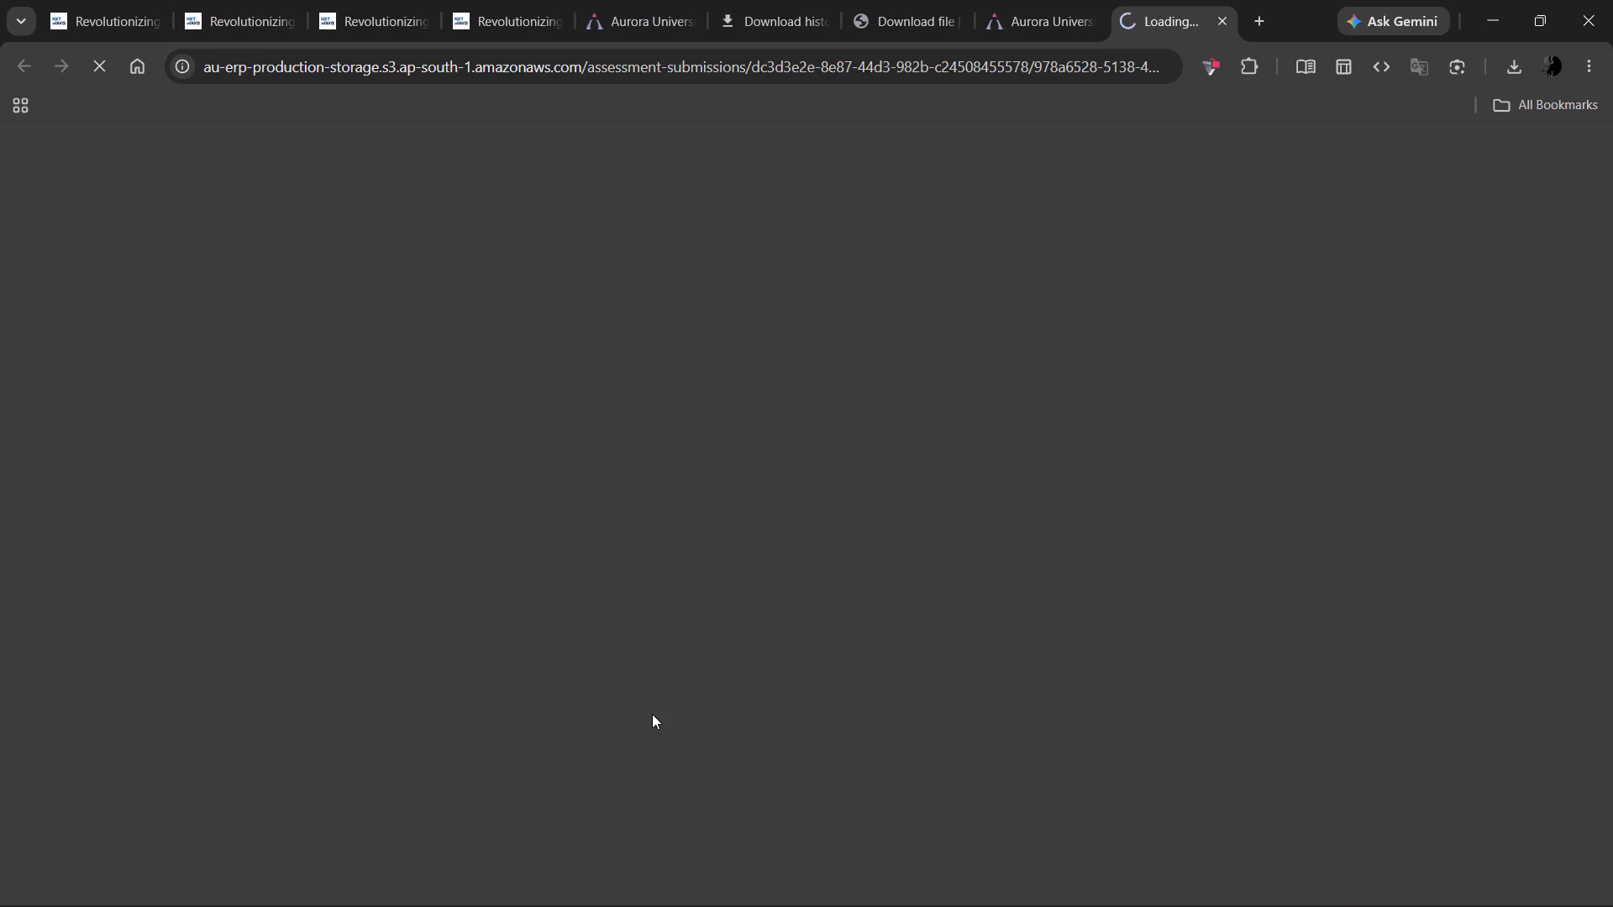
{"action": "scroll", "coordinate": [757, 507], "scroll_direction": "down", "scroll_amount": 1}
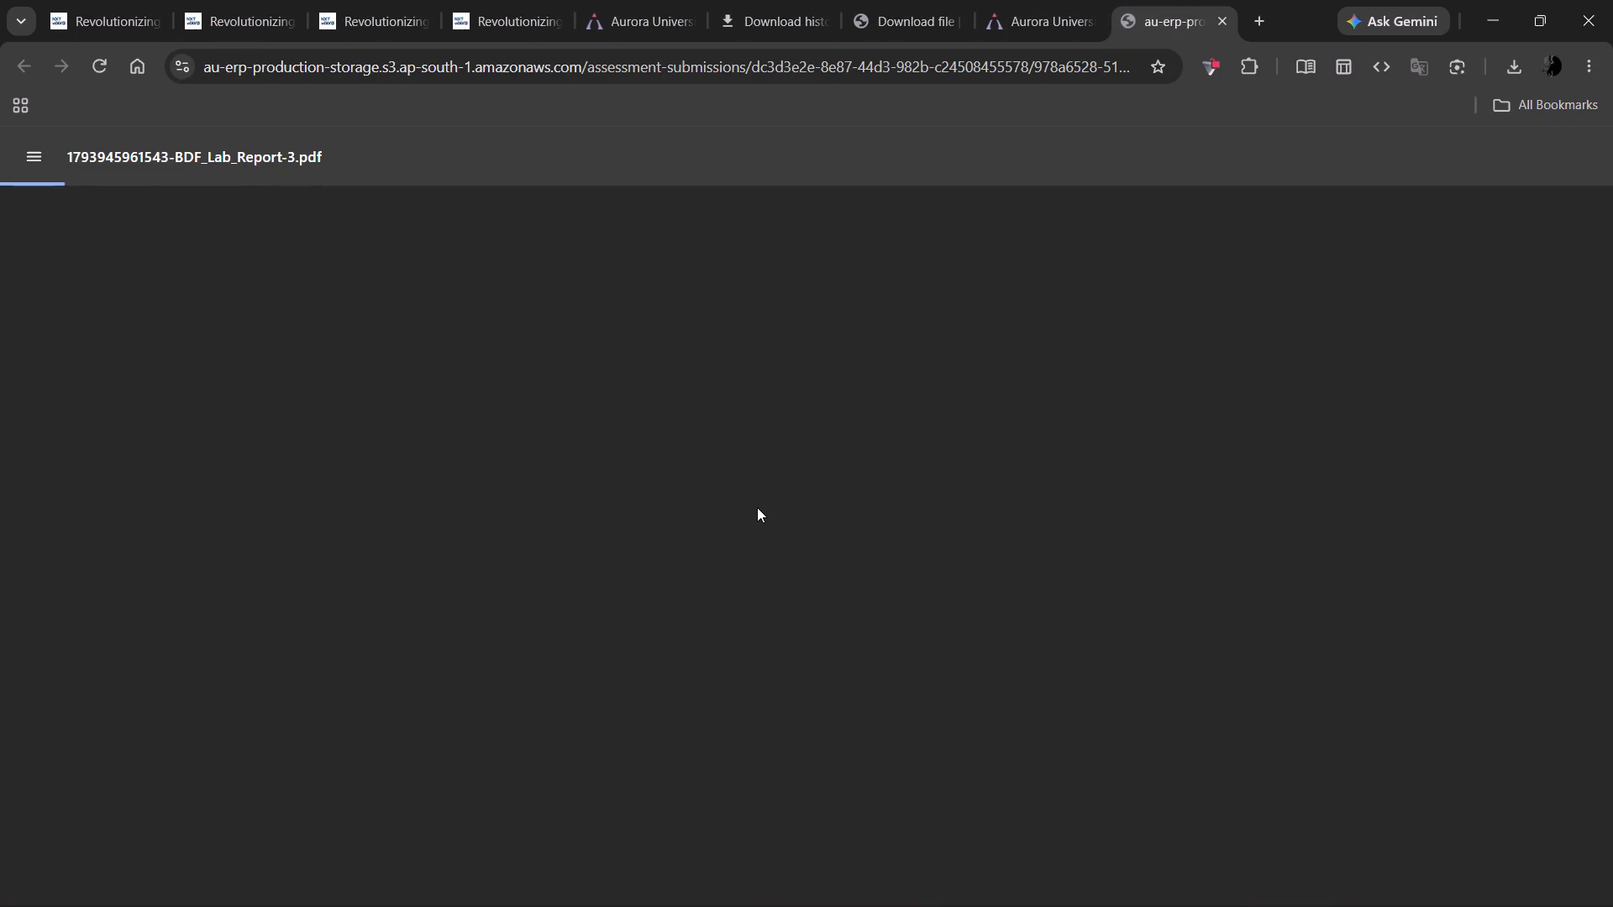
{"action": "scroll", "coordinate": [757, 507], "scroll_direction": "down", "scroll_amount": 1}
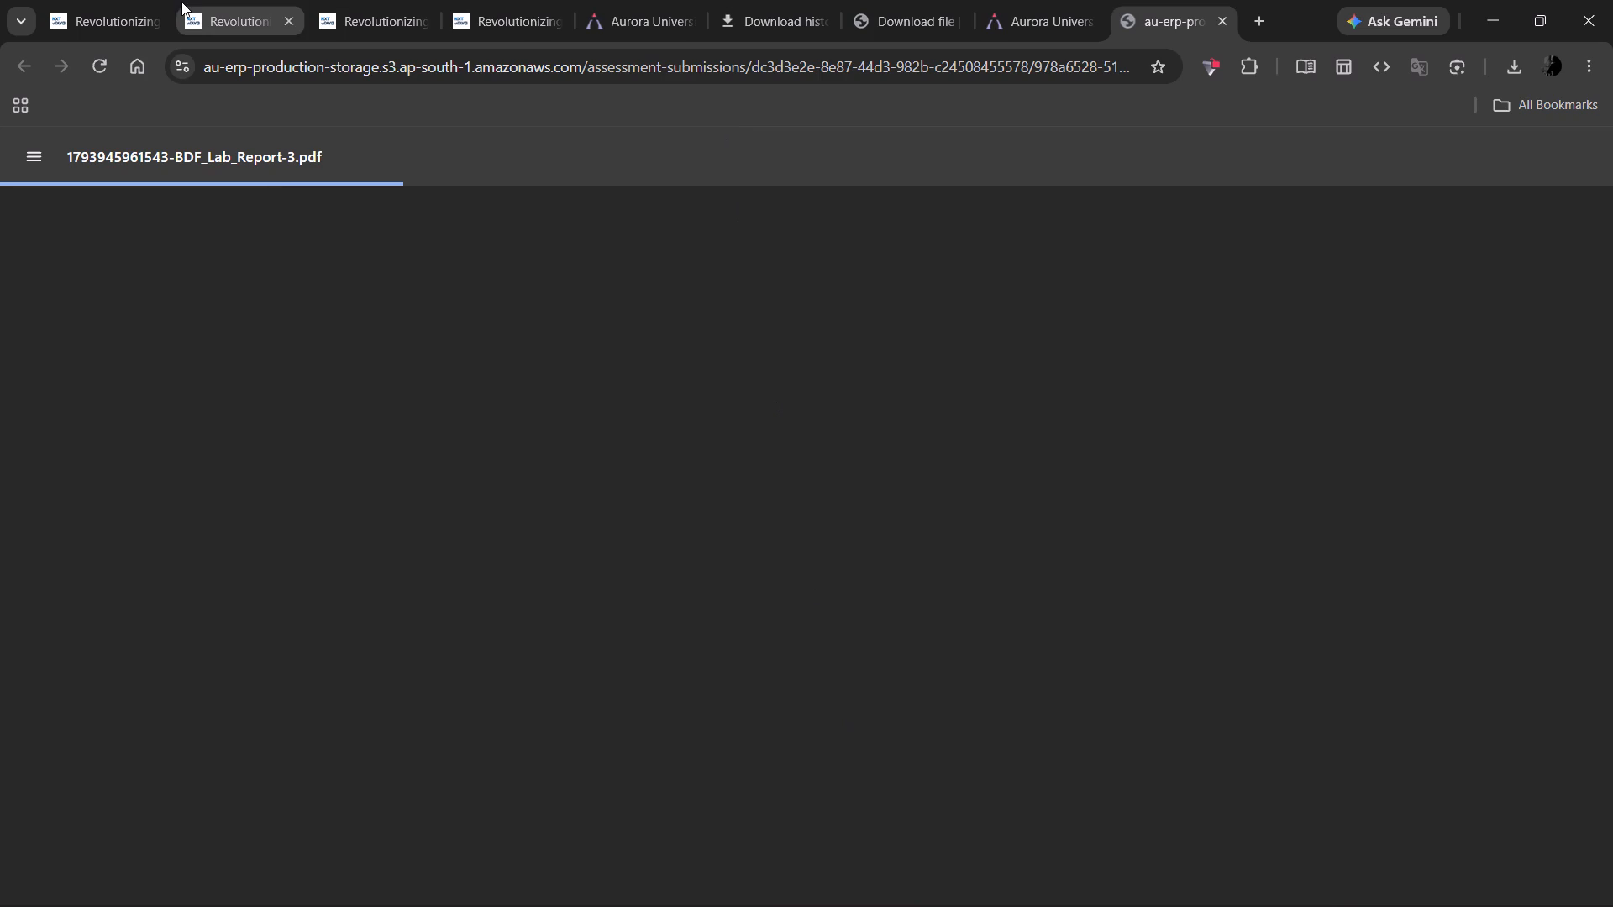
Close three of the Revolutionizing tabs, the earlier Aurora tab, the download history tab and the iLovePDF download tab.
{"action": "left_click", "coordinate": [278, 16]}
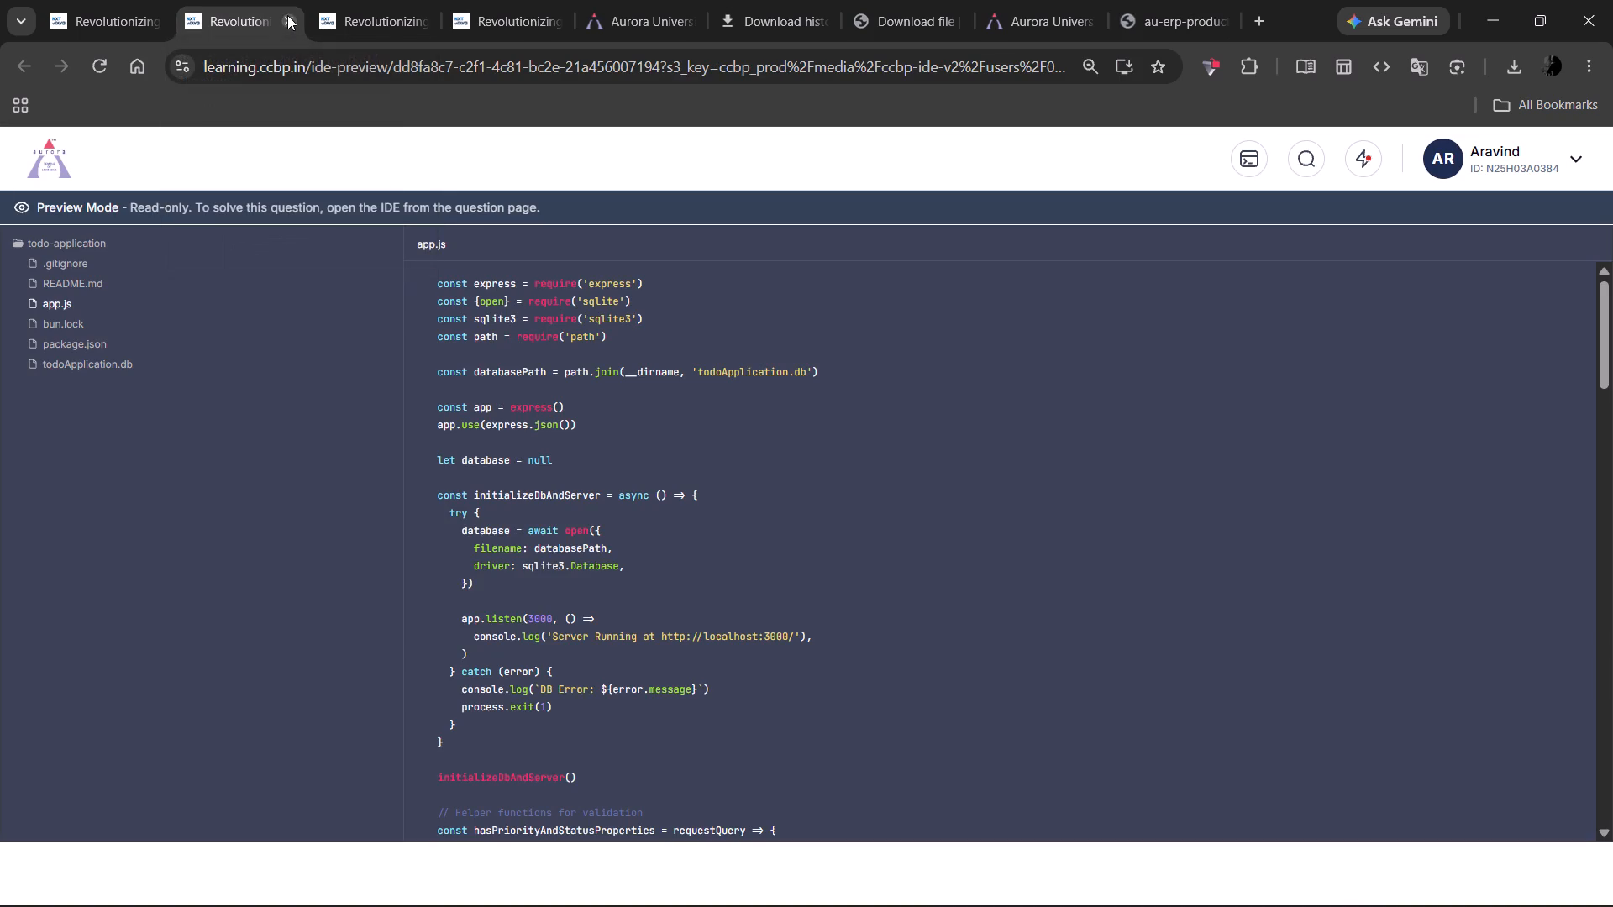
{"action": "left_click", "coordinate": [288, 16]}
{"action": "left_click", "coordinate": [288, 16]}
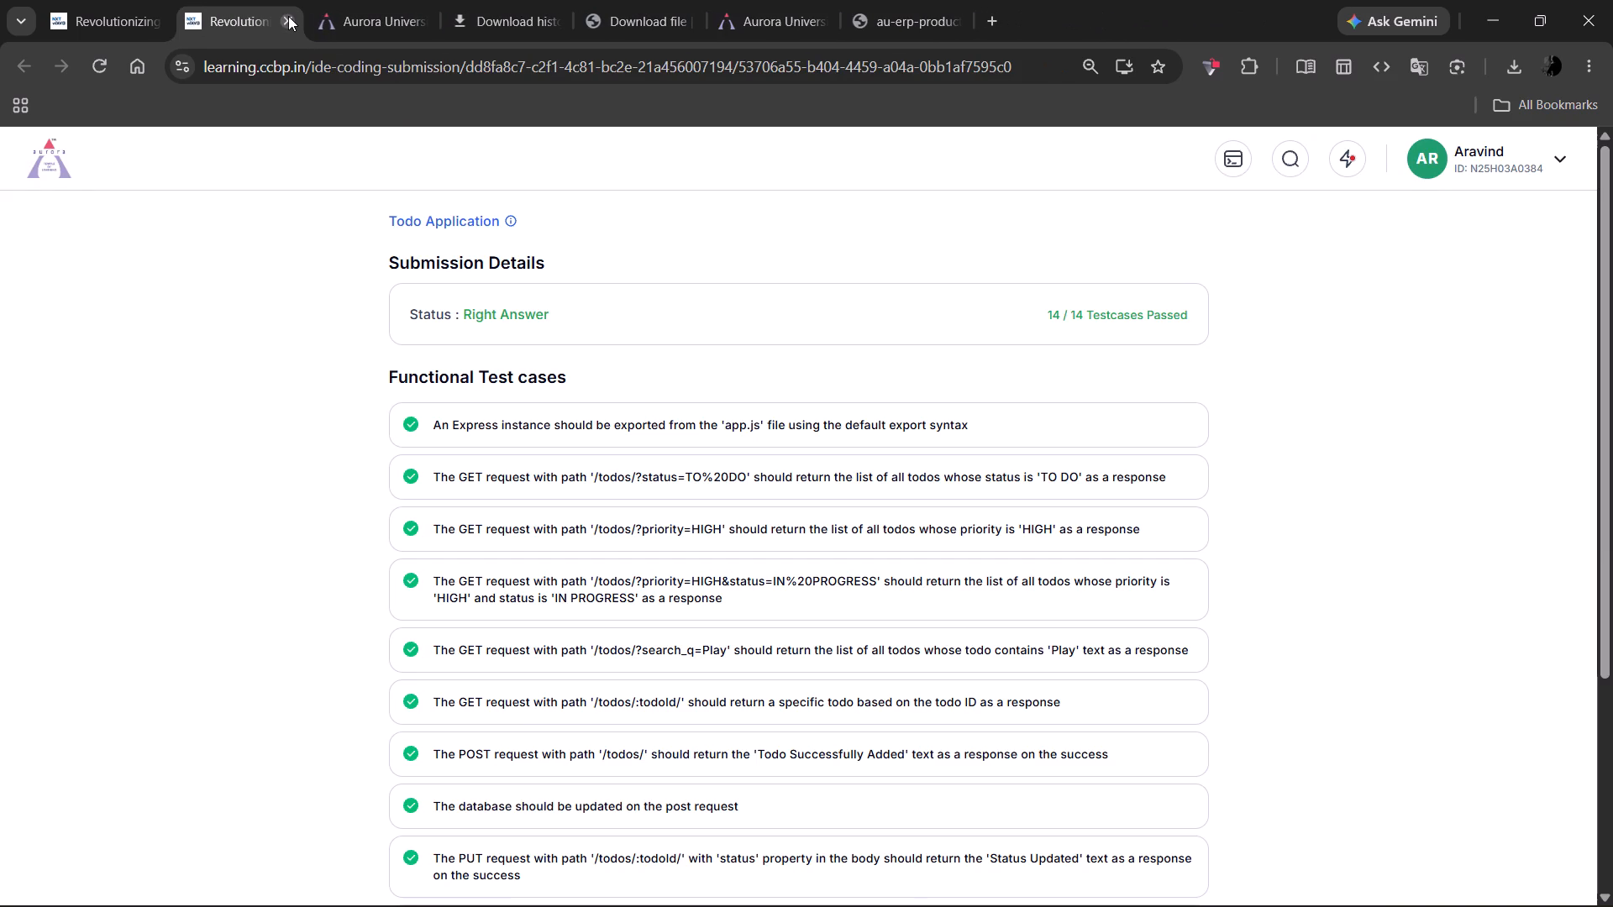
{"action": "left_click", "coordinate": [288, 16]}
{"action": "left_click", "coordinate": [288, 16]}
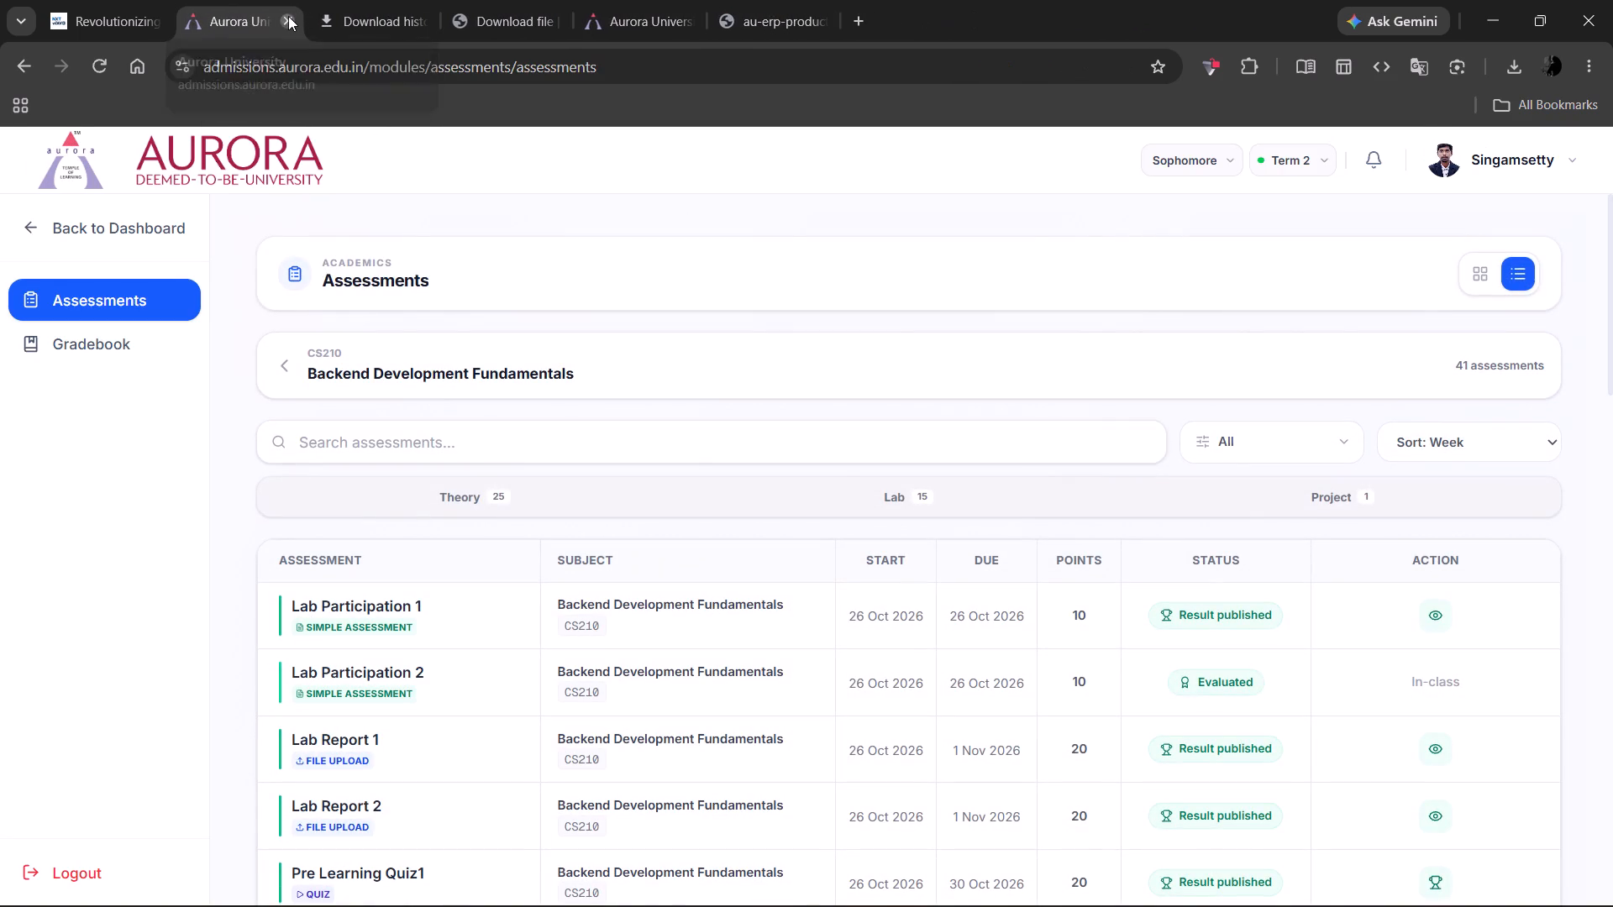
{"action": "left_click", "coordinate": [288, 16]}
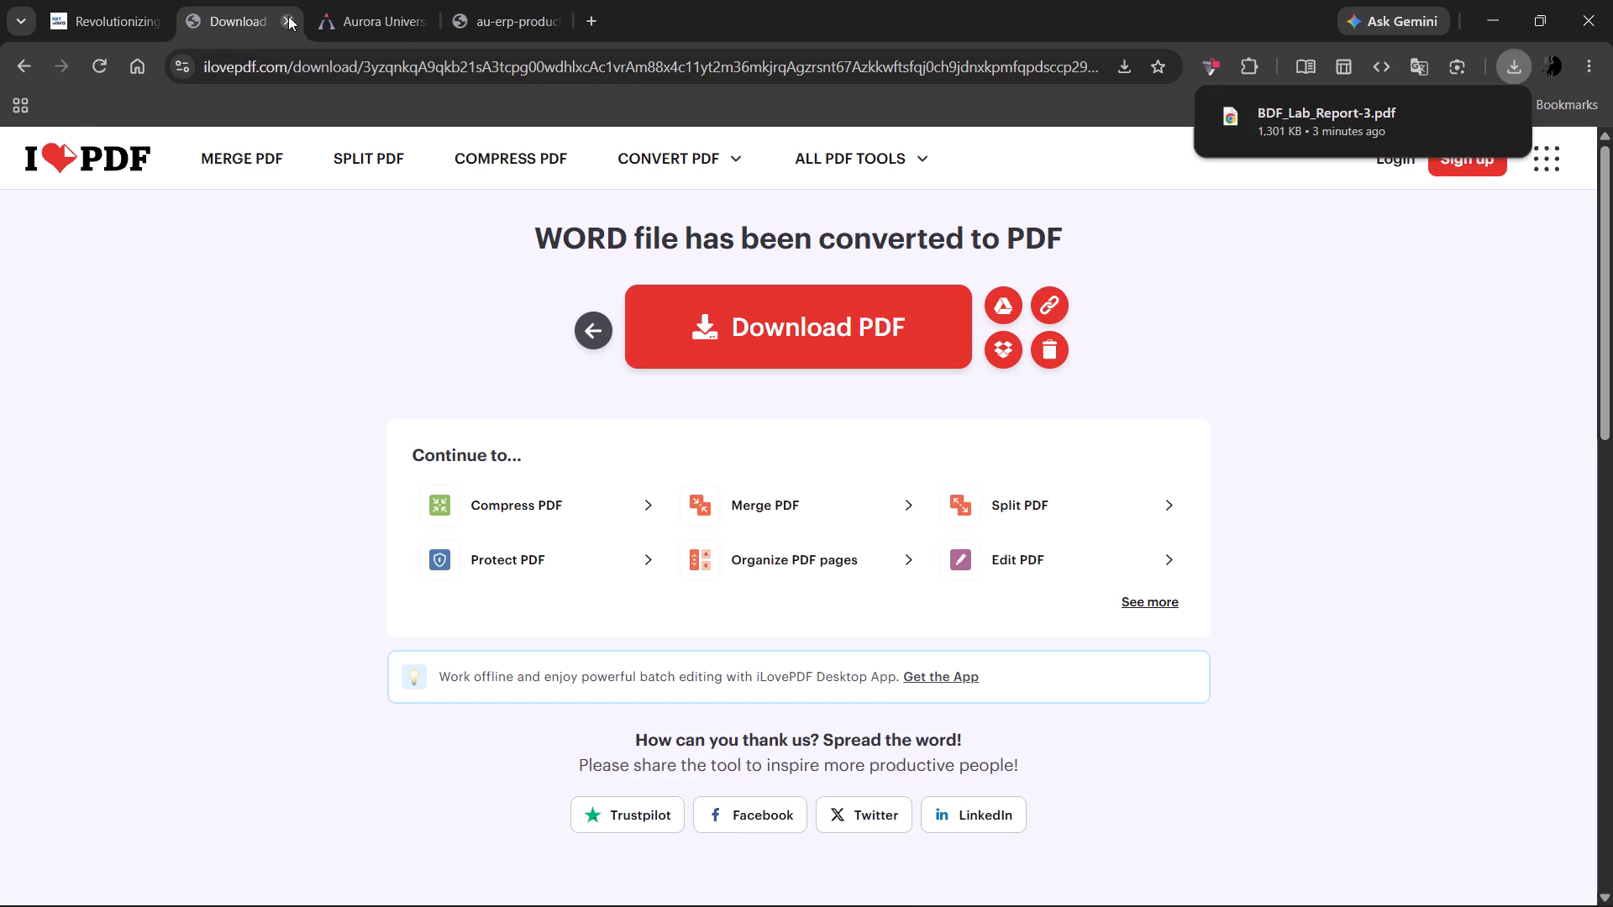
{"action": "left_click", "coordinate": [288, 16]}
Return to the submitted BDF_Lab_Report-3 PDF and reload it.
{"action": "left_click", "coordinate": [345, 3]}
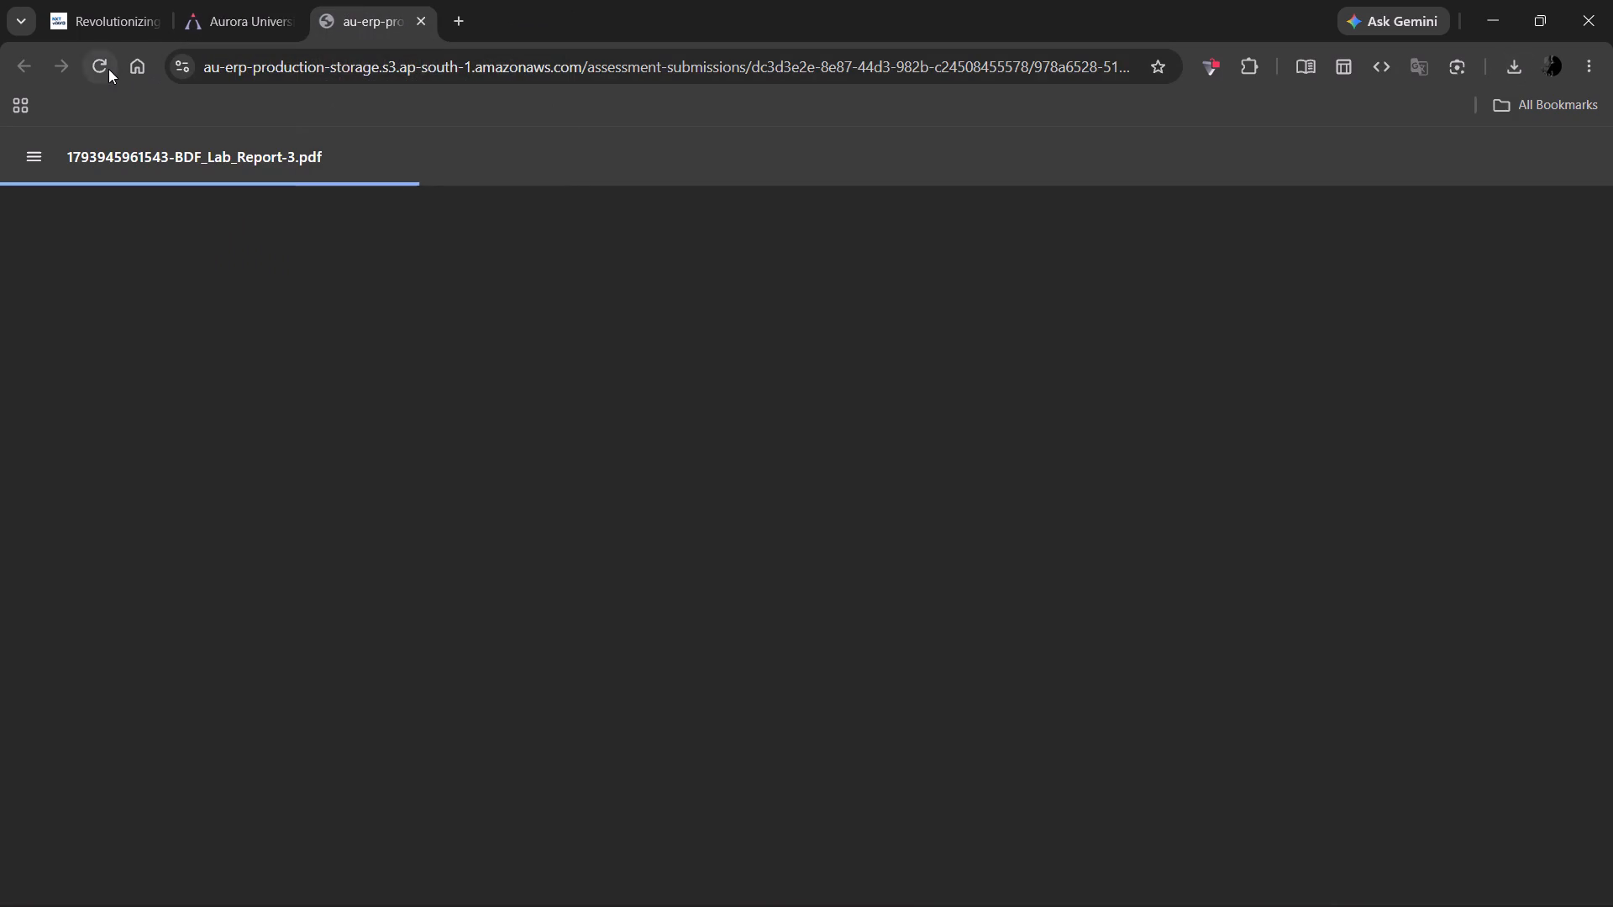
{"action": "left_click", "coordinate": [108, 68]}
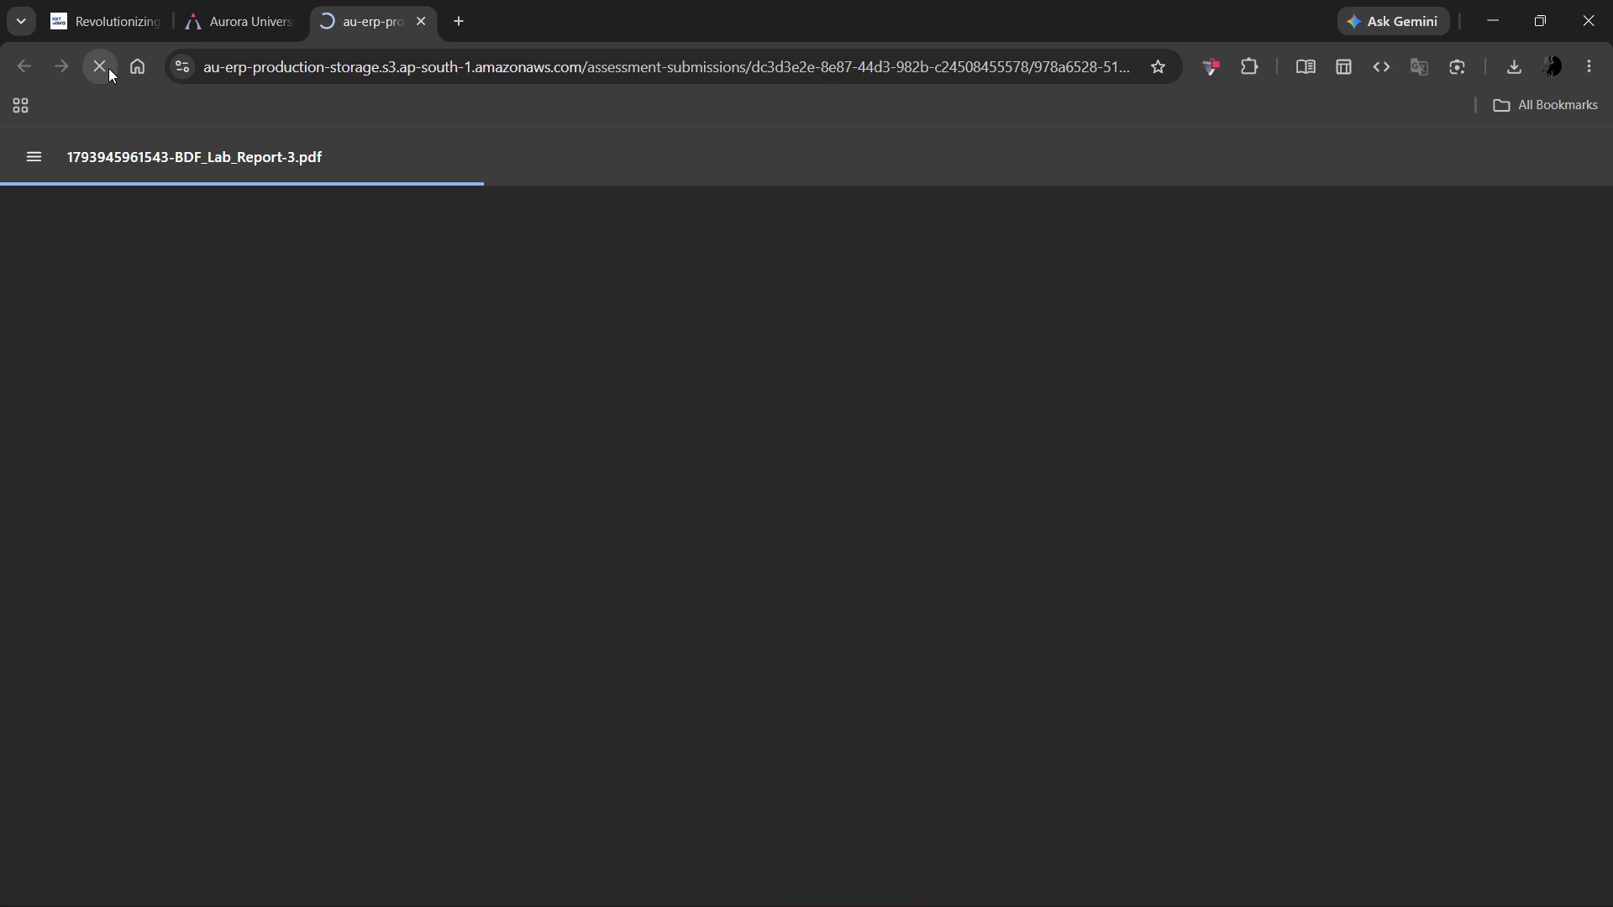
Open the Lab Report 3 submission again from the Aurora assessments and check it alongside the first PDF tab.
{"action": "left_click", "coordinate": [222, 0]}
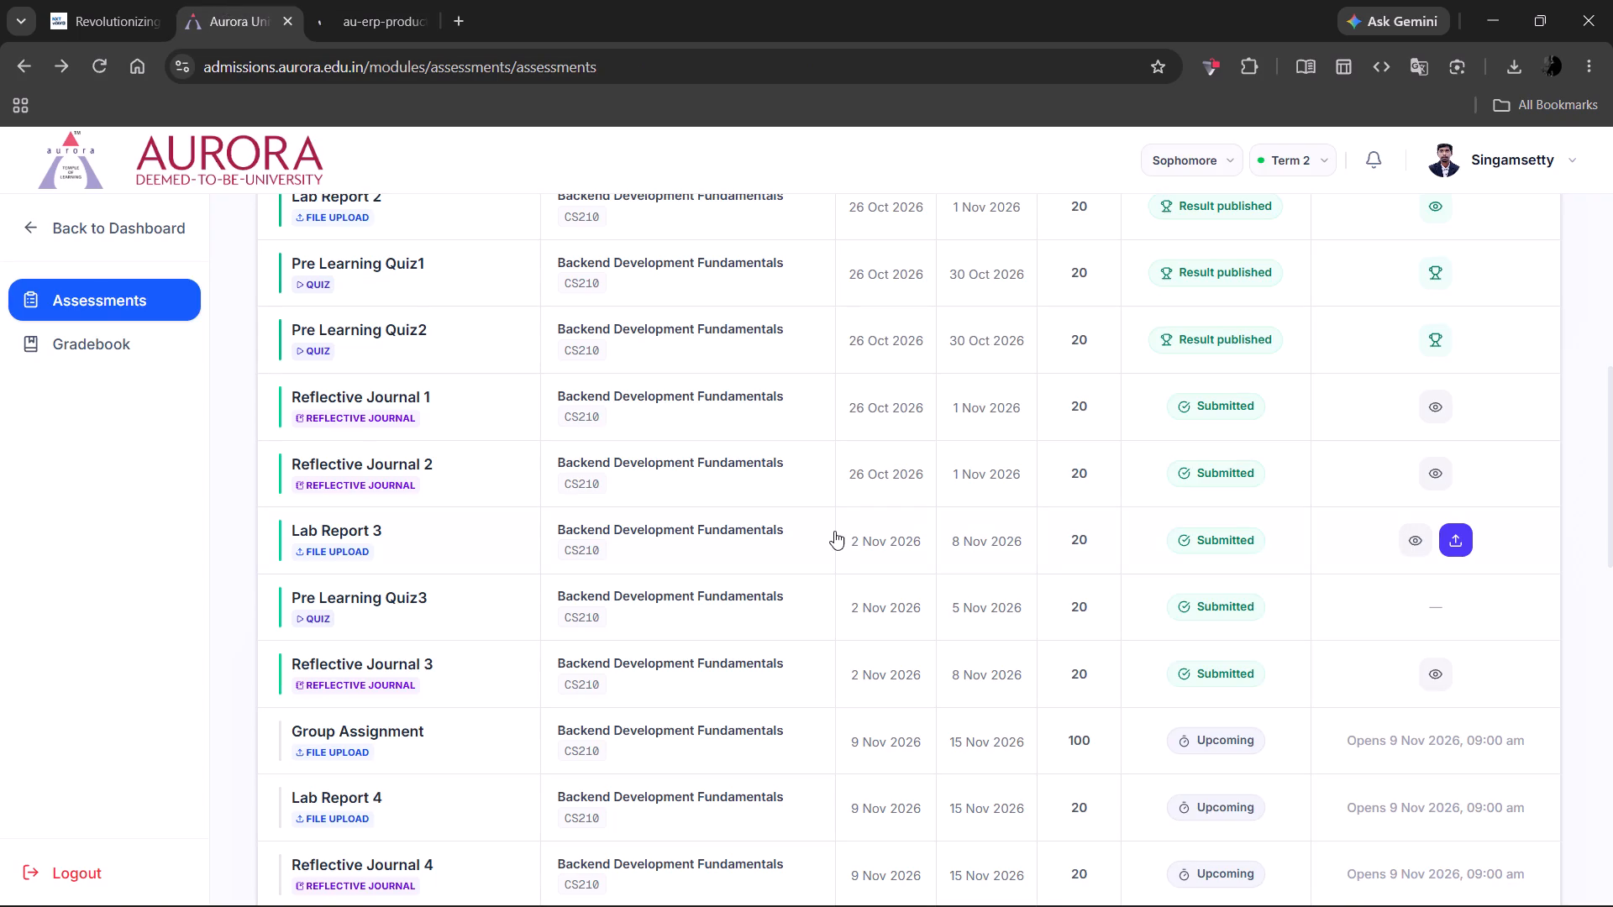
{"action": "left_click", "coordinate": [1410, 549]}
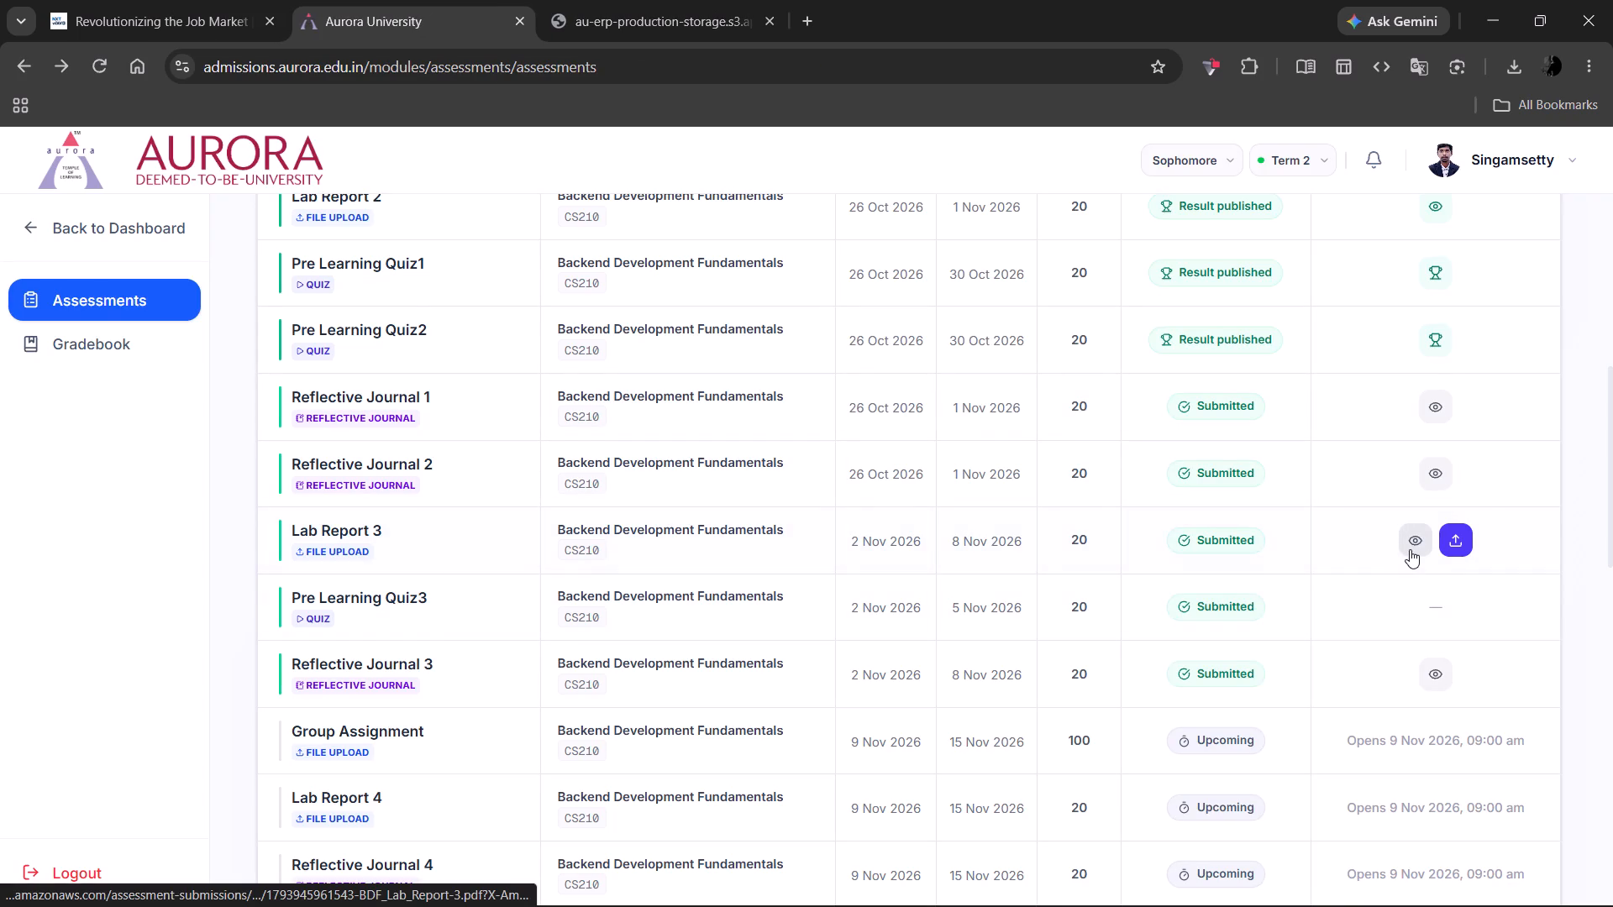
{"action": "left_click", "coordinate": [1006, 0]}
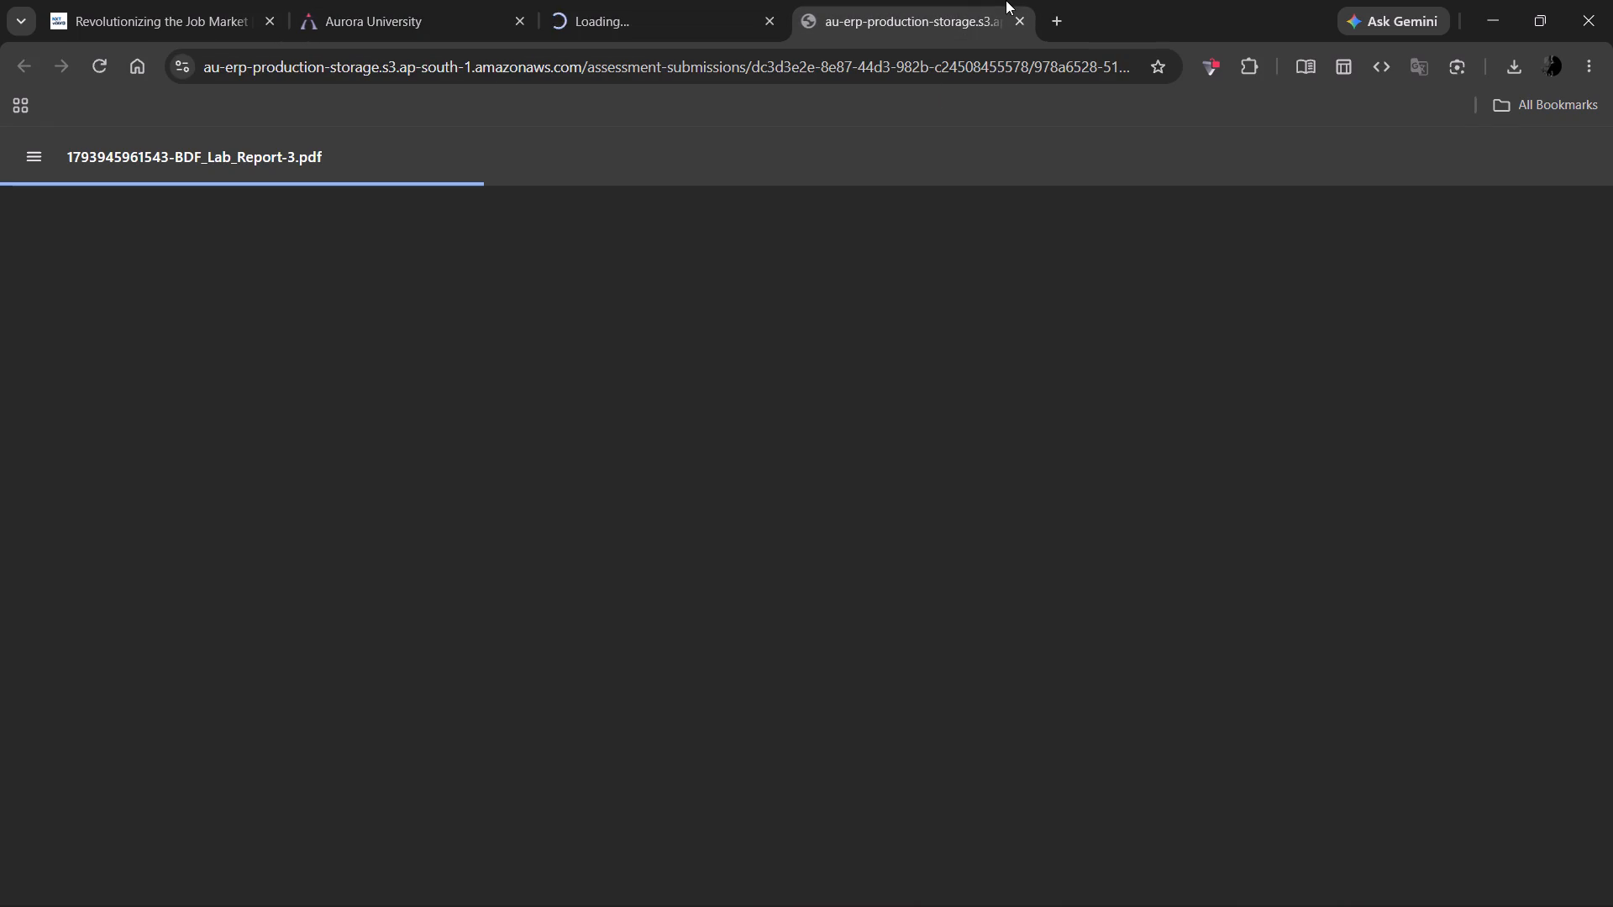
{"action": "left_click", "coordinate": [731, 0]}
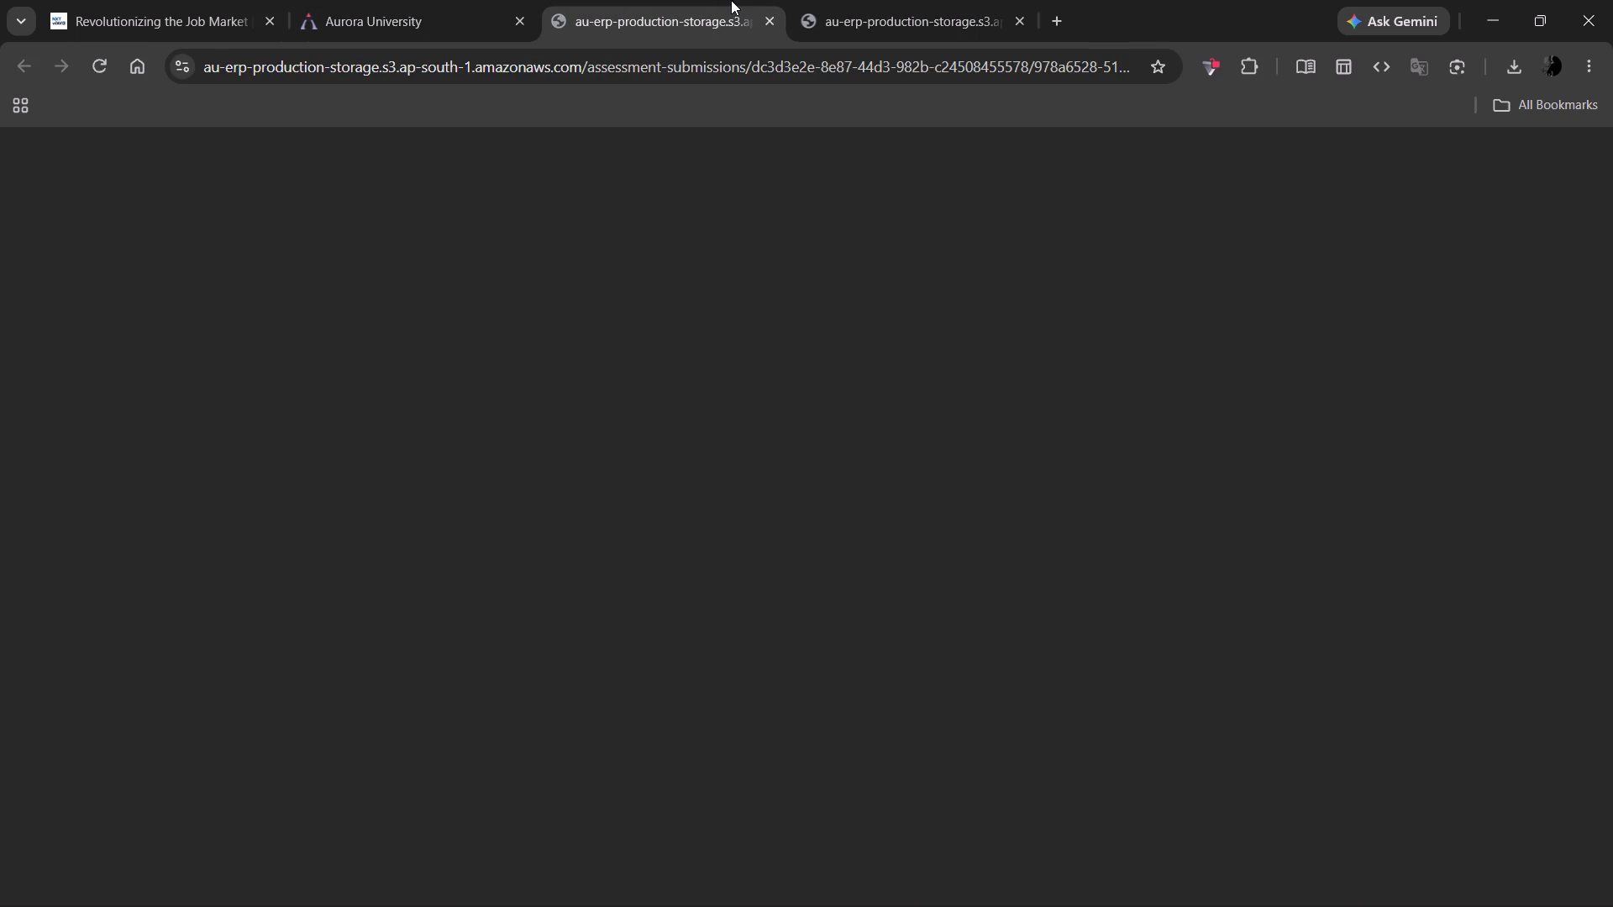
{"action": "left_click", "coordinate": [415, 0]}
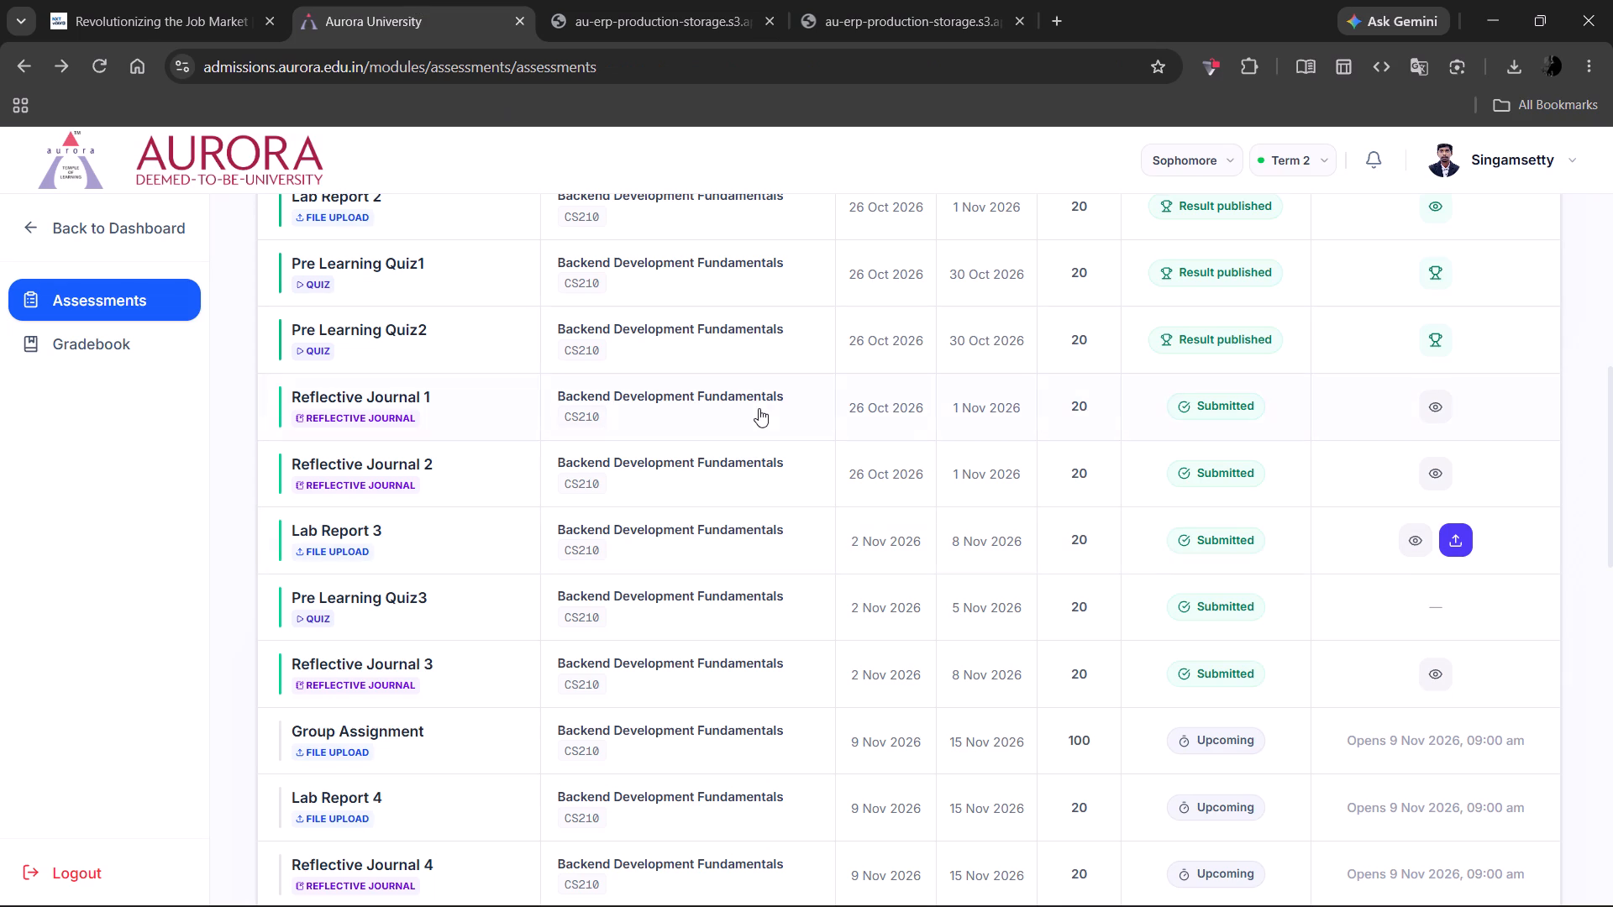
{"action": "left_click", "coordinate": [691, 0]}
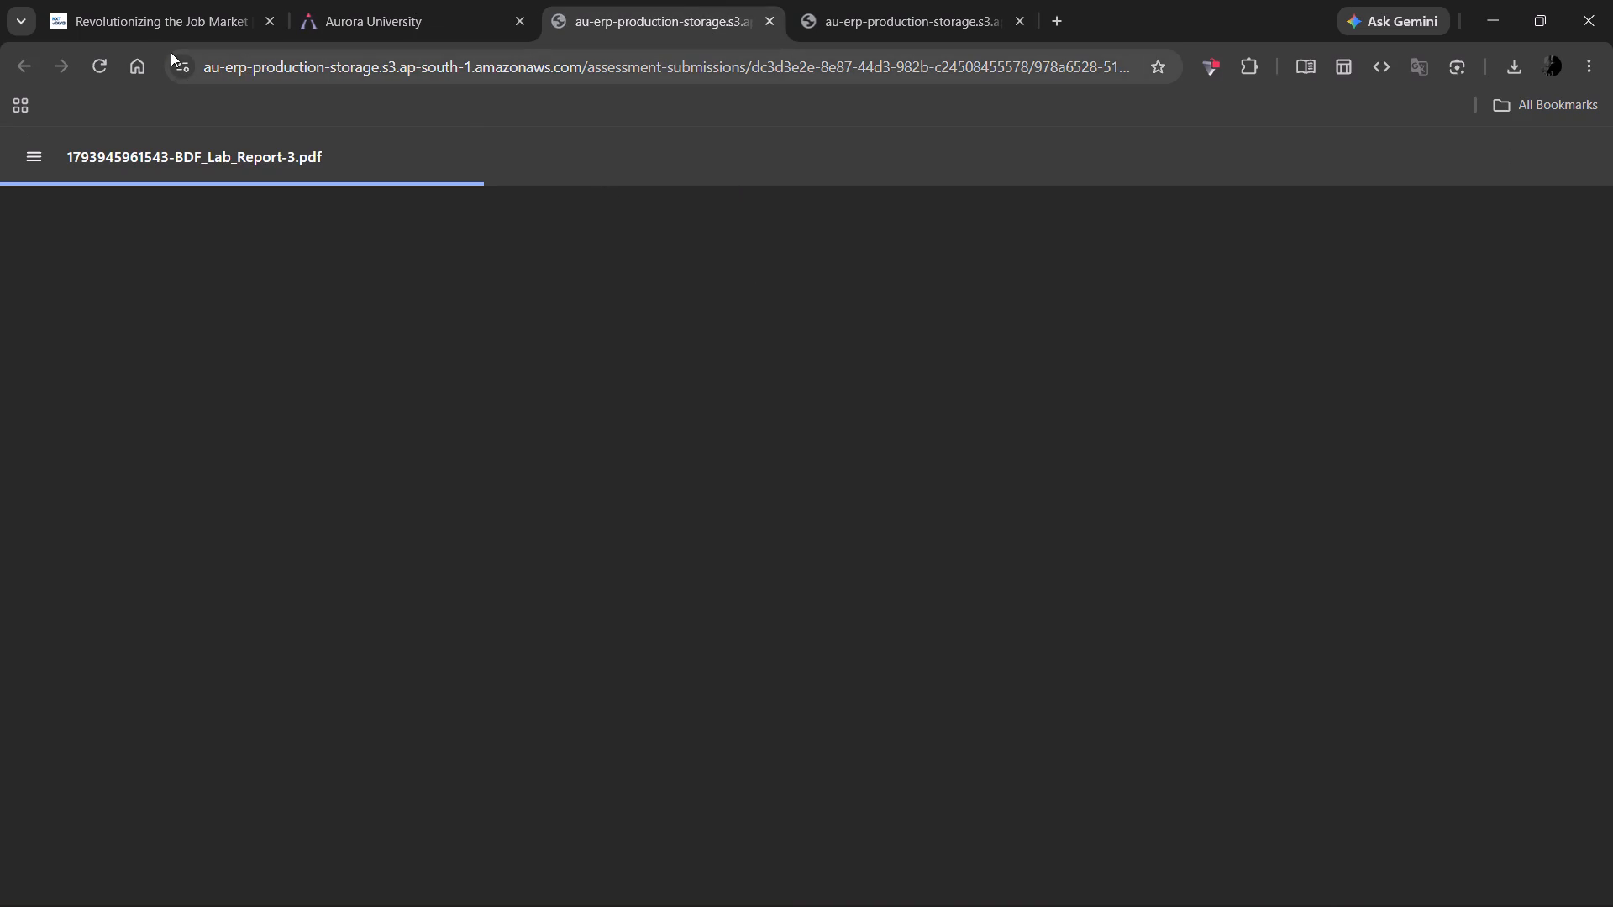
Close the newer of the two tabs opened for the submitted Lab Report 3 PDF.
{"action": "left_click", "coordinate": [123, 74]}
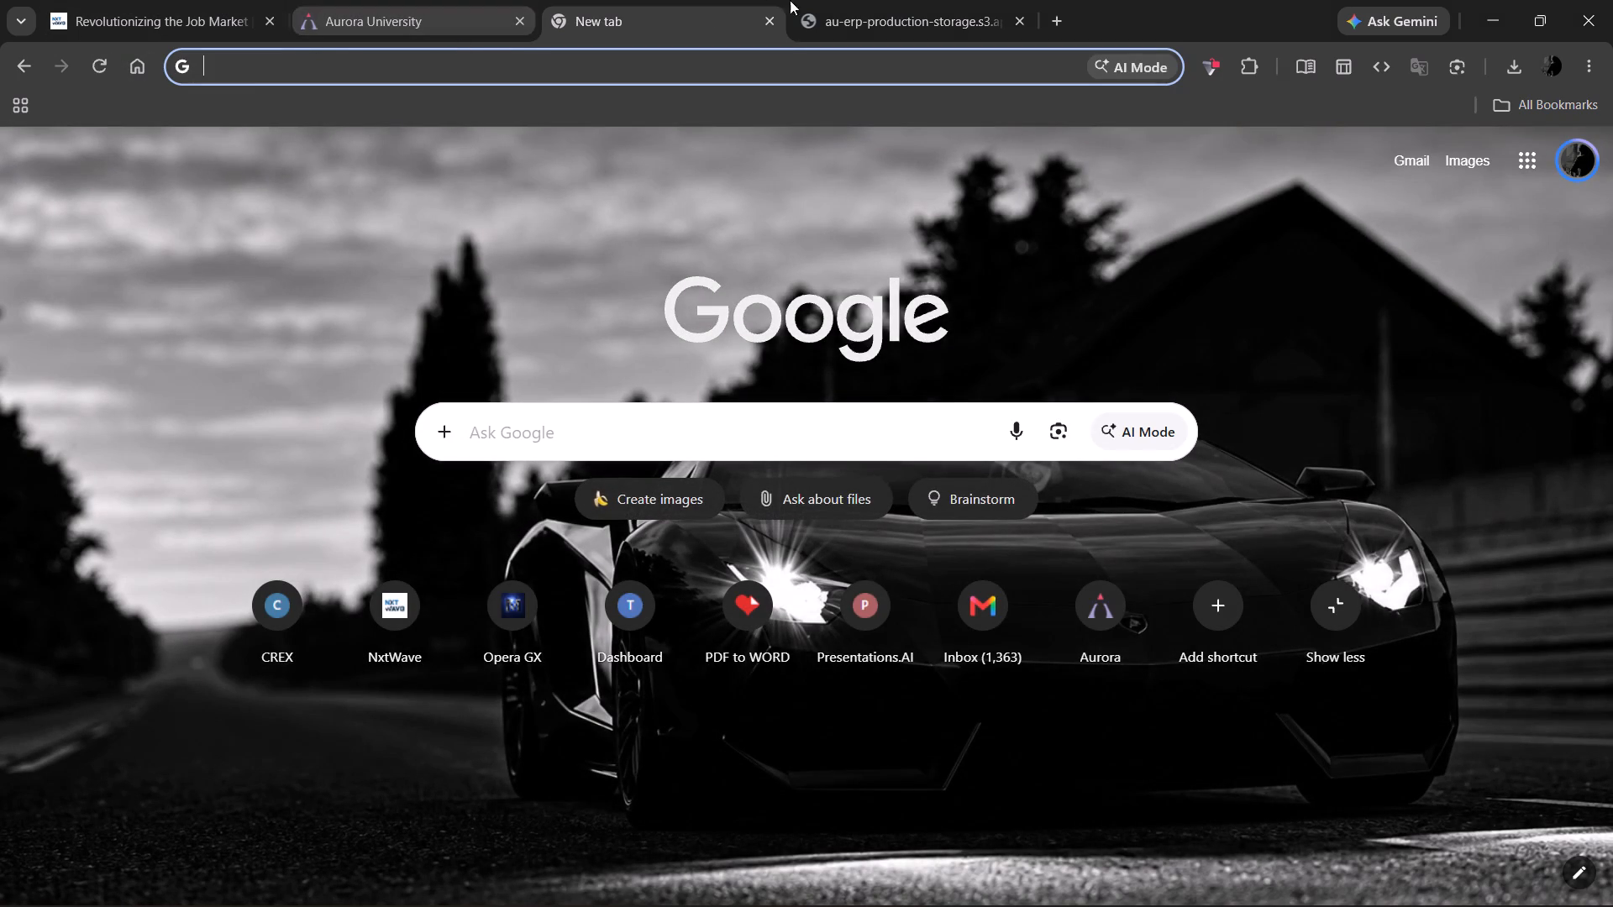
{"action": "left_click", "coordinate": [768, 19]}
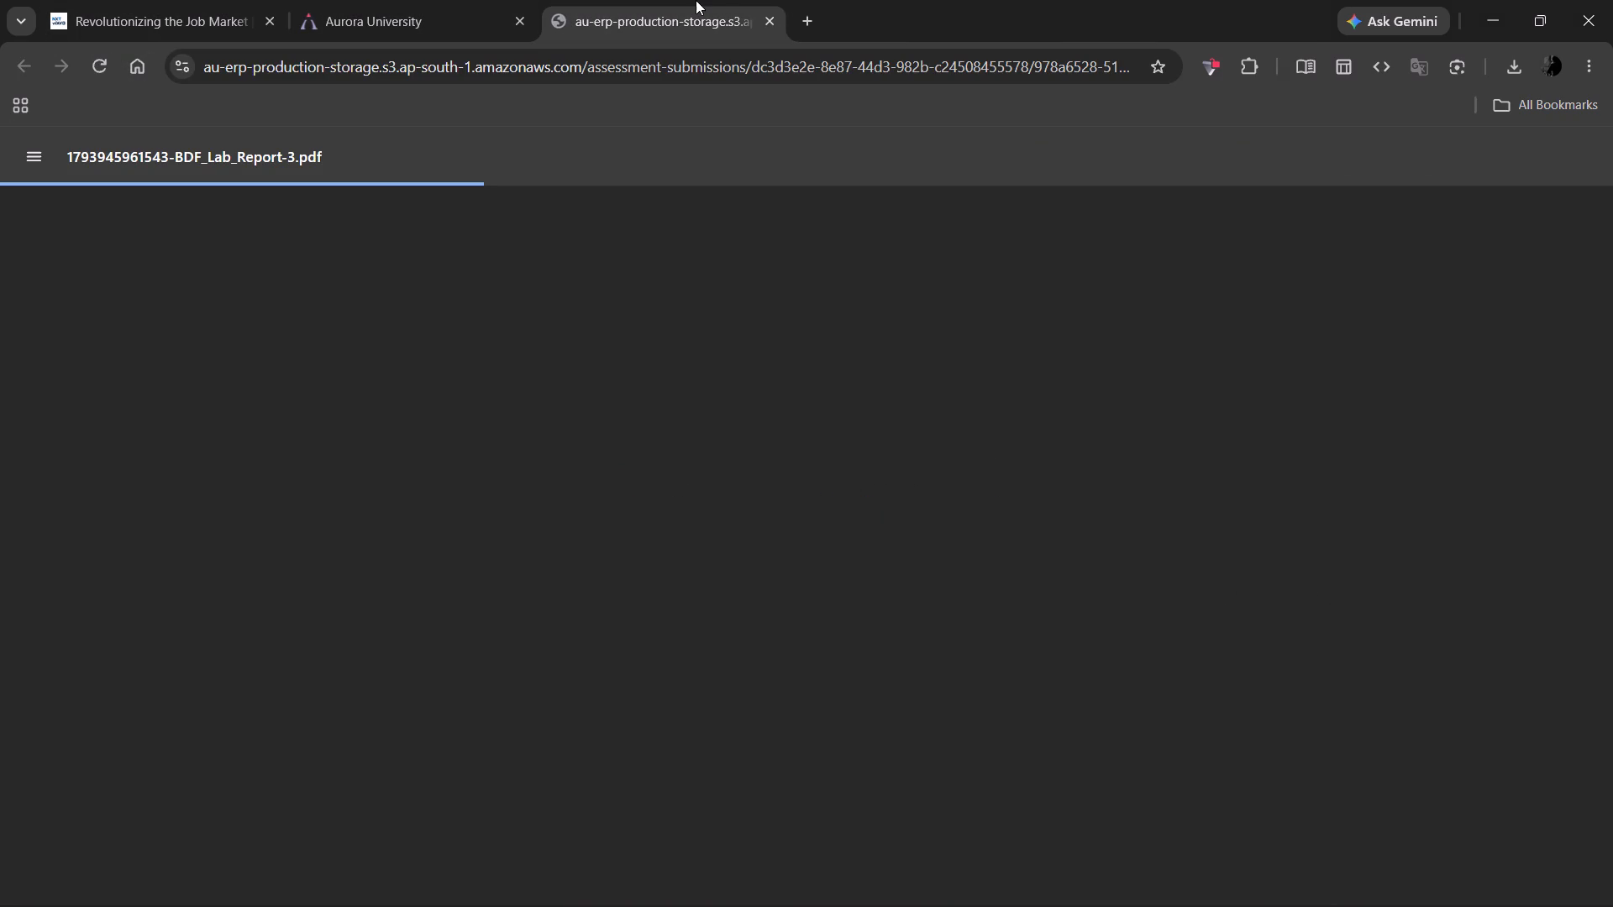
Reload the remaining tab with the submitted BDF_Lab_Report-3 PDF.
{"action": "left_click", "coordinate": [696, 0]}
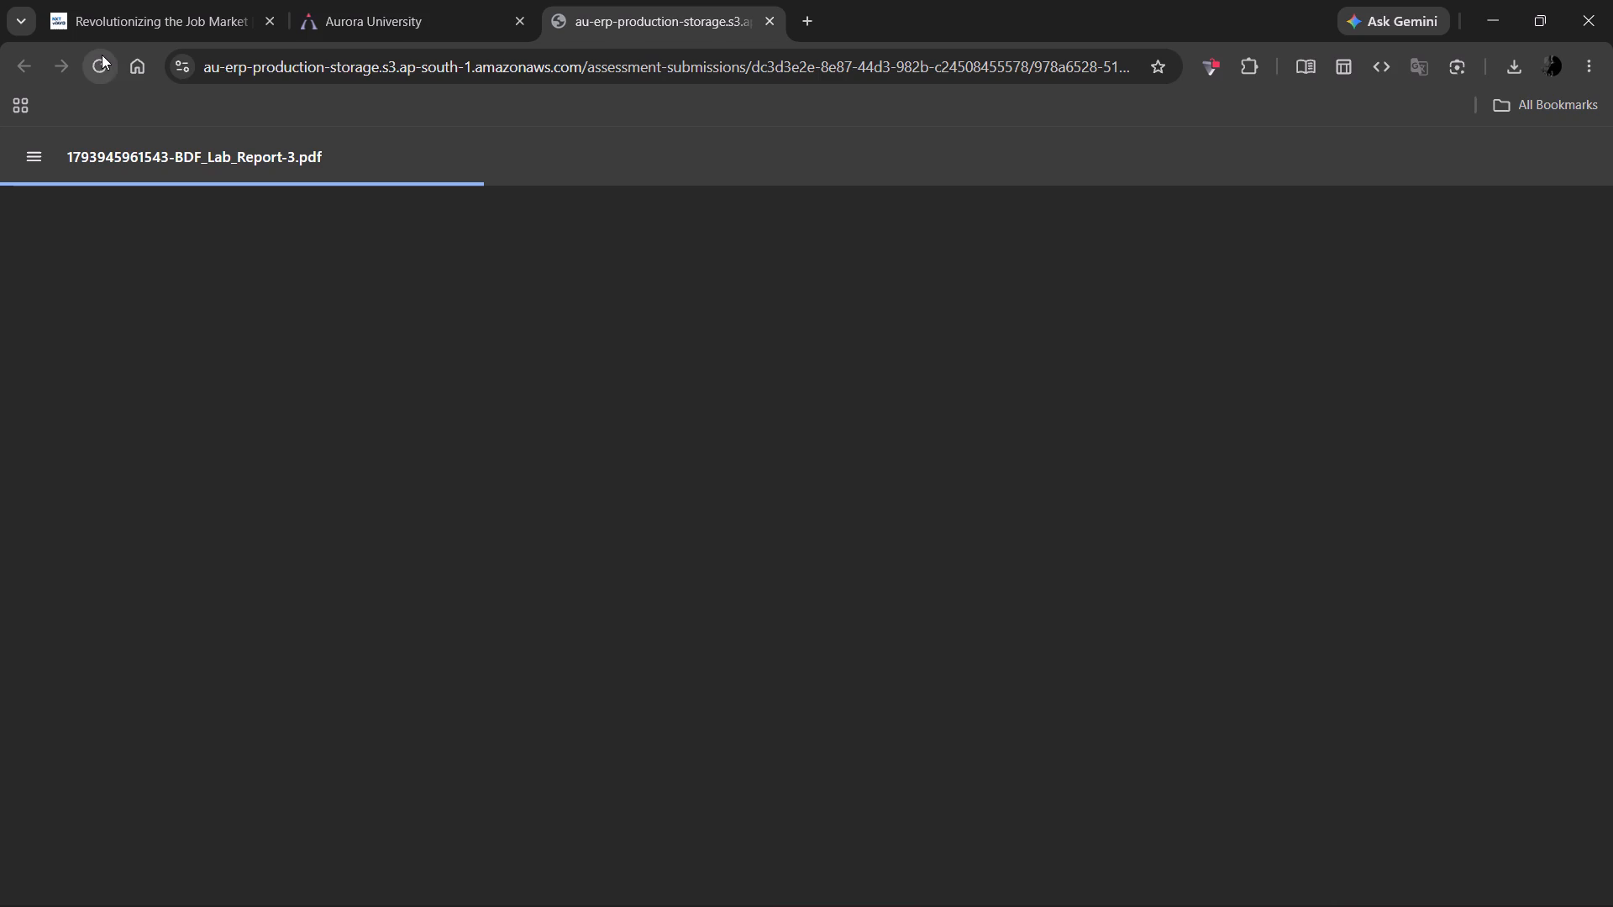
{"action": "left_click", "coordinate": [102, 55]}
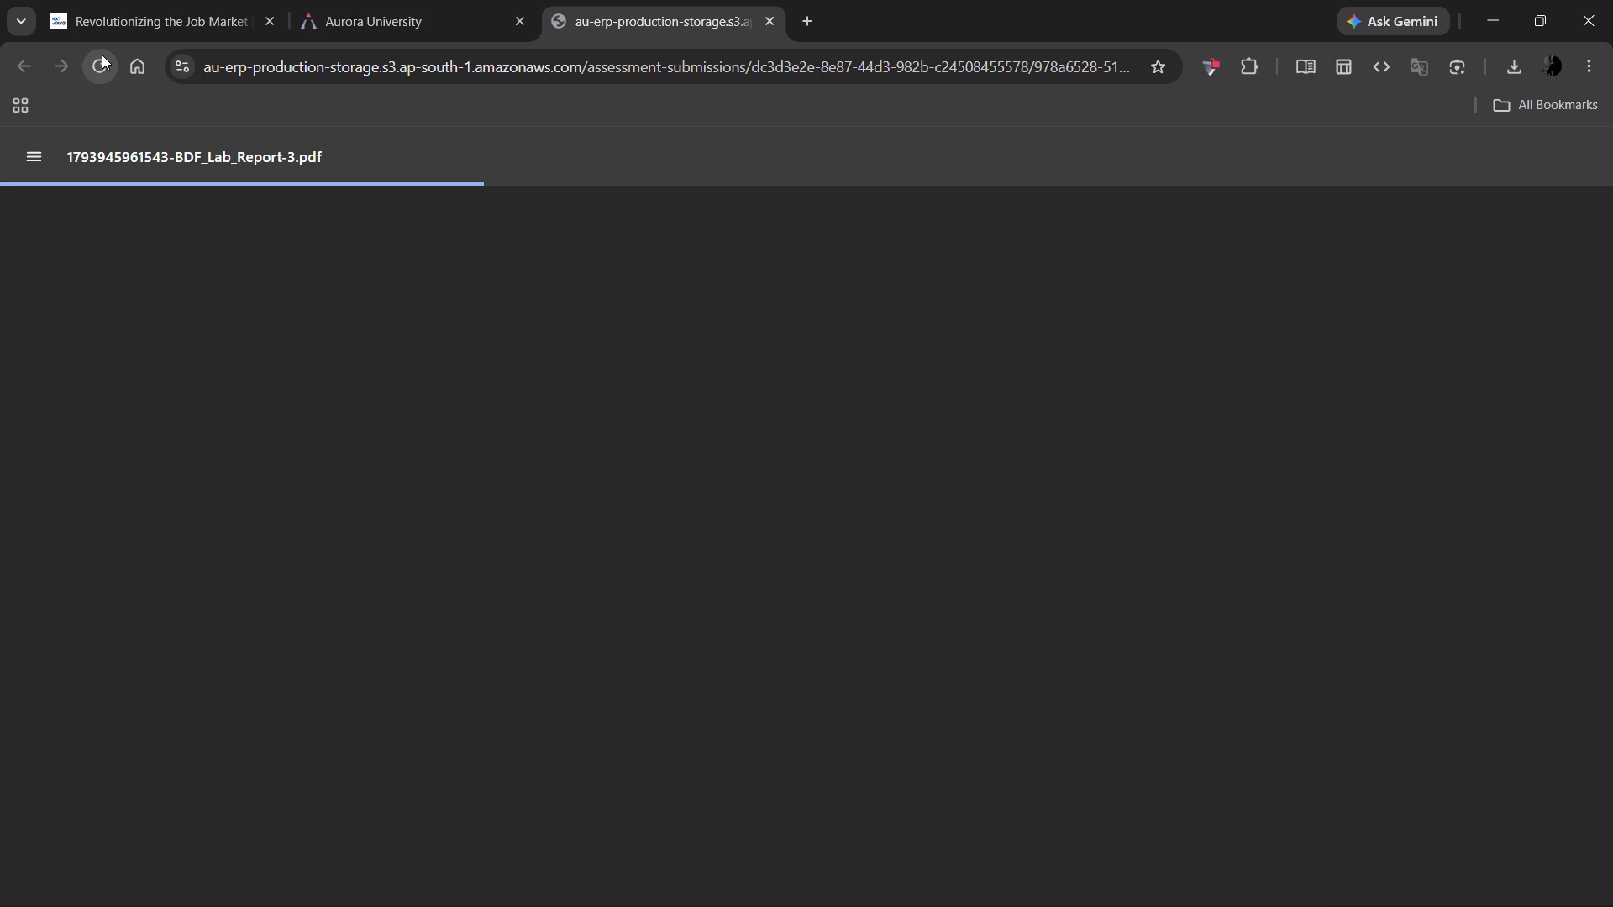
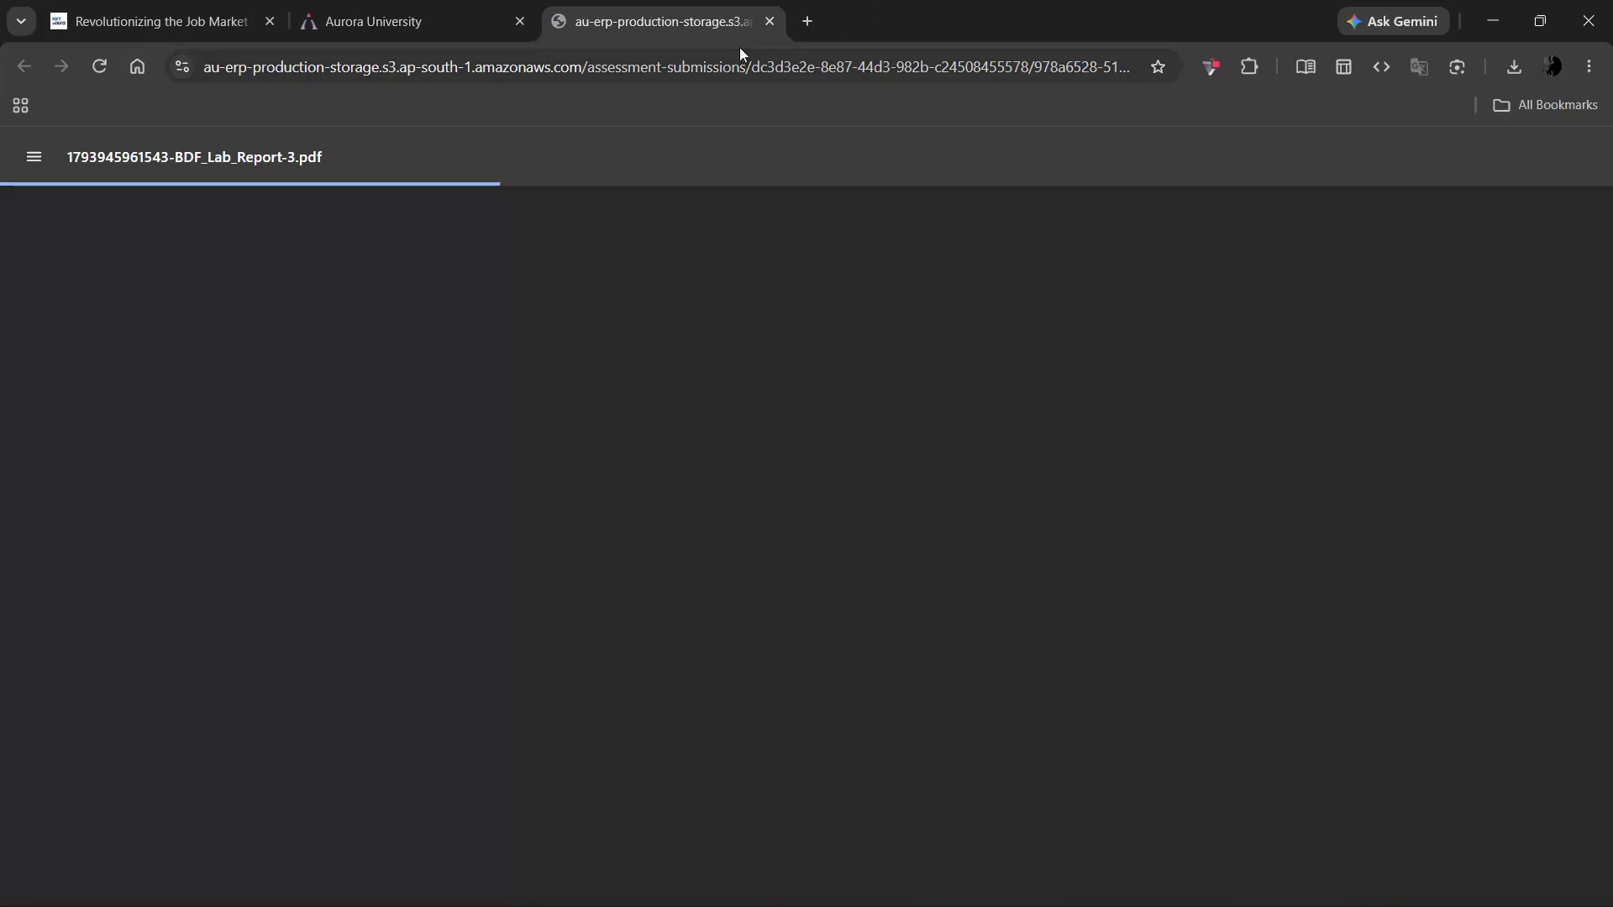
Close the remaining tab with the submitted BDF_Lab_Report-3 PDF.
{"action": "left_click", "coordinate": [770, 18]}
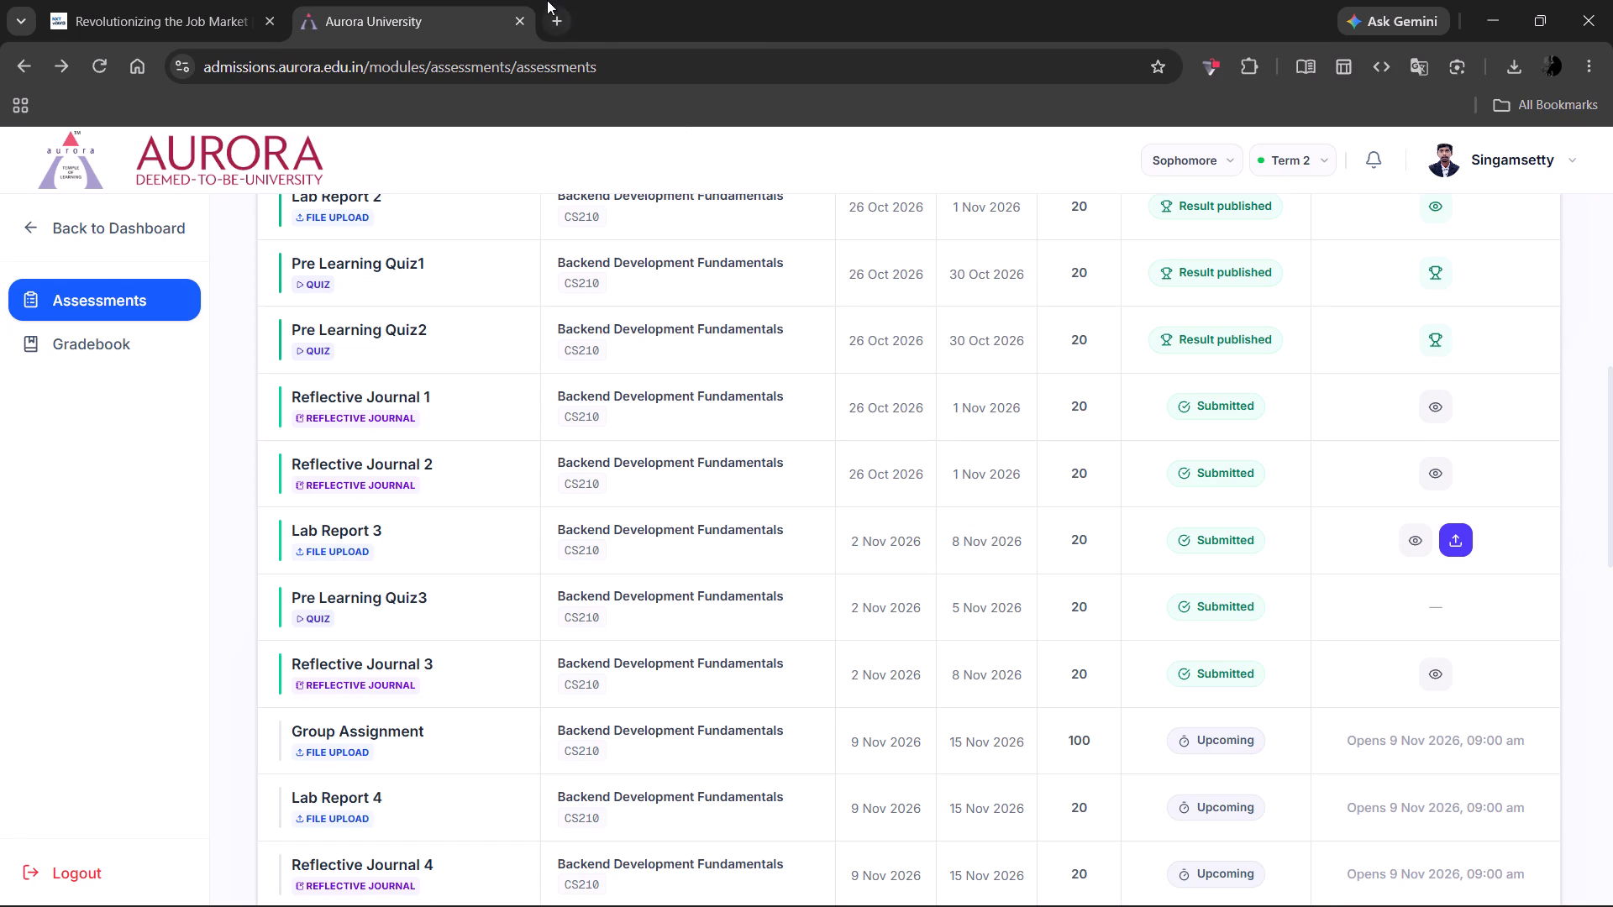
Open a new blank browser tab alongside the Aurora University assessments.
{"action": "left_click", "coordinate": [546, 2]}
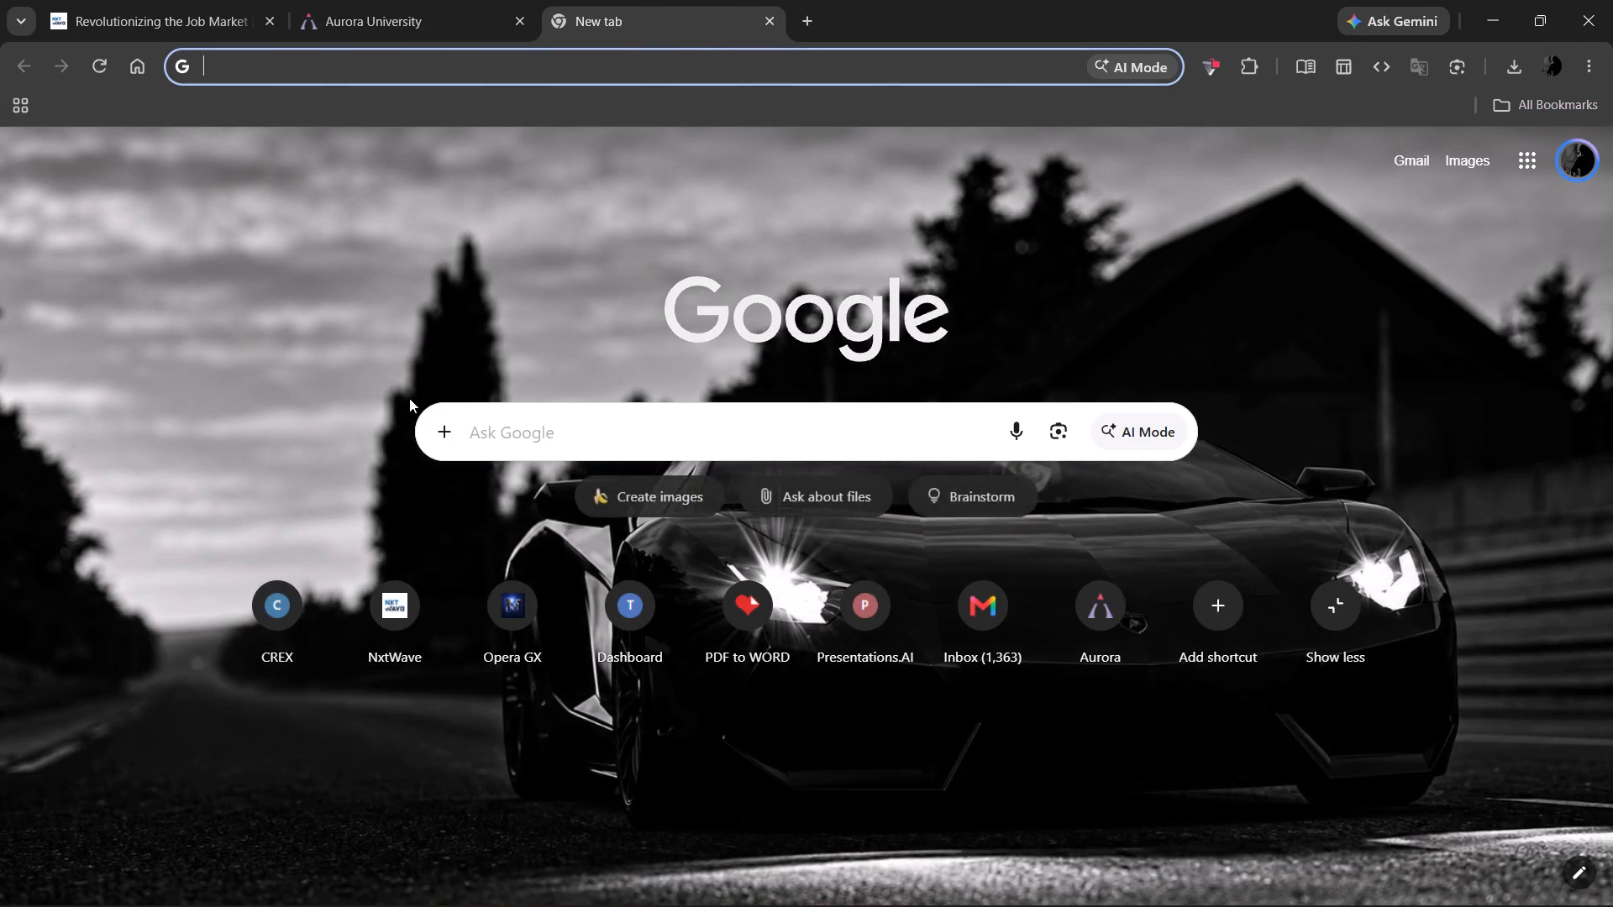